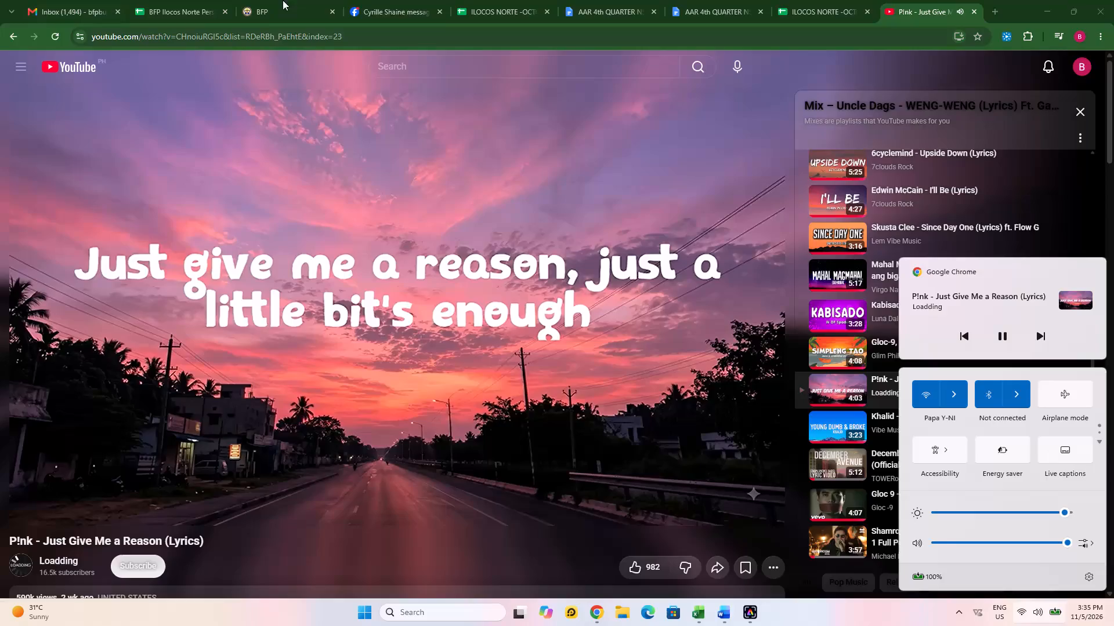
Close the Fire Safety Inspection System applicant portal tab showing the L n' L Burger House application.
click(244, 2)
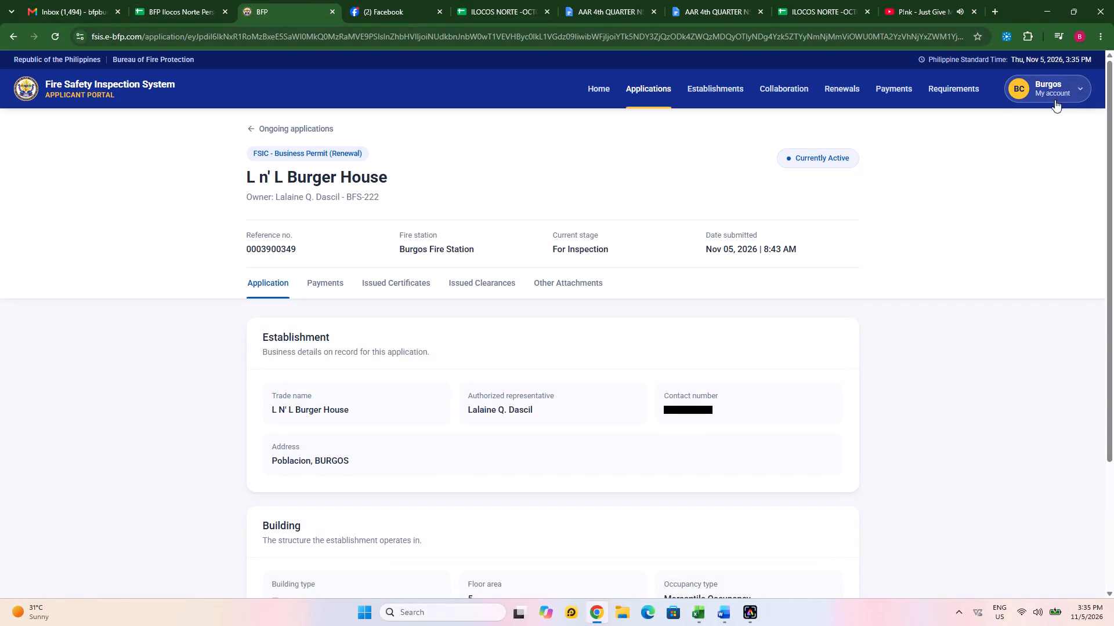
click(328, 10)
Close the duplicate browser tab of the ILOCOS NORTE -OCTOBER inspected establishments spreadsheet, keeping the other copy open.
click(701, 5)
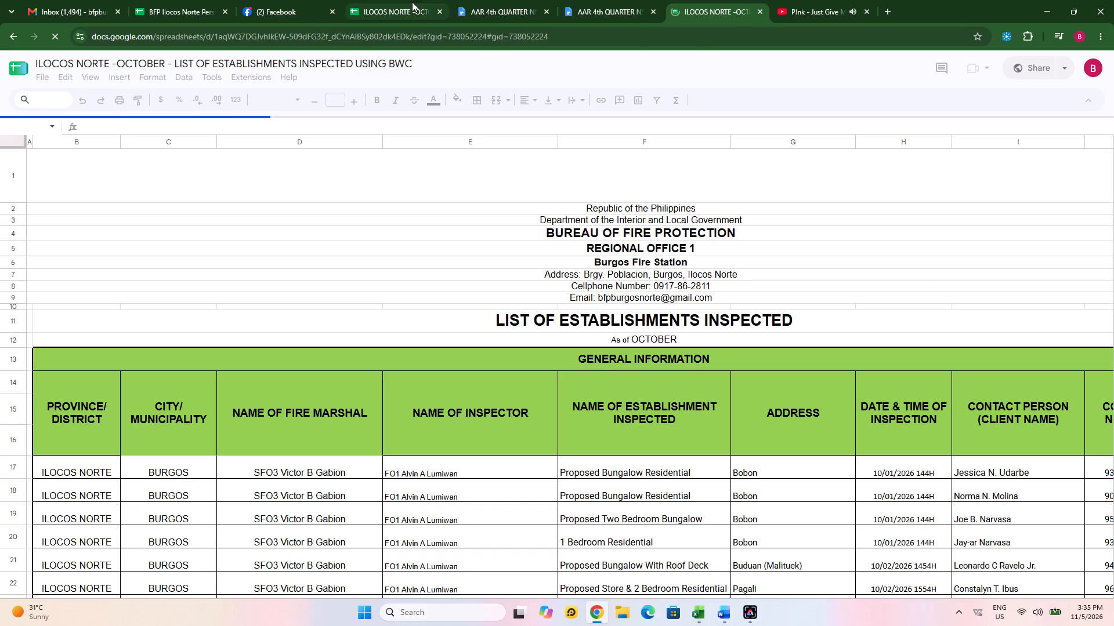
scroll(665, 281, down, 8)
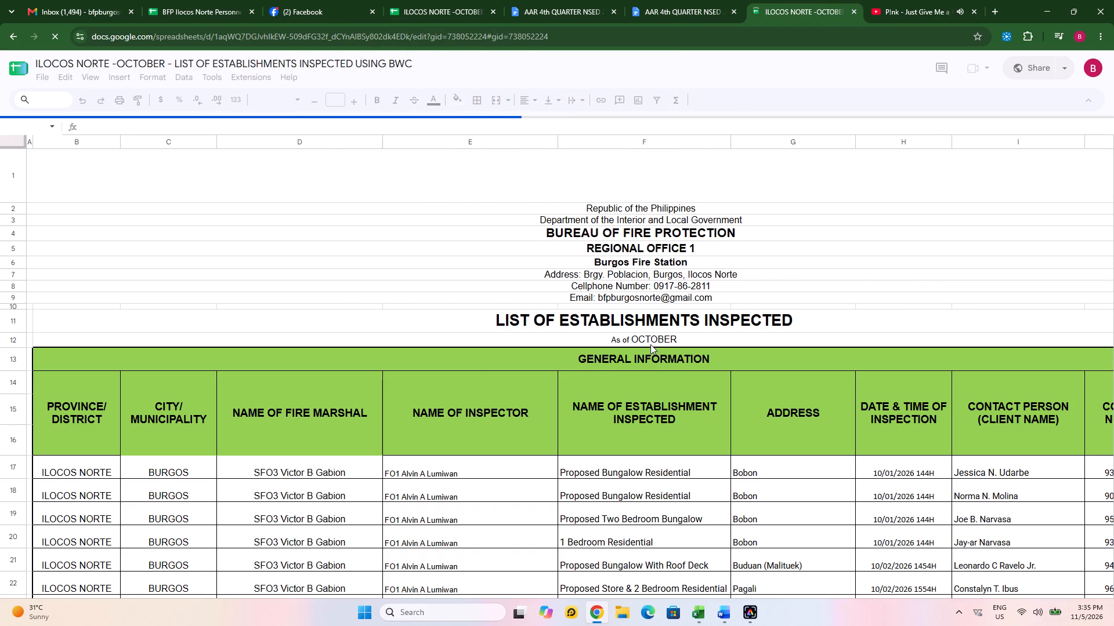
scroll(650, 344, down, 3)
scroll(646, 375, up, 1)
scroll(645, 376, down, 1)
scroll(643, 376, up, 1)
scroll(578, 380, down, 1)
scroll(578, 380, up, 2)
scroll(578, 381, down, 1)
scroll(578, 381, up, 1)
scroll(578, 381, down, 1)
scroll(578, 381, up, 1)
scroll(578, 381, down, 1)
scroll(572, 389, up, 1)
click(445, 8)
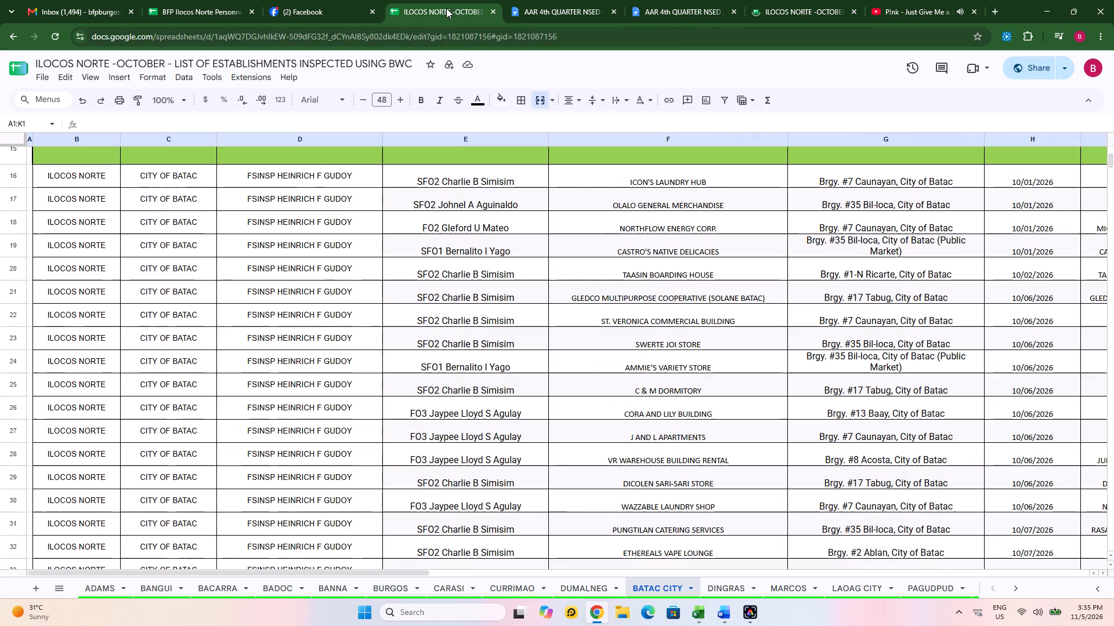
click(852, 12)
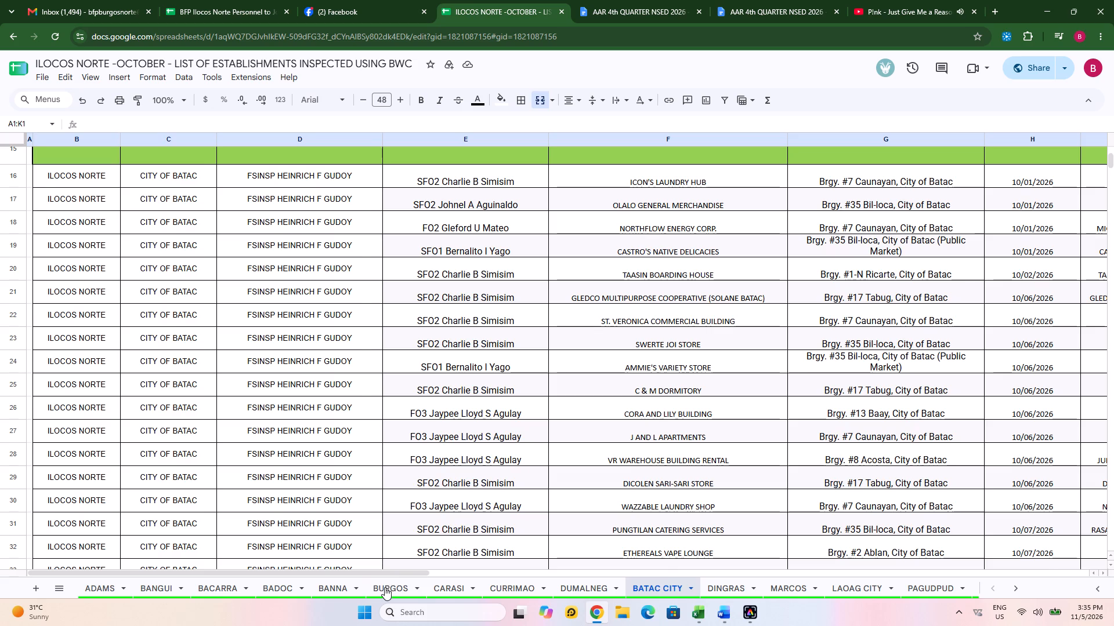
Examine the BURGOS and CARASI sheets of the October list of establishments inspected.
click(385, 587)
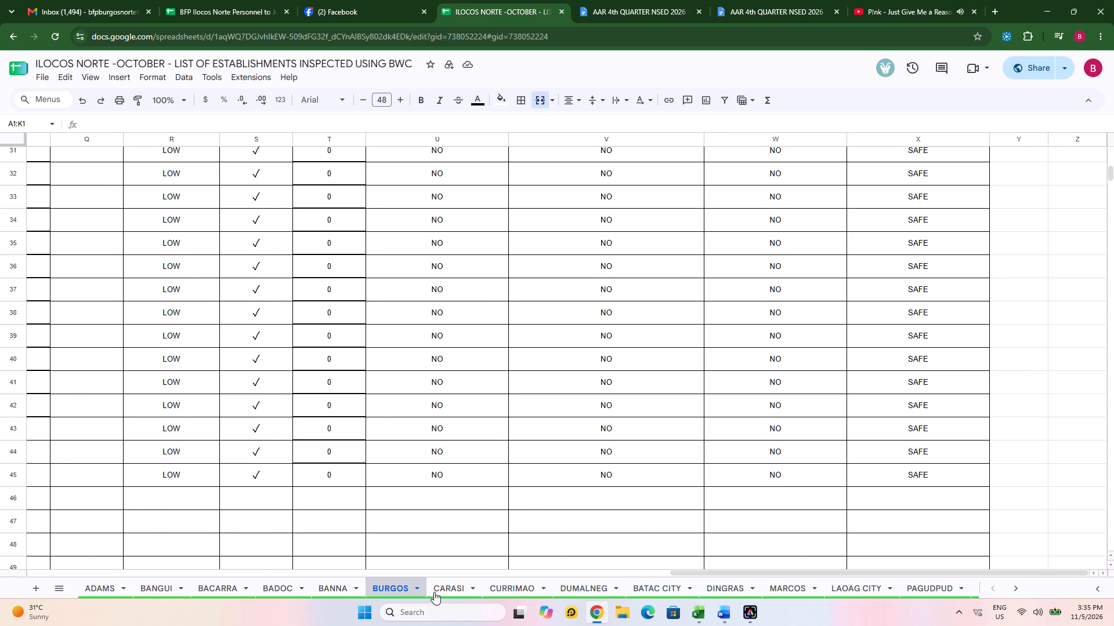
click(440, 592)
scroll(429, 589, down, 1)
scroll(429, 589, up, 1)
scroll(429, 589, down, 3)
scroll(547, 348, down, 9)
scroll(563, 325, up, 1)
scroll(563, 325, down, 1)
scroll(563, 325, up, 1)
scroll(563, 325, down, 1)
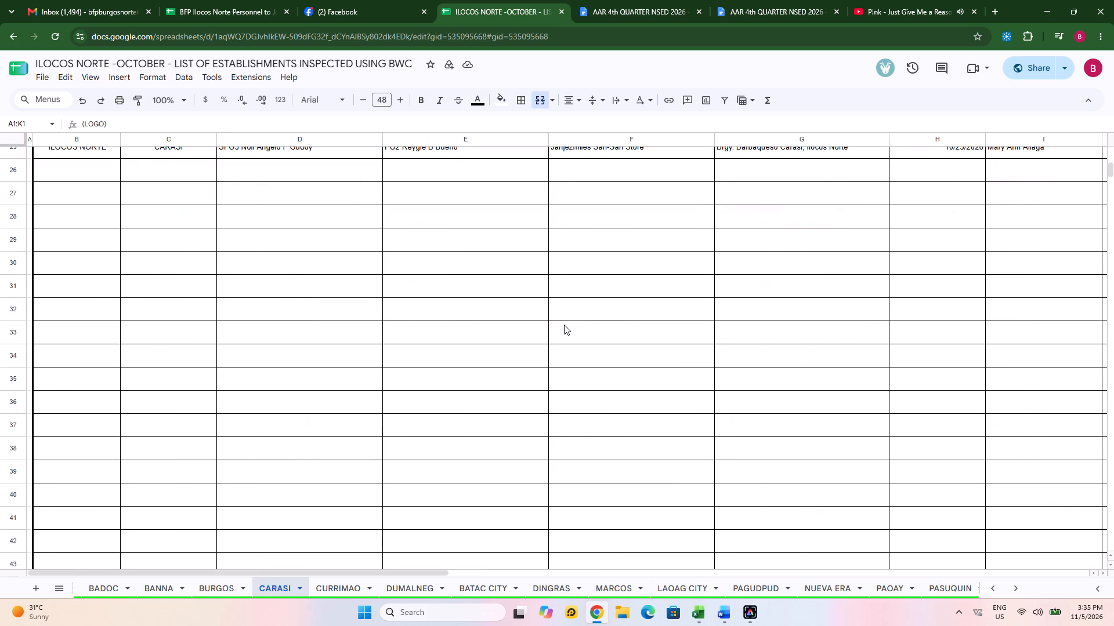
Close the ILOCOS NORTE -OCTOBER spreadsheet and both AAR 4th QUARTER NSED 2026 document tabs.
click(561, 10)
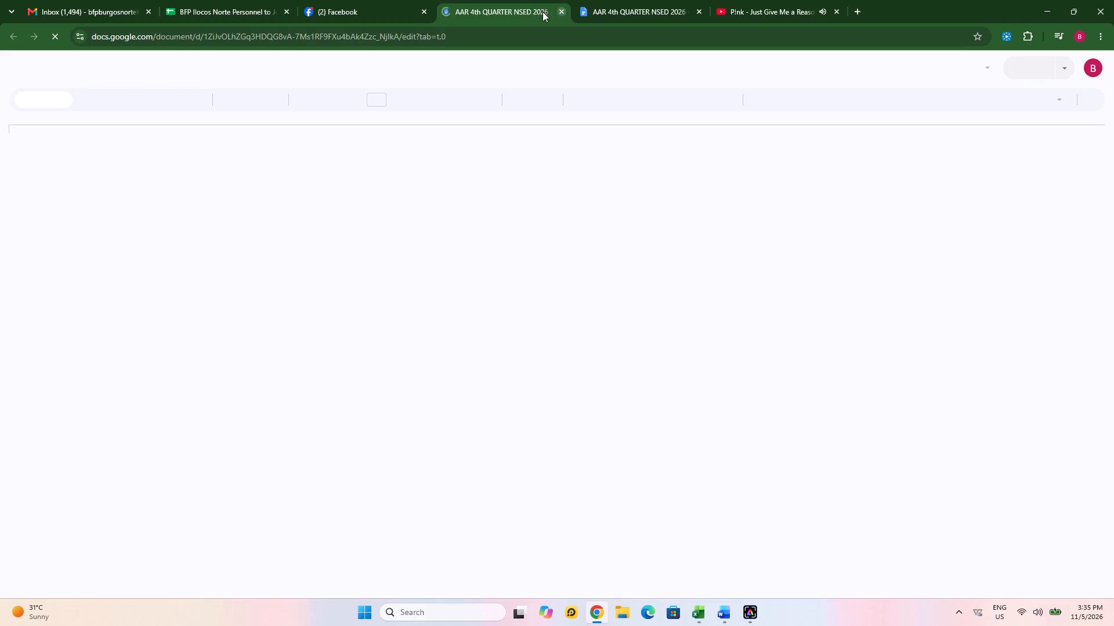
click(650, 10)
click(696, 12)
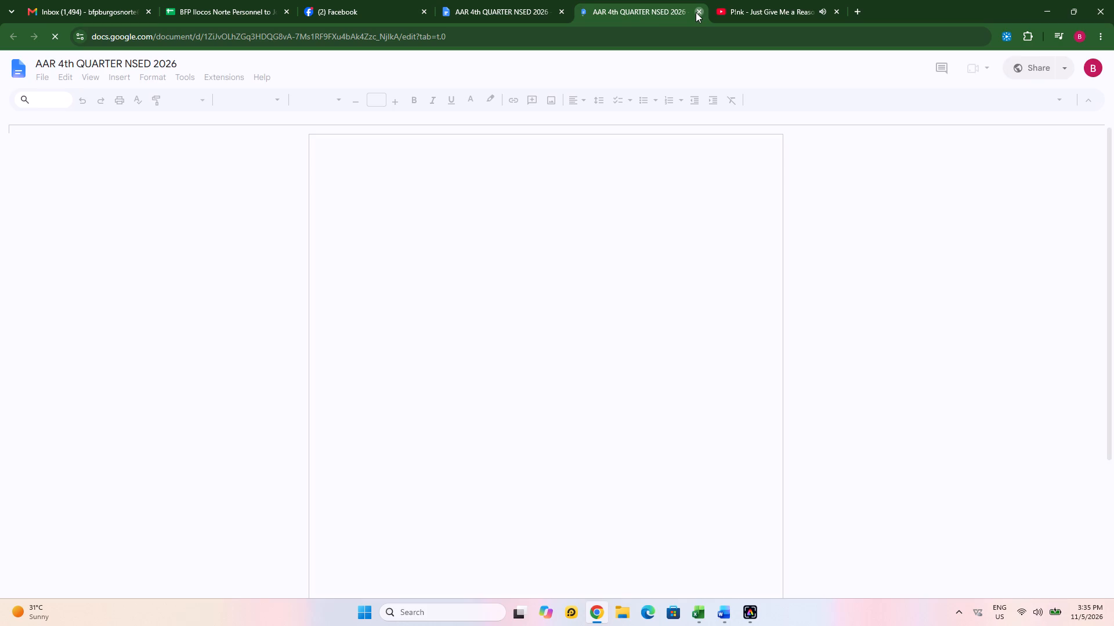
click(559, 8)
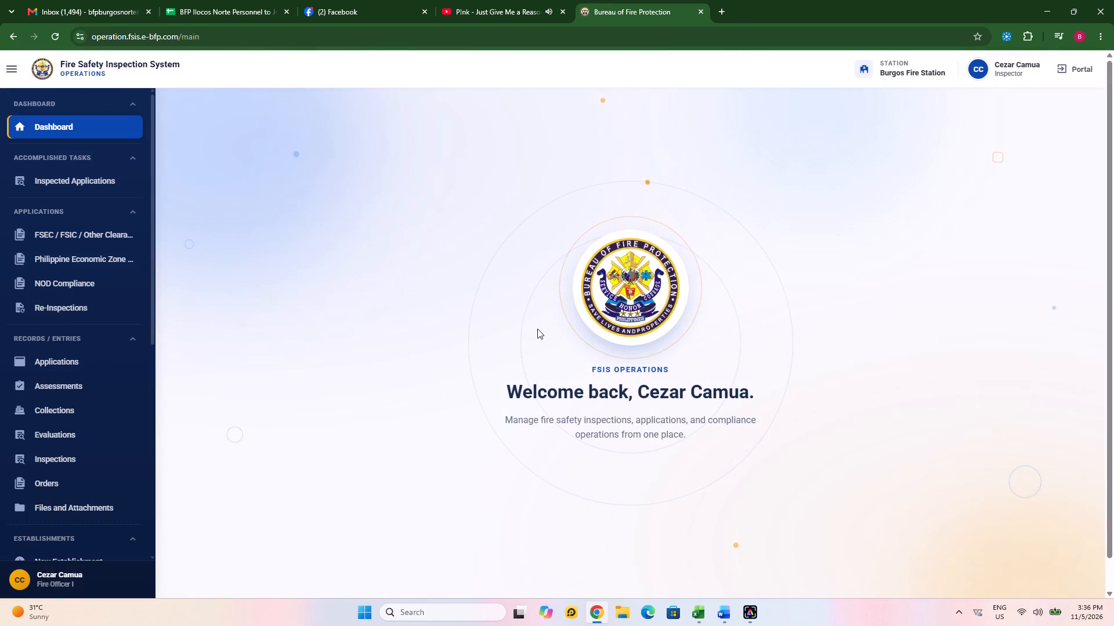
Proceed with the pending FSIC business permit renewal application of JOIENA'S SOUVENIR SHOP from the FSEC / FSIC applications list.
click(75, 228)
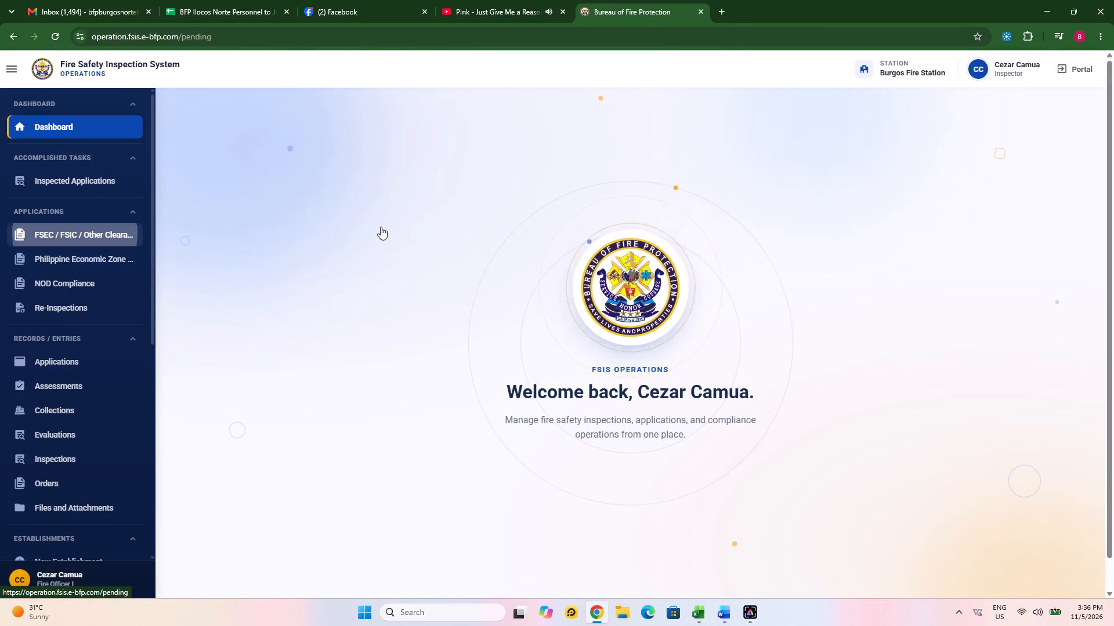
click(1004, 348)
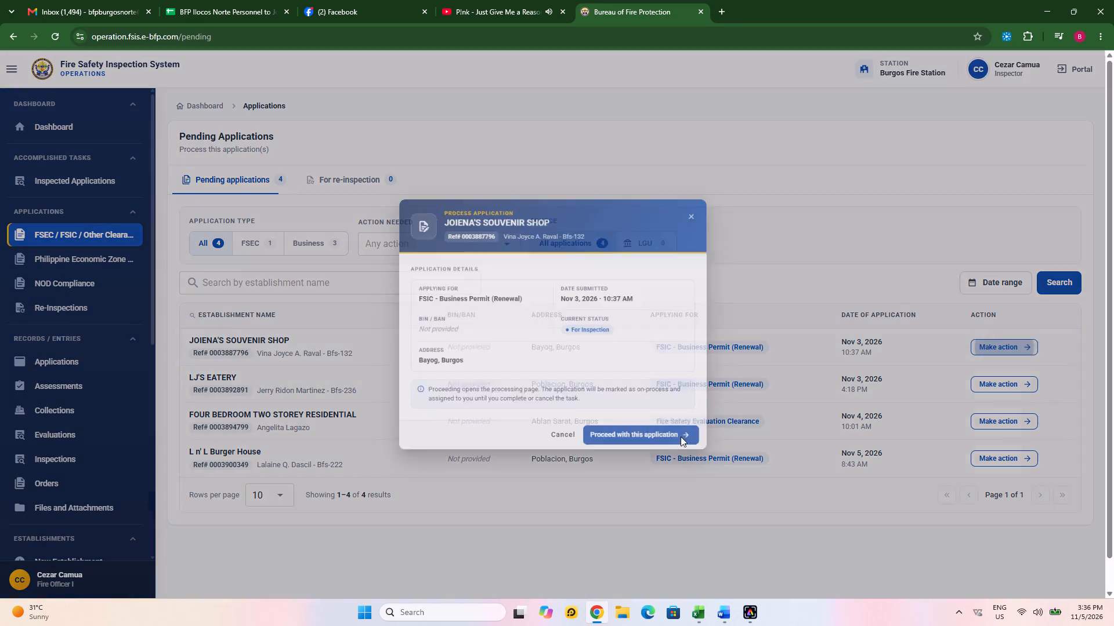
click(650, 456)
Answer Yes to all five Portable Fire Extinguishers items under features of fire protection and save the checklist inputs.
scroll(537, 452, down, 3)
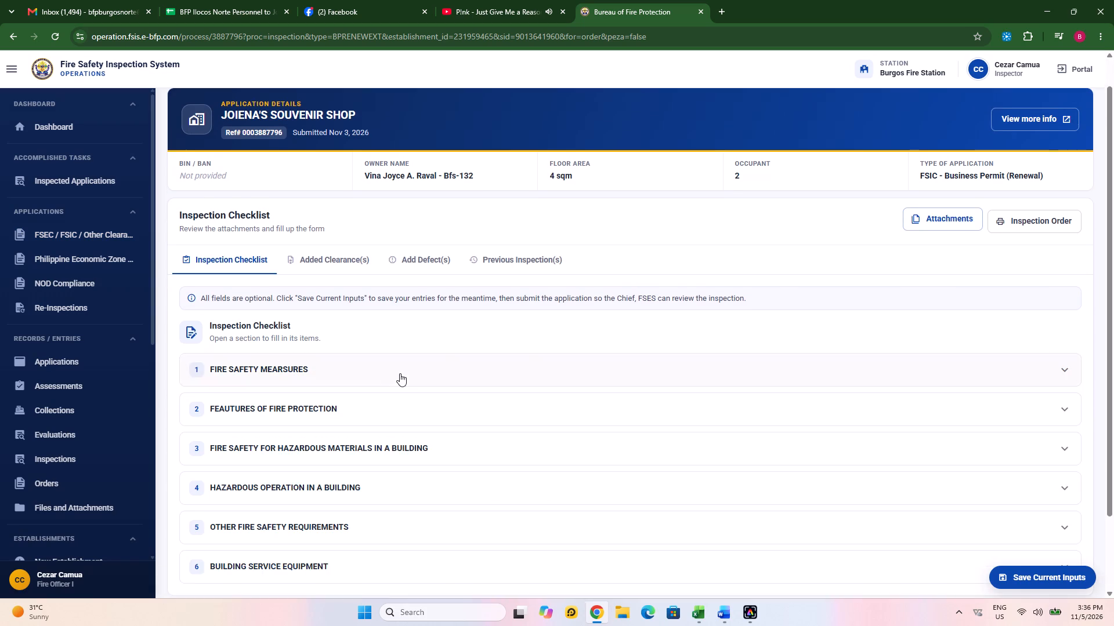
scroll(400, 373, up, 1)
scroll(400, 374, down, 1)
scroll(401, 374, up, 1)
scroll(402, 374, down, 1)
scroll(403, 374, up, 1)
click(349, 401)
scroll(270, 421, down, 3)
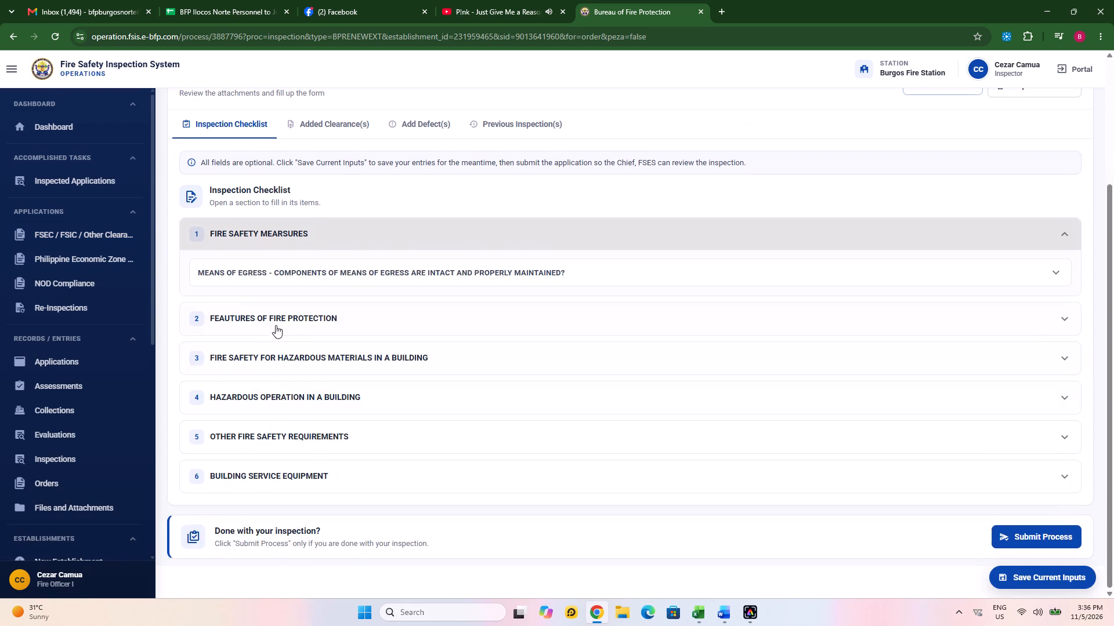
click(277, 319)
click(269, 313)
click(215, 365)
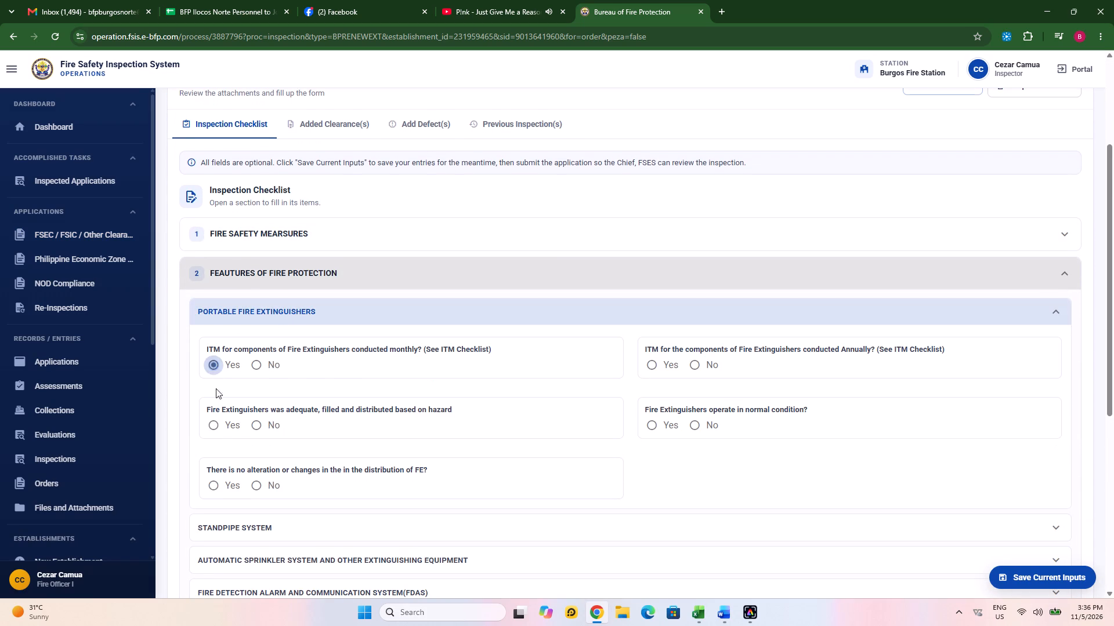
click(211, 428)
click(208, 485)
click(651, 431)
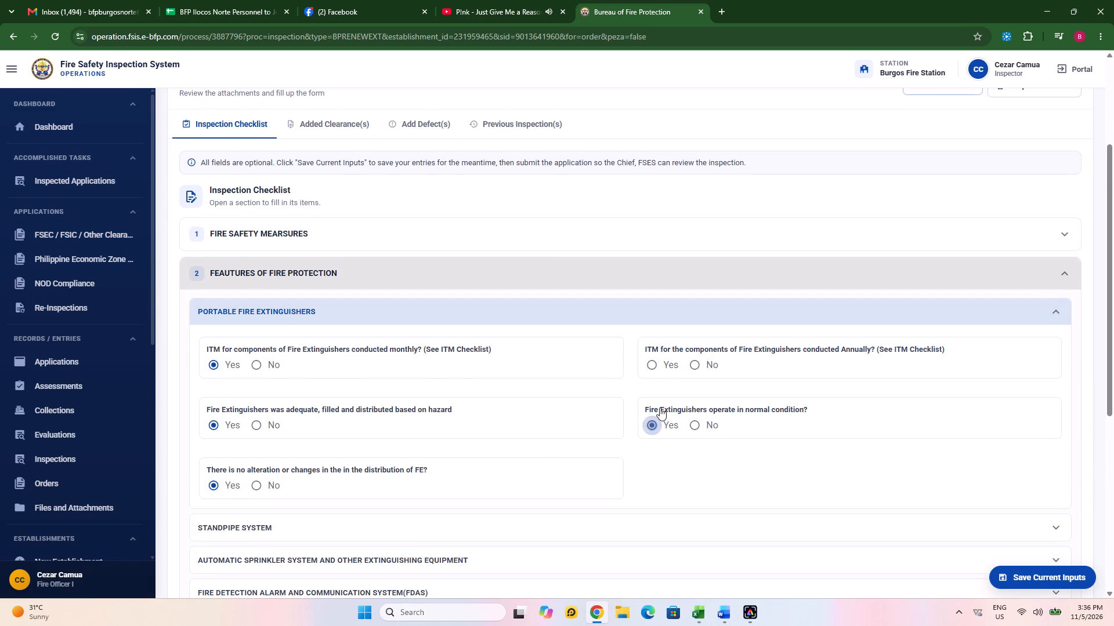
click(656, 376)
click(652, 365)
scroll(660, 421, down, 4)
click(1021, 577)
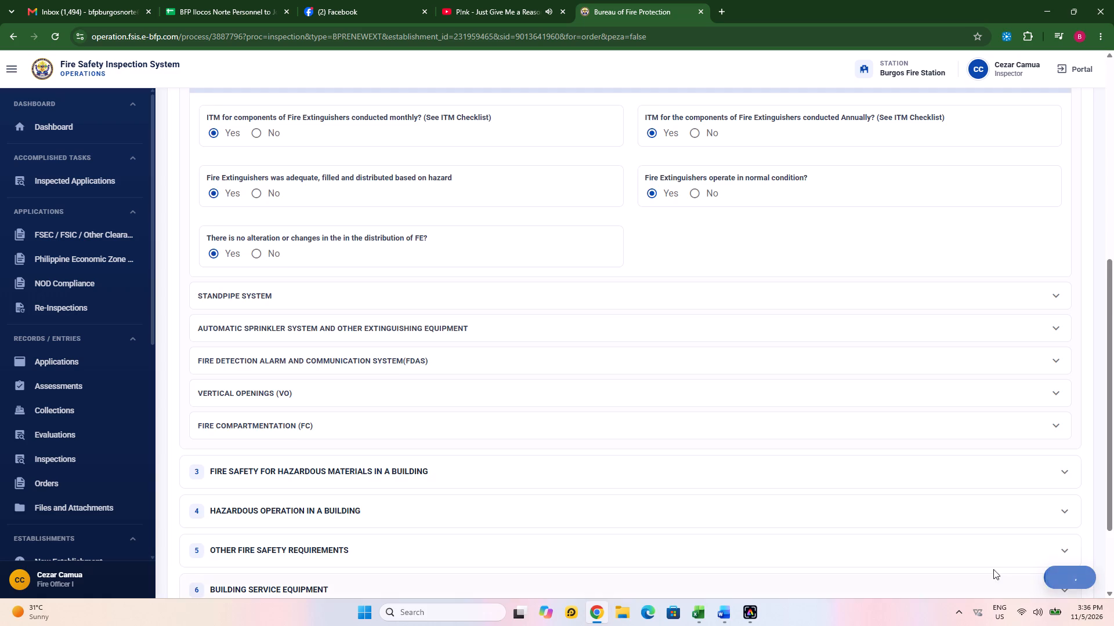
Submit the JOIENA'S SOUVENIR SHOP inspection, answering Yes to the inspection process being complete.
scroll(965, 542, down, 4)
scroll(965, 542, up, 1)
scroll(965, 542, down, 1)
click(1002, 534)
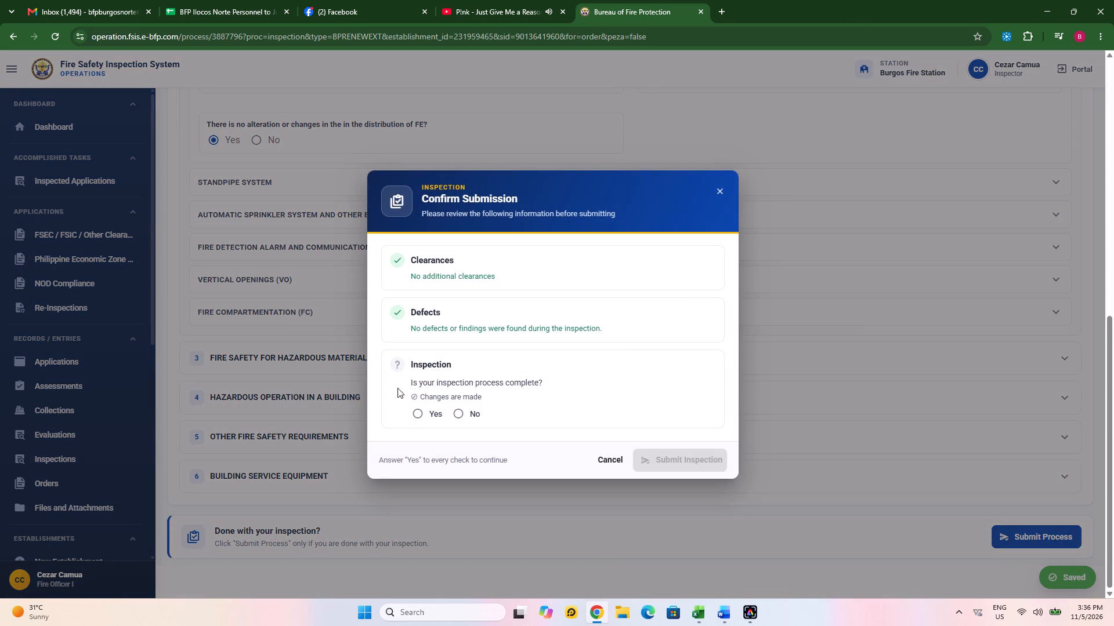
click(411, 407)
click(695, 464)
click(634, 369)
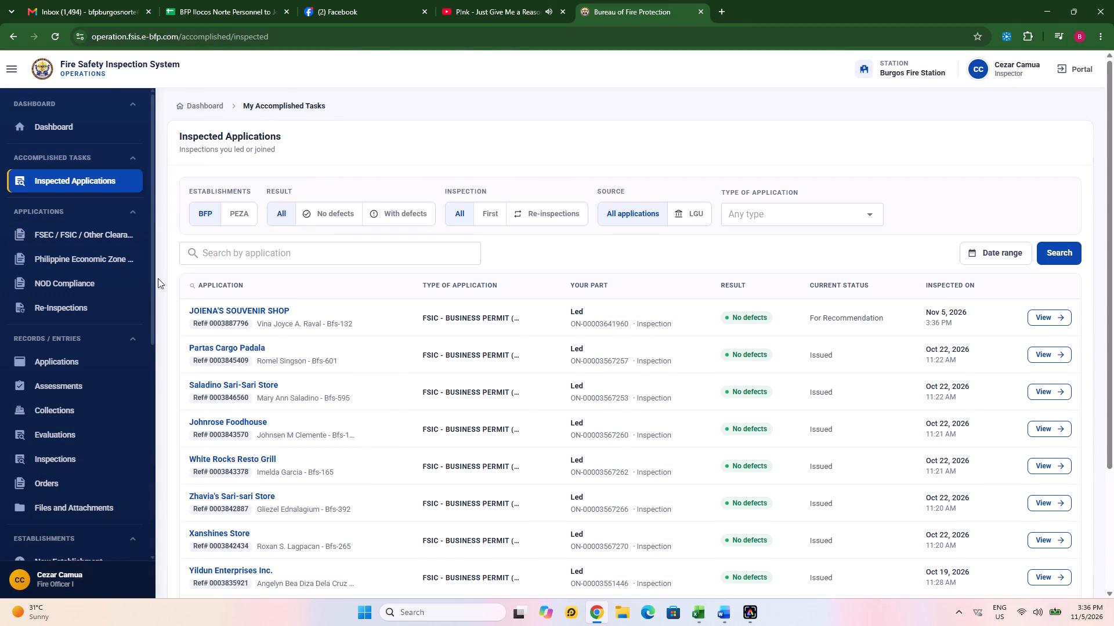
Return to the pending FSEC / FSIC applications and proceed with the LJ'S EATERY application.
scroll(101, 230, up, 1)
scroll(101, 231, down, 1)
scroll(101, 232, up, 2)
click(85, 231)
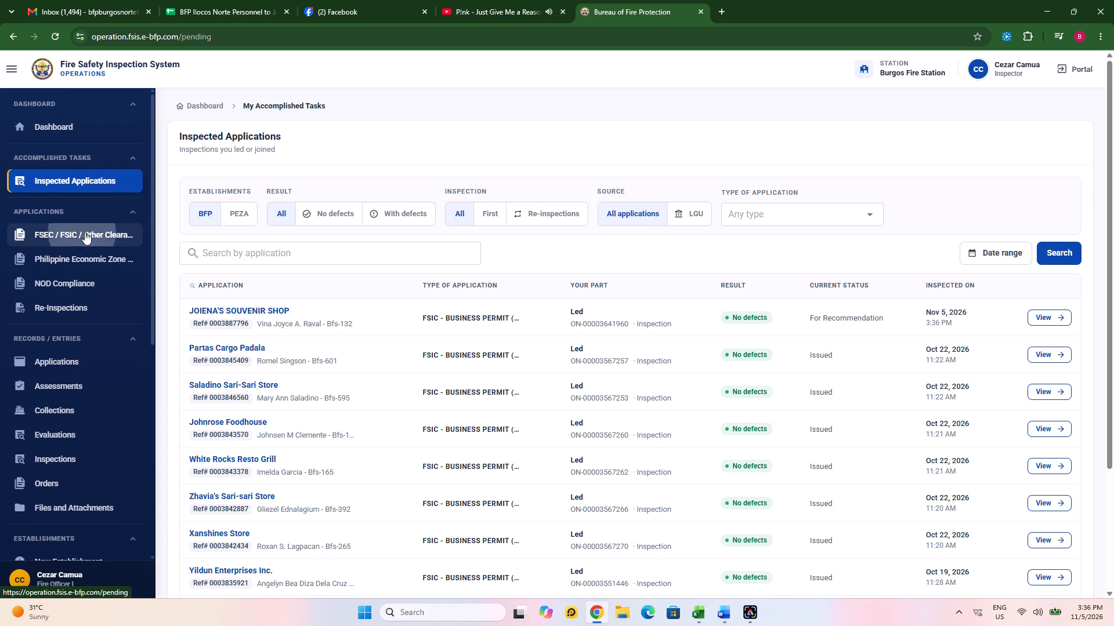
click(988, 343)
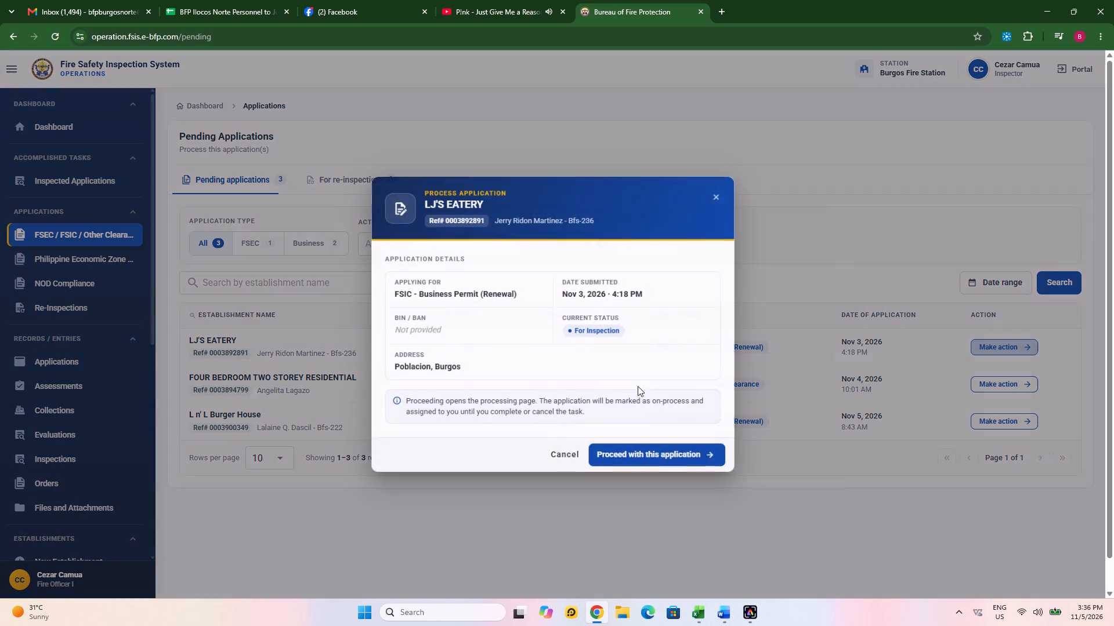
click(648, 453)
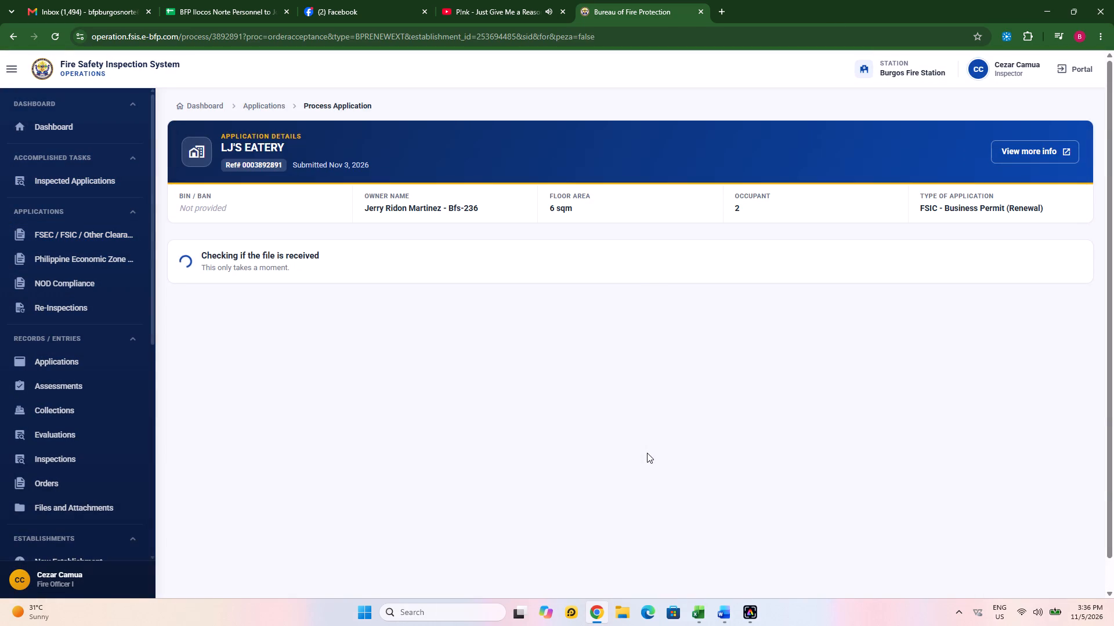
Accept the inspection order for LJ'S EATERY by submitting the process.
scroll(750, 421, down, 3)
scroll(791, 456, up, 1)
click(1011, 522)
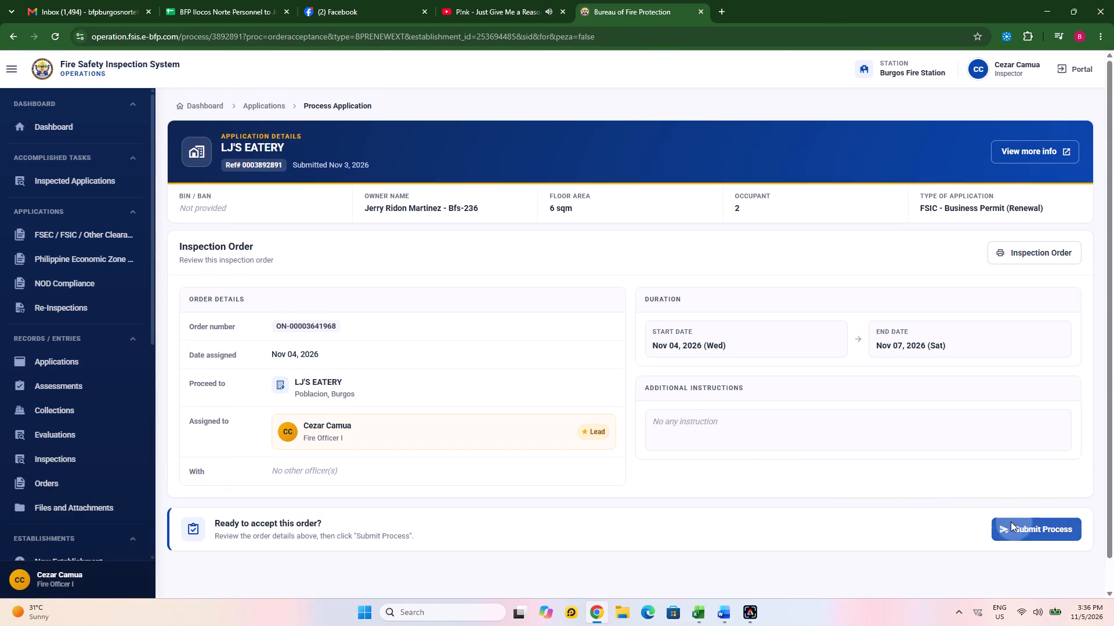
click(638, 361)
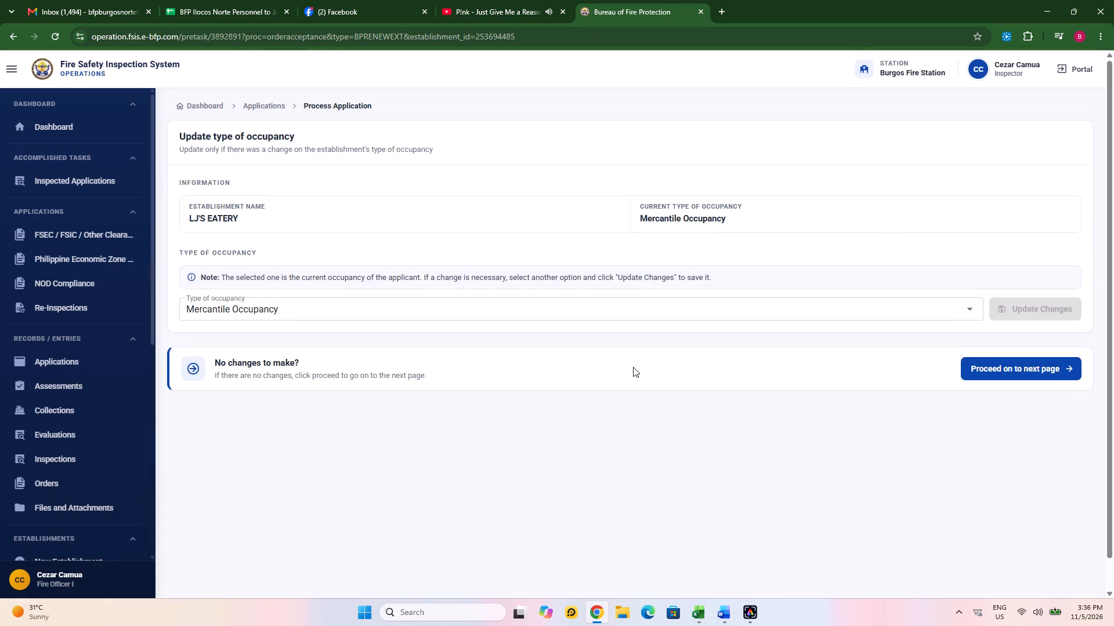
Proceed past the occupancy update page for LJ'S EATERY without changing the type of occupancy.
scroll(501, 385, down, 3)
click(981, 344)
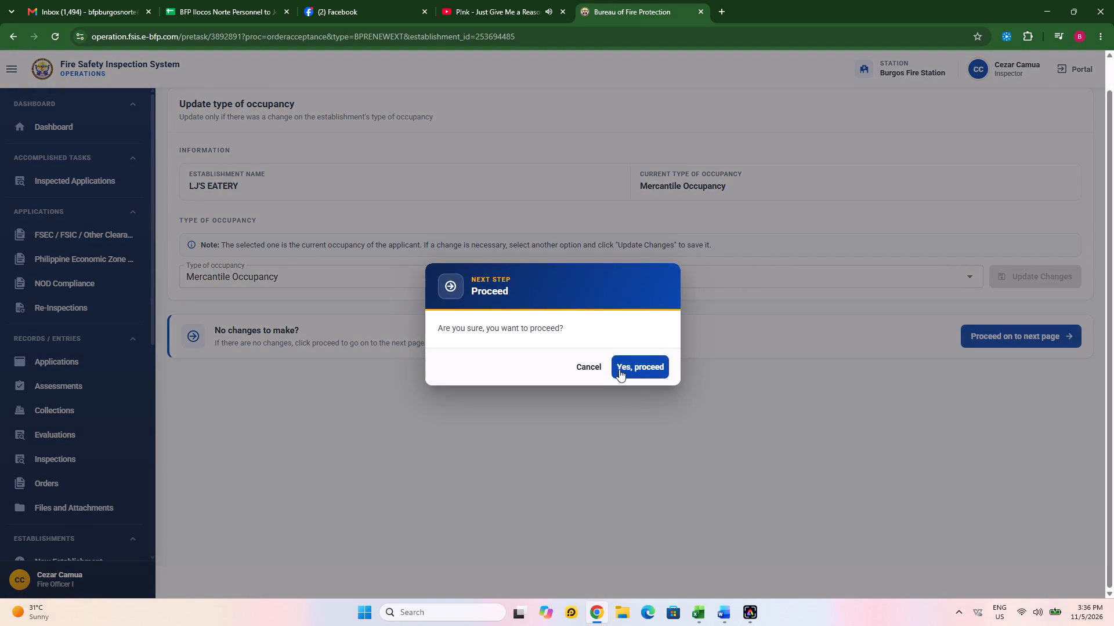
click(620, 369)
Under Means of Egress, answer Yes for Number, Width, Arrangement of exit, Discharge from exits, Exit Access and Natural Ventilation, and save the inputs.
scroll(545, 384, down, 1)
scroll(329, 383, down, 2)
scroll(330, 384, up, 1)
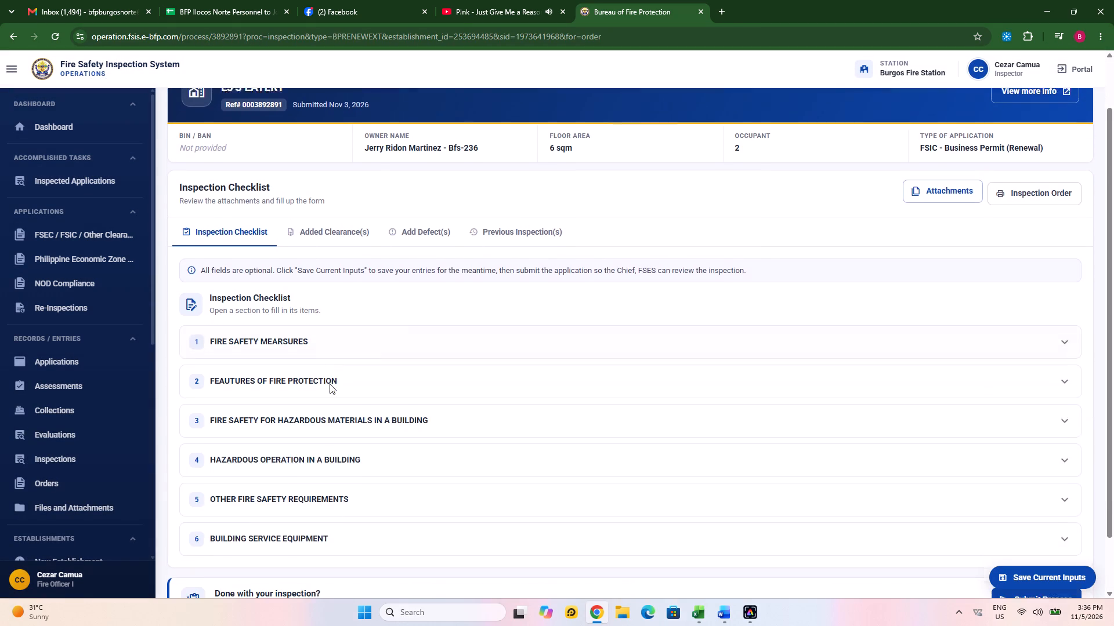
click(321, 330)
click(282, 372)
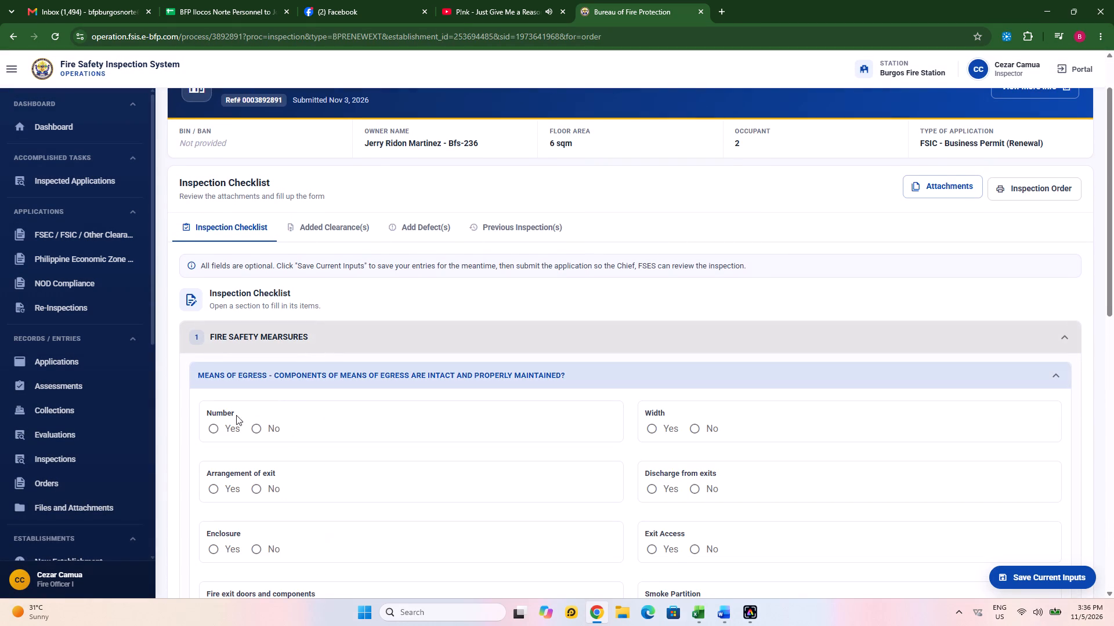
click(208, 423)
click(212, 487)
click(656, 428)
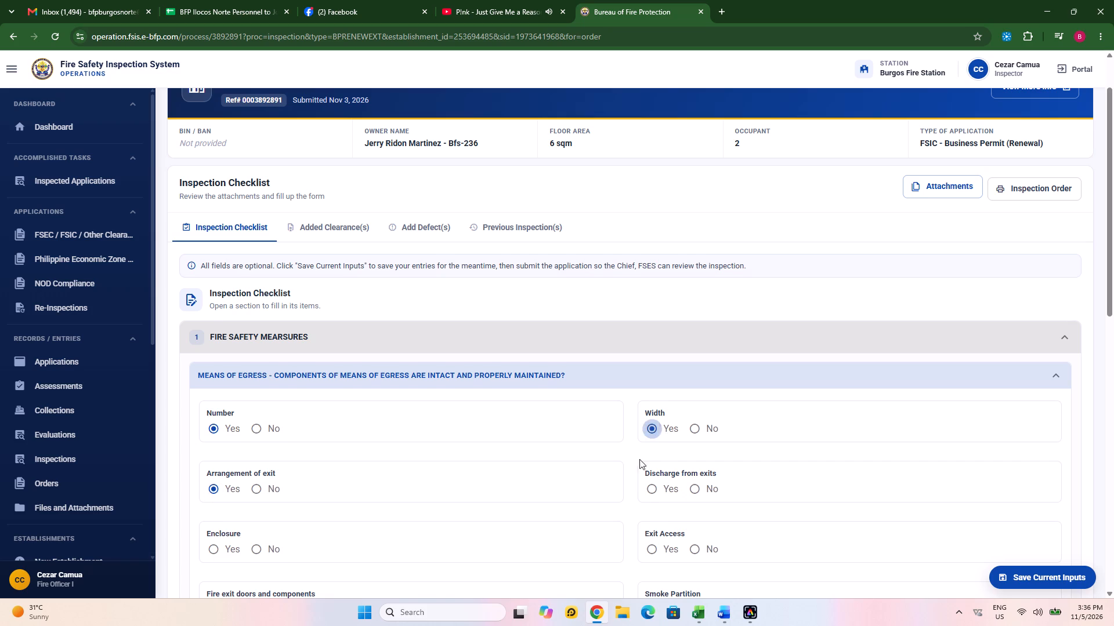
scroll(643, 496, down, 1)
scroll(643, 496, up, 1)
scroll(643, 496, down, 1)
click(650, 431)
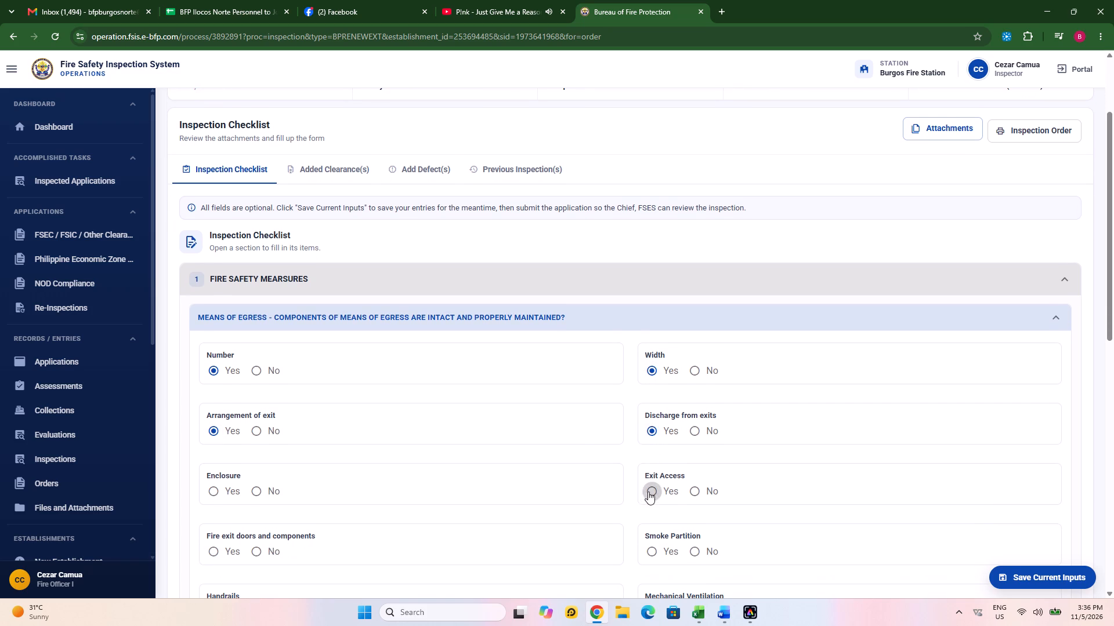
click(649, 486)
scroll(469, 481, down, 4)
click(222, 435)
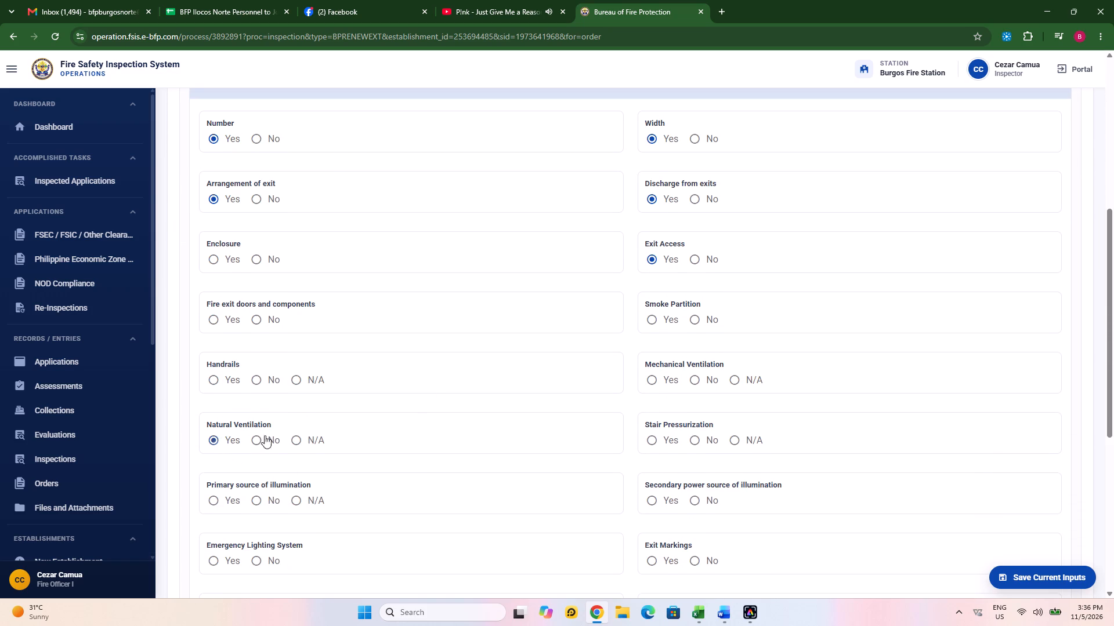
scroll(660, 460, down, 7)
scroll(872, 482, up, 2)
click(1028, 573)
Submit the LJ'S EATERY inspection, answering Yes to the inspection process being complete.
scroll(1021, 559, down, 1)
scroll(1021, 559, up, 1)
scroll(1021, 559, down, 1)
scroll(1021, 559, up, 1)
scroll(1021, 559, down, 1)
click(1028, 553)
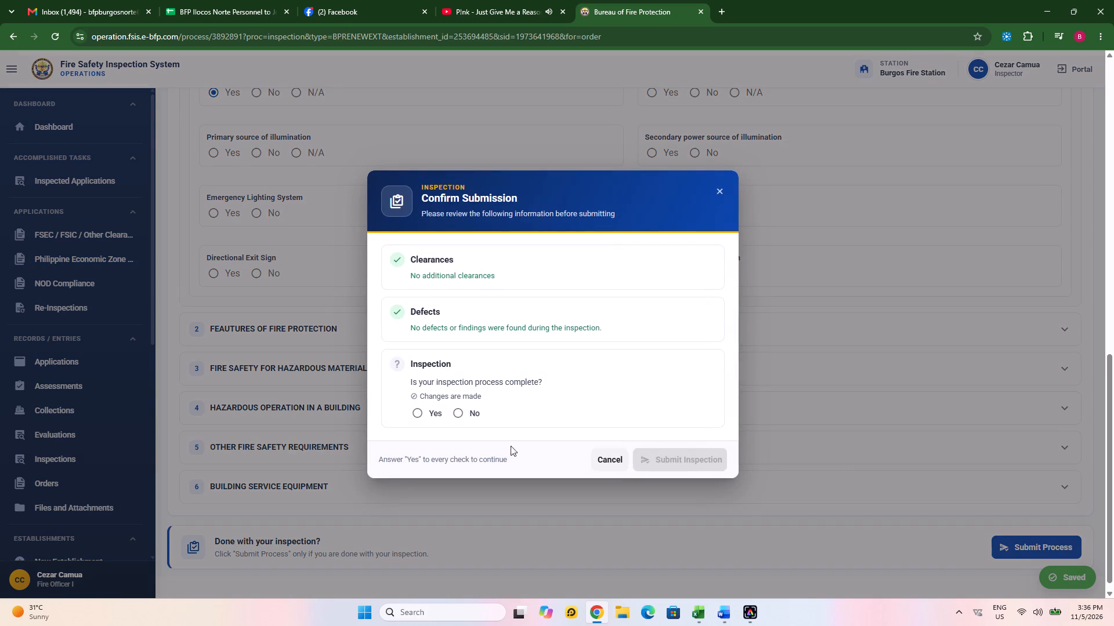
click(418, 412)
click(674, 458)
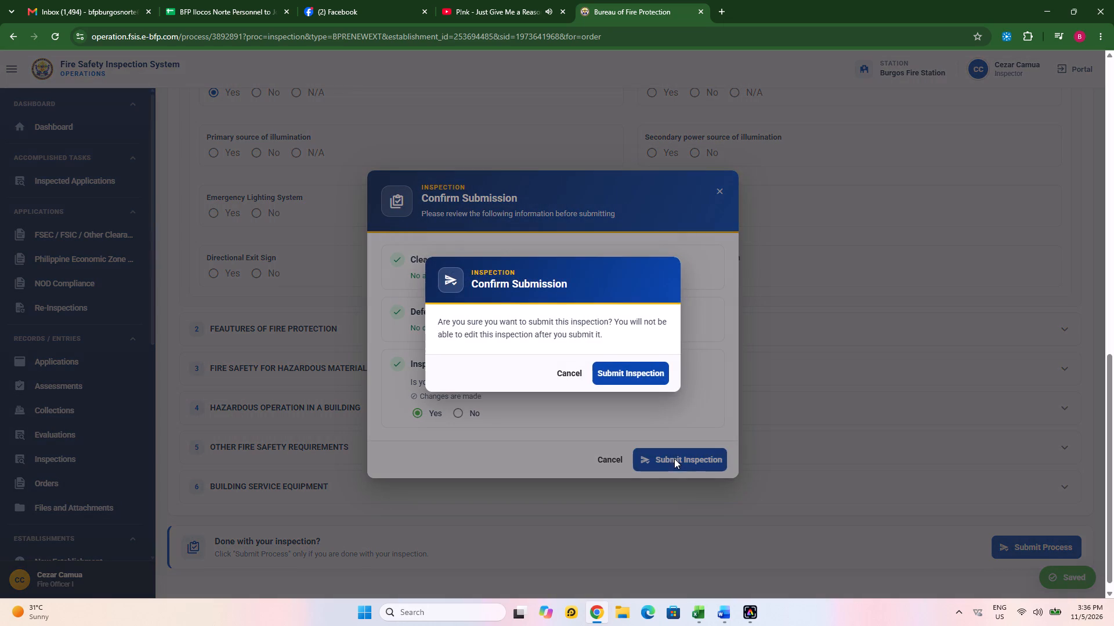
click(630, 371)
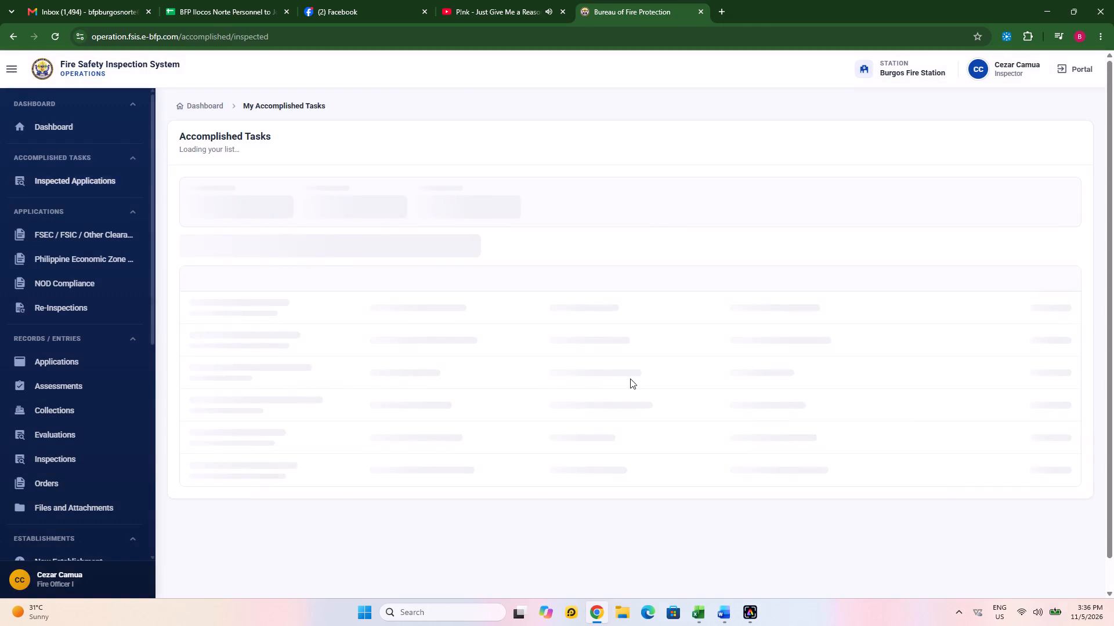
Open the pending FSIC business permit renewal application of L n' L Burger House and proceed with it.
click(77, 246)
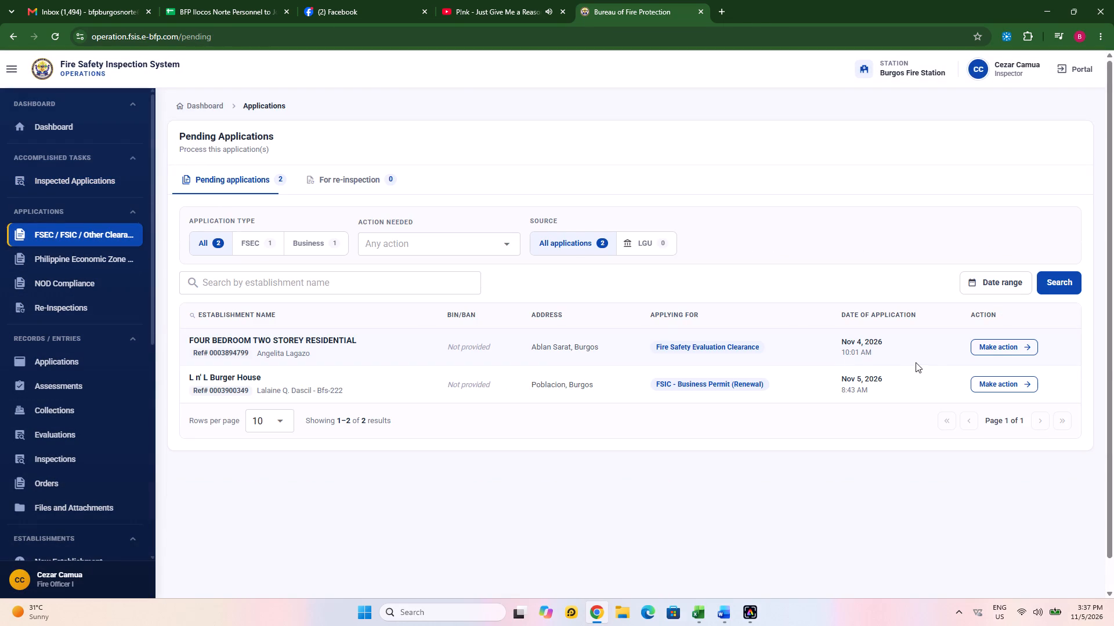
click(990, 387)
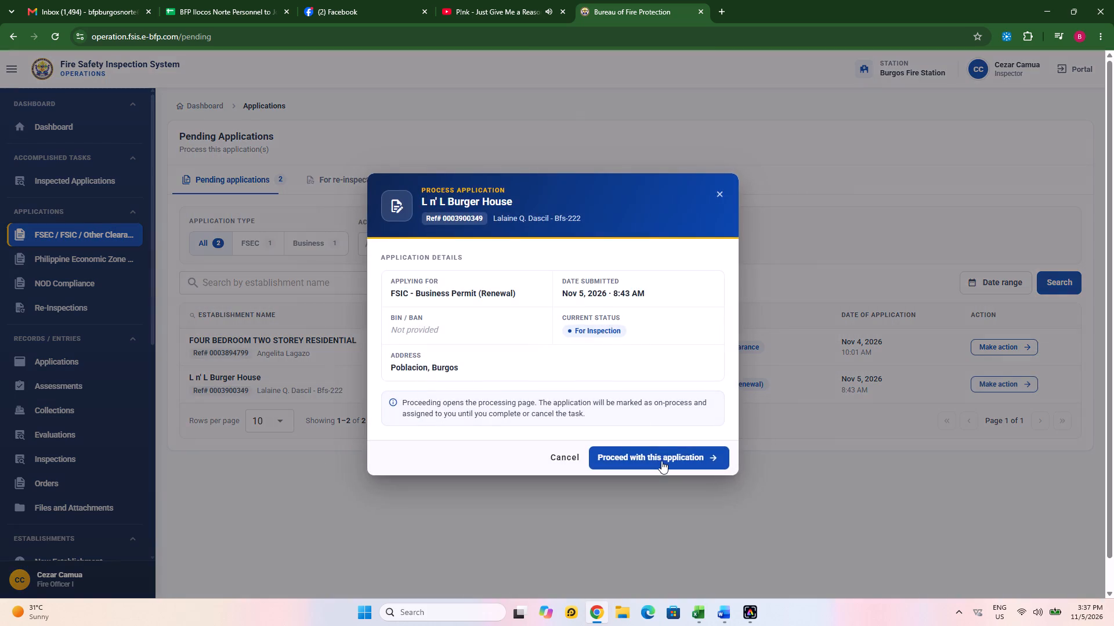
click(661, 461)
Under Means of Egress, answer Yes for Number, Width, Arrangement of exit, Discharge from exits and Exit Access.
scroll(900, 457, down, 2)
scroll(900, 457, up, 1)
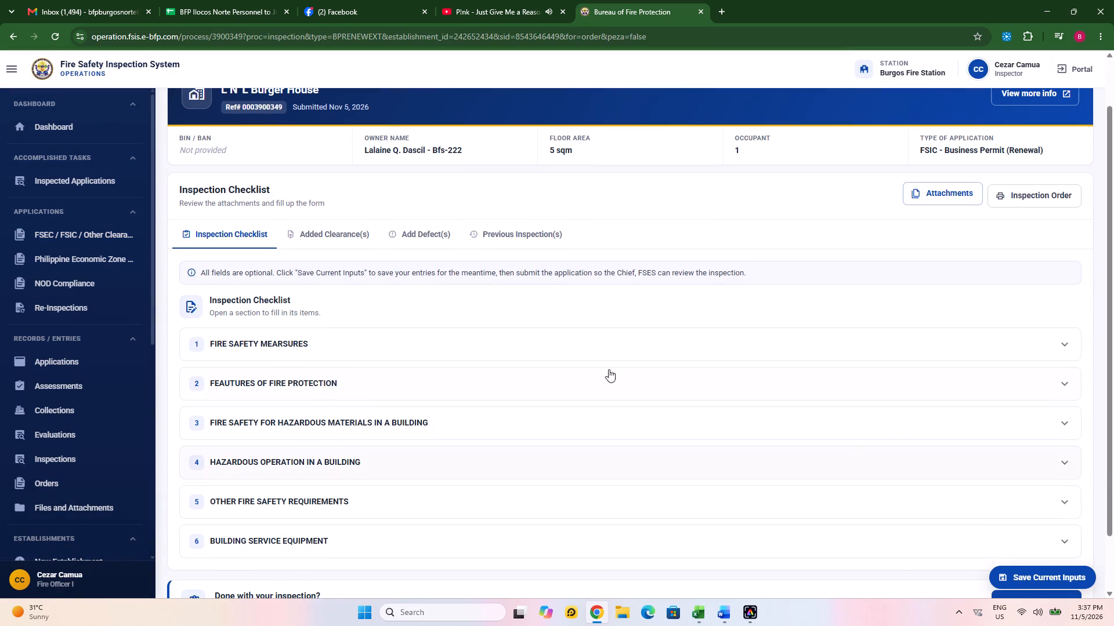
click(446, 318)
click(446, 339)
click(364, 389)
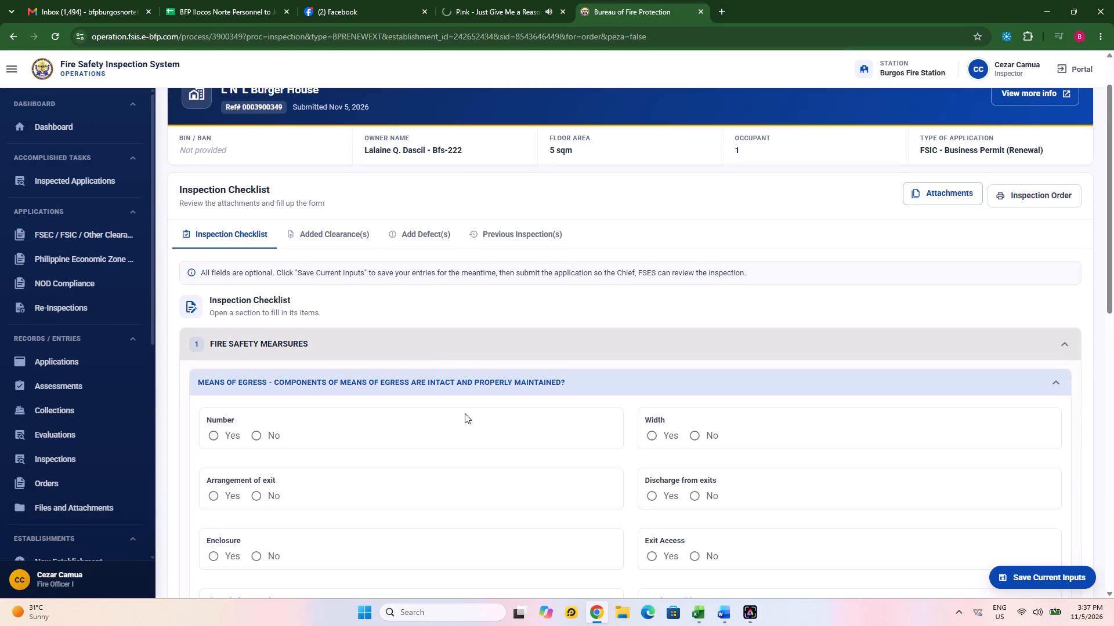
click(651, 428)
drag(206, 424, 208, 430)
click(210, 431)
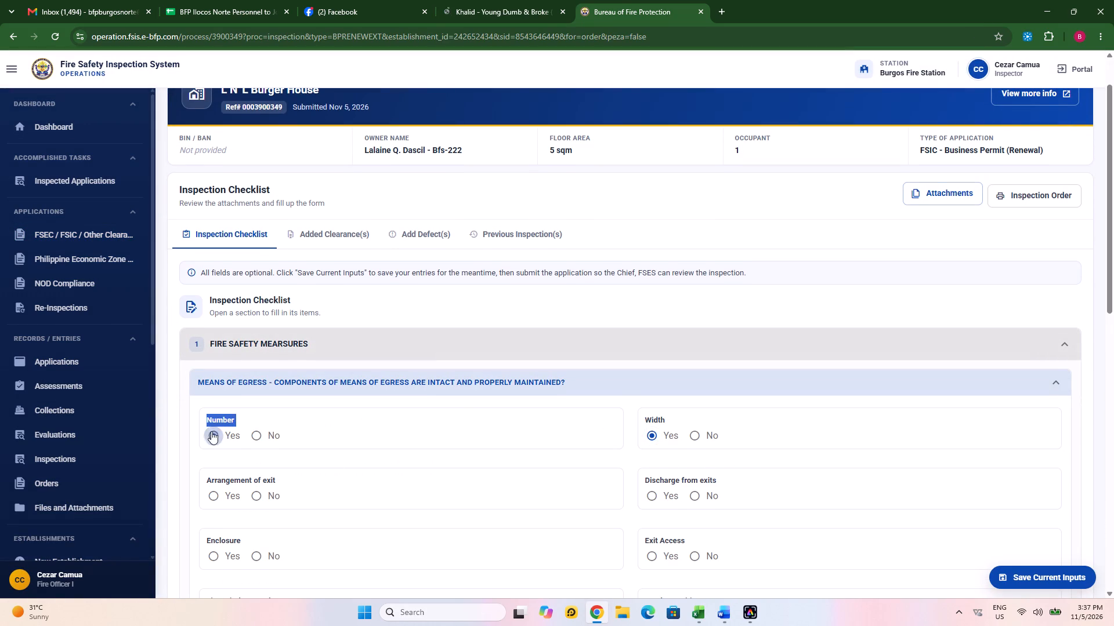
scroll(472, 500, down, 1)
scroll(472, 500, up, 1)
scroll(472, 500, down, 2)
click(649, 369)
click(652, 385)
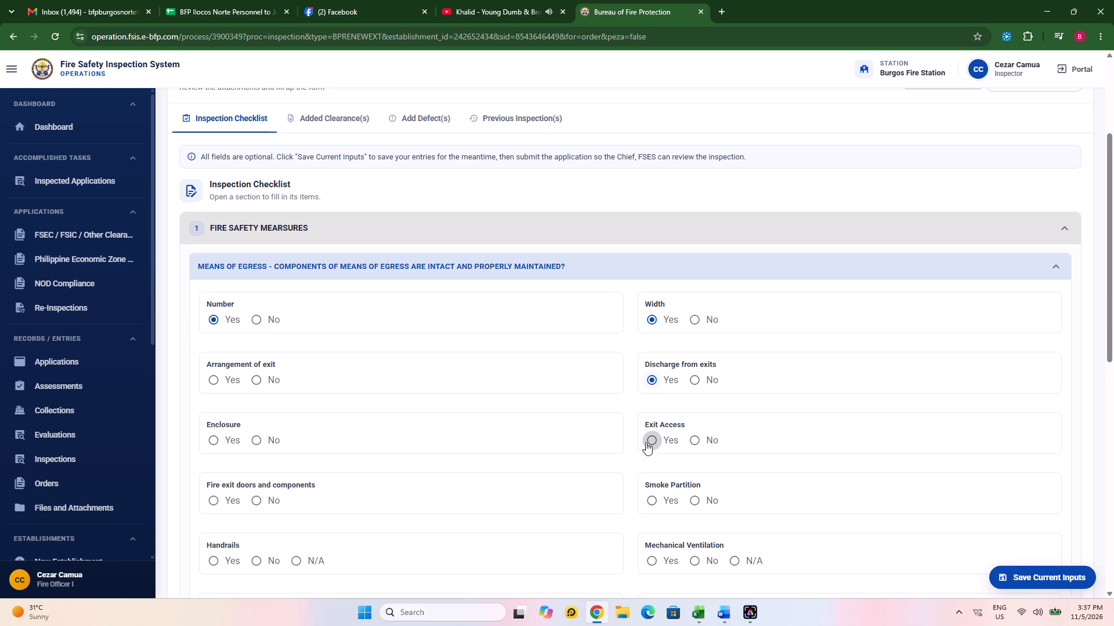
click(651, 438)
click(222, 379)
Switch to YouTube, search for HERE WITH ME and play the d4vd lyrics video.
click(534, 0)
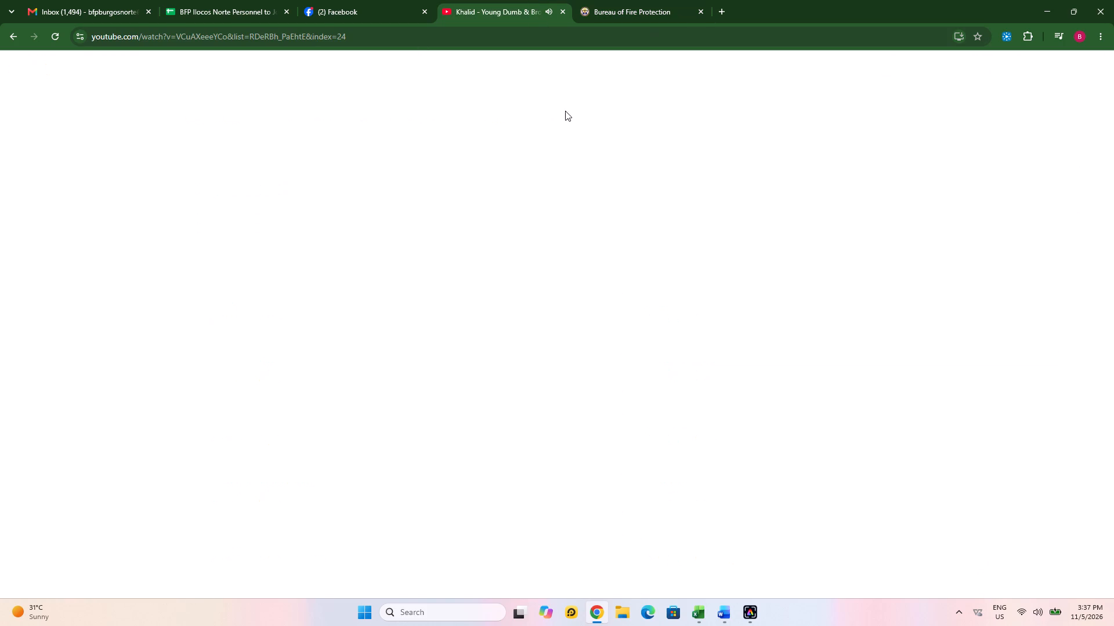
click(546, 65)
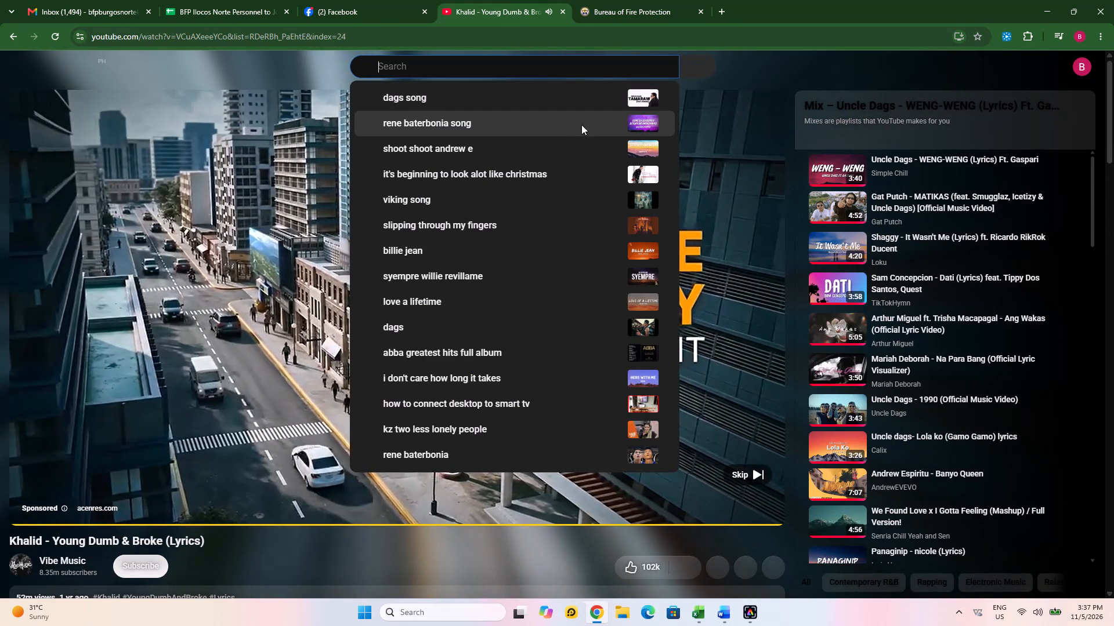
key(h)
key(e)
text(RE WIT)
key(h)
key(space)
key(m)
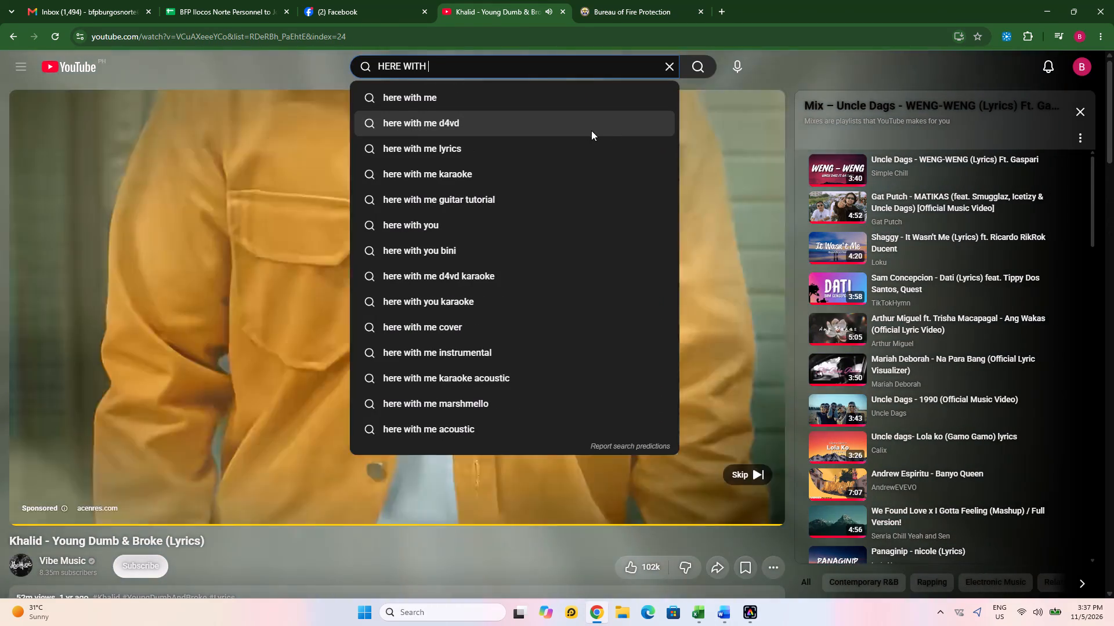
key(e)
key(Return)
scroll(598, 133, up, 1)
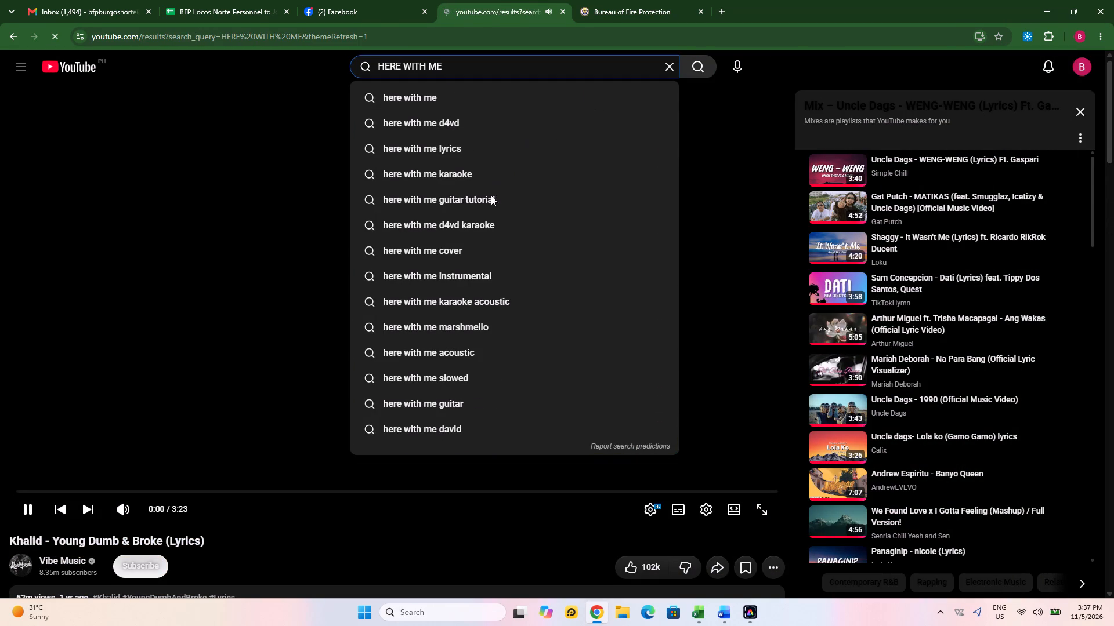
click(437, 399)
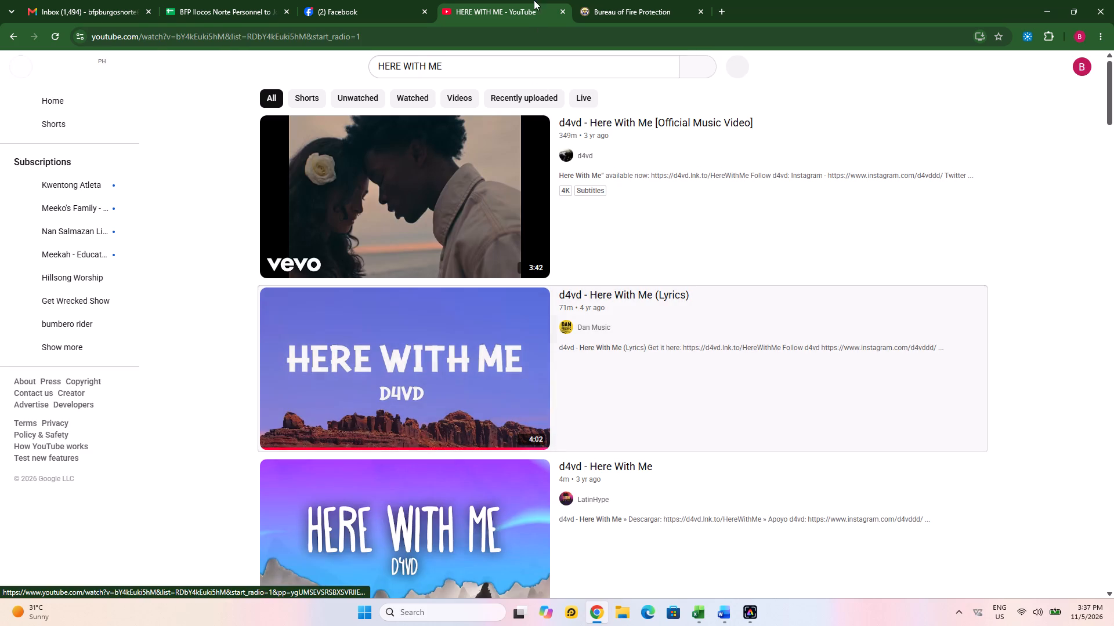
Return to the Fire Safety Inspection System and save the current inputs of the L n' L Burger House checklist.
click(641, 9)
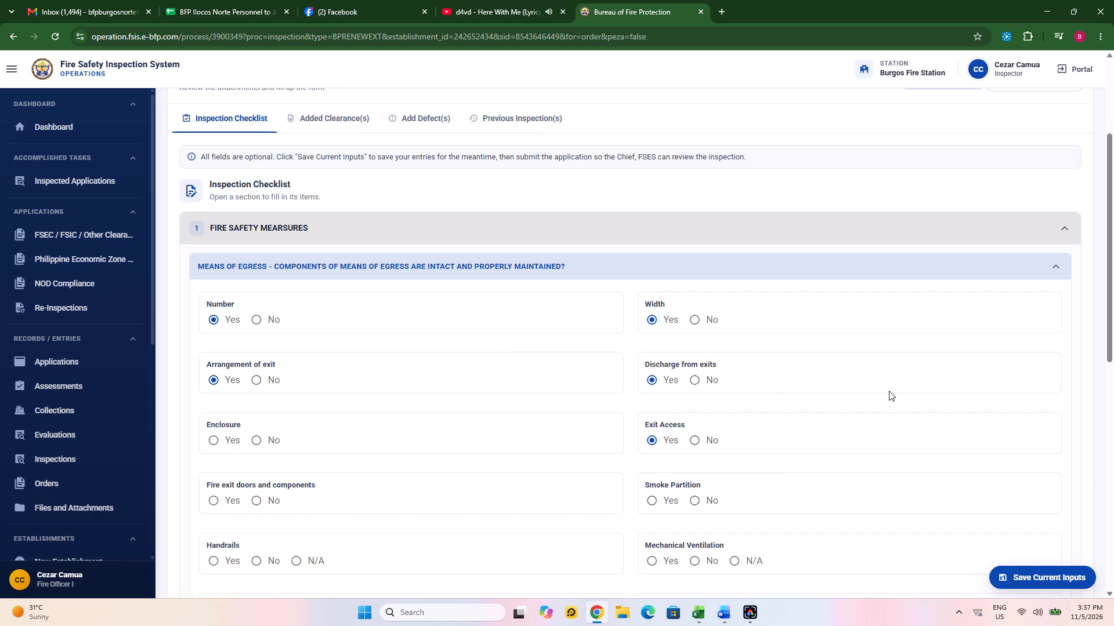
scroll(889, 391, down, 5)
click(1007, 580)
Submit the L n' L Burger House inspection, answering Yes to the inspection process being complete.
scroll(975, 551, down, 7)
scroll(974, 550, up, 1)
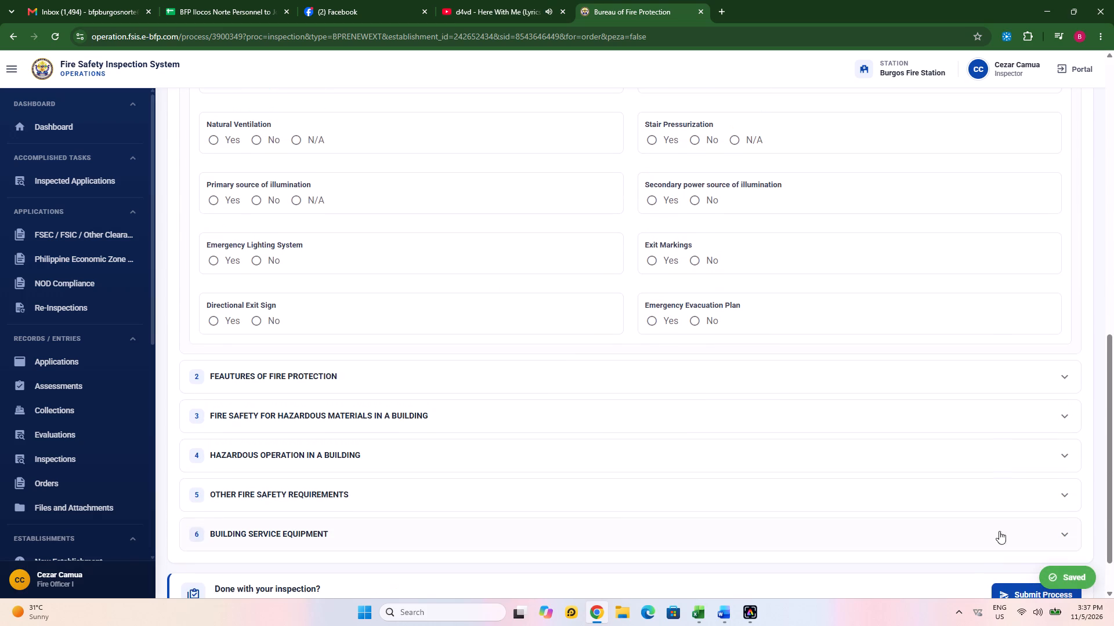
click(1020, 587)
scroll(908, 427, down, 1)
scroll(908, 427, up, 1)
scroll(908, 427, down, 3)
scroll(907, 427, up, 2)
scroll(907, 427, down, 2)
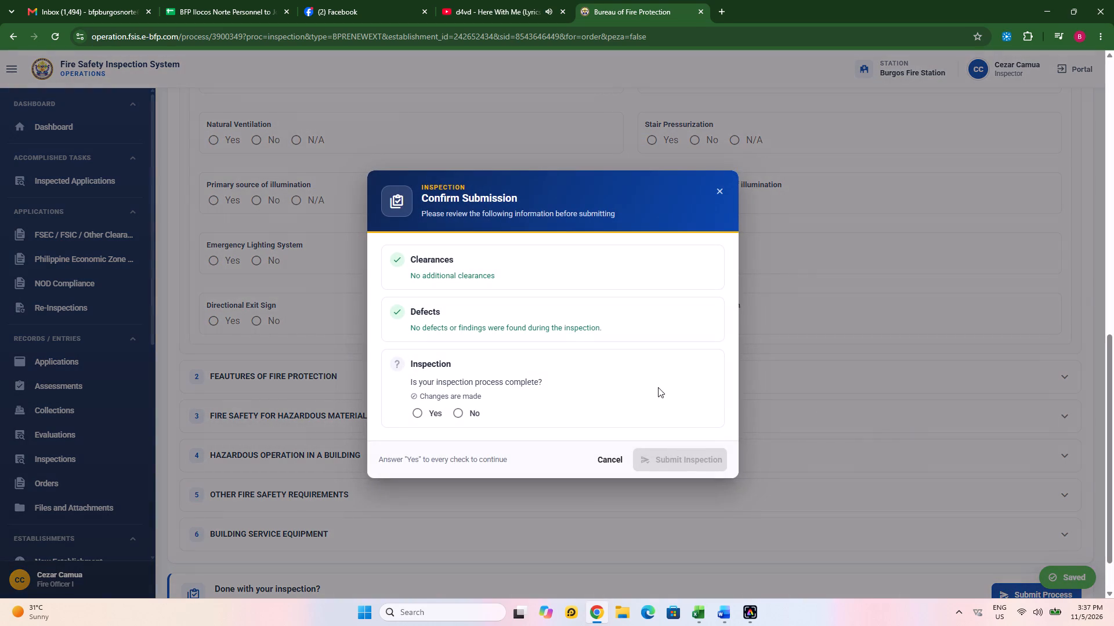
click(422, 419)
click(693, 455)
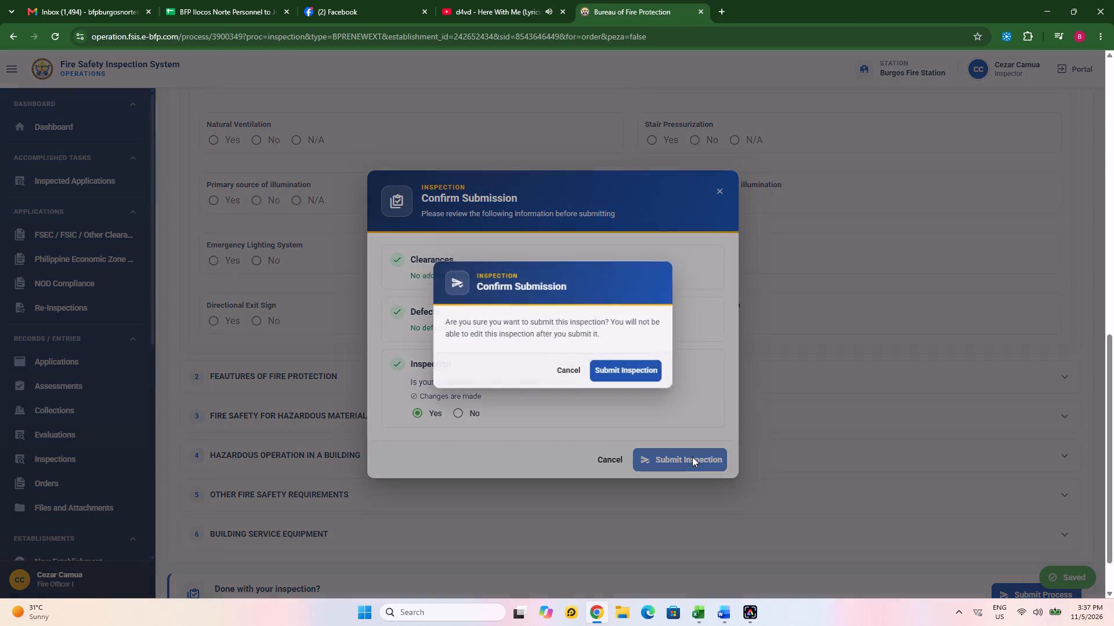
click(633, 370)
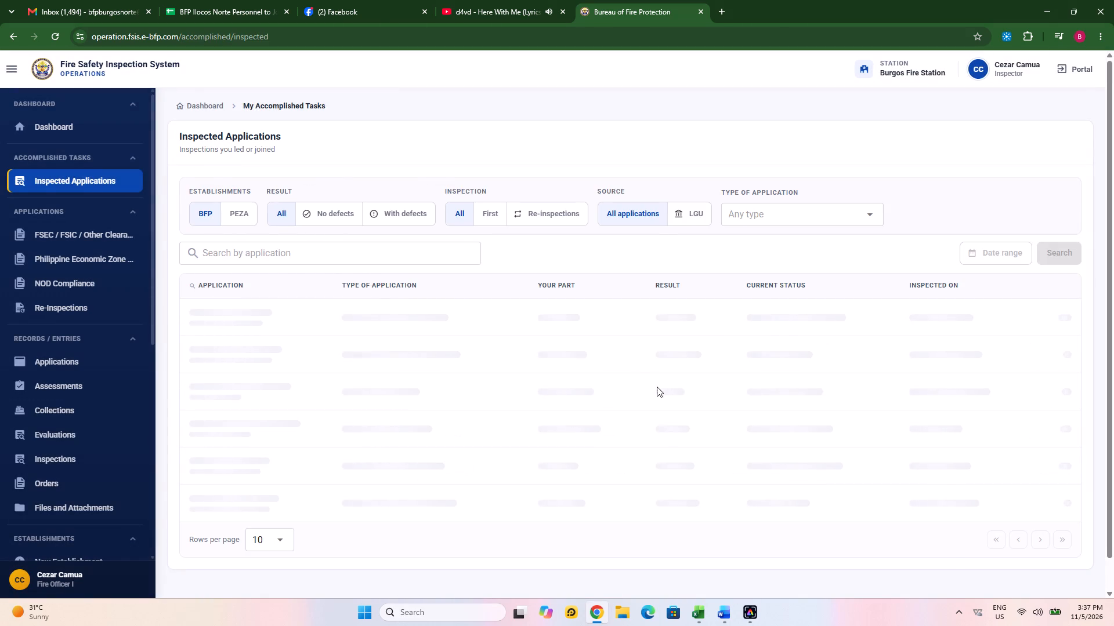
Open the pending Fire Safety Evaluation Clearance application for FOUR BEDROOM TWO STOREY RESIDENTIAL and proceed with it.
click(122, 232)
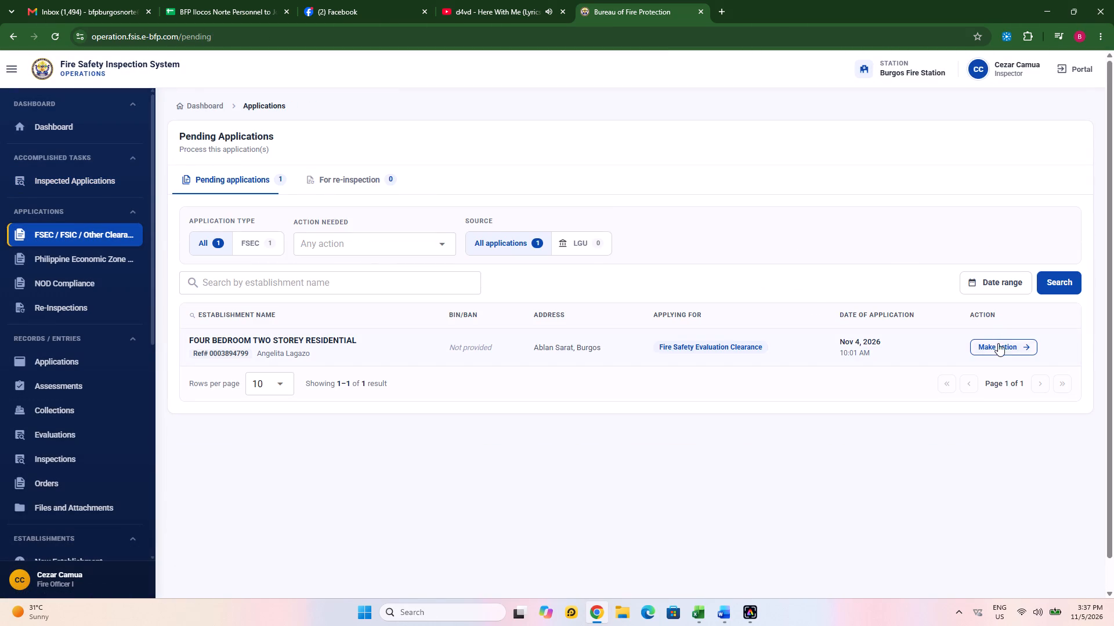
click(998, 343)
click(683, 459)
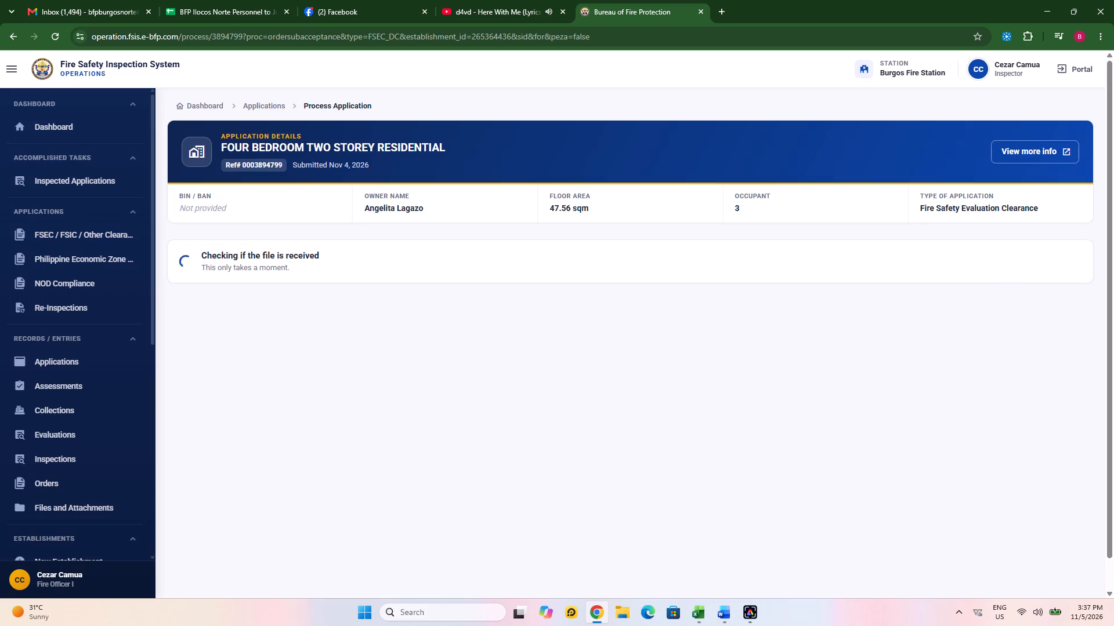
Accept the inspection order for FOUR BEDROOM TWO STOREY RESIDENTIAL by submitting the process.
scroll(534, 420, down, 1)
scroll(537, 420, up, 1)
scroll(537, 420, down, 1)
scroll(537, 420, up, 1)
scroll(542, 423, down, 1)
scroll(544, 513, down, 5)
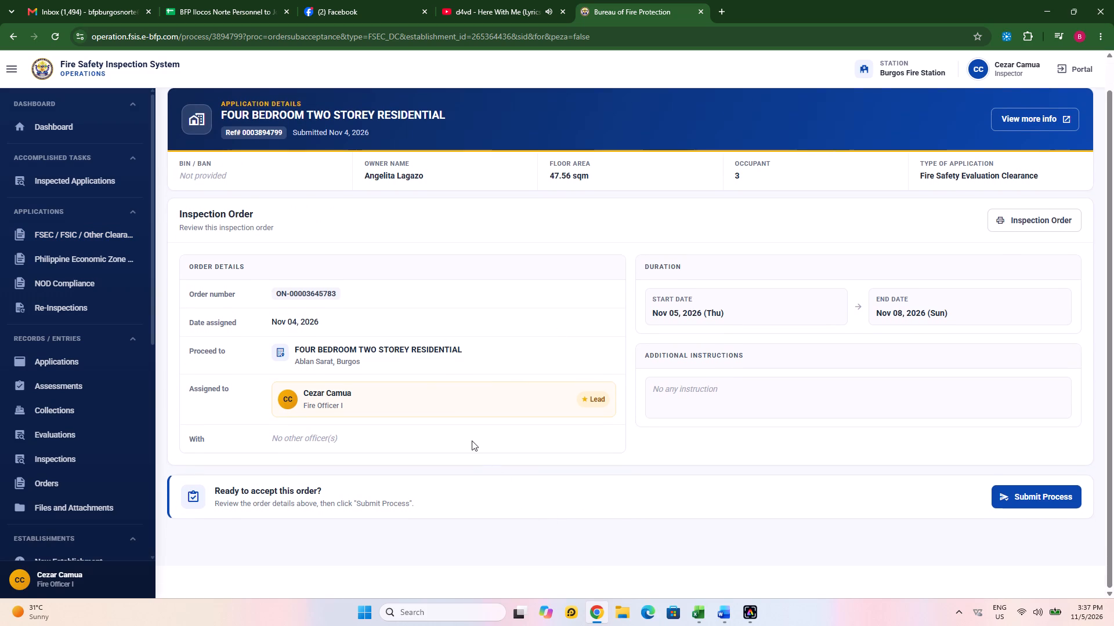
click(1025, 495)
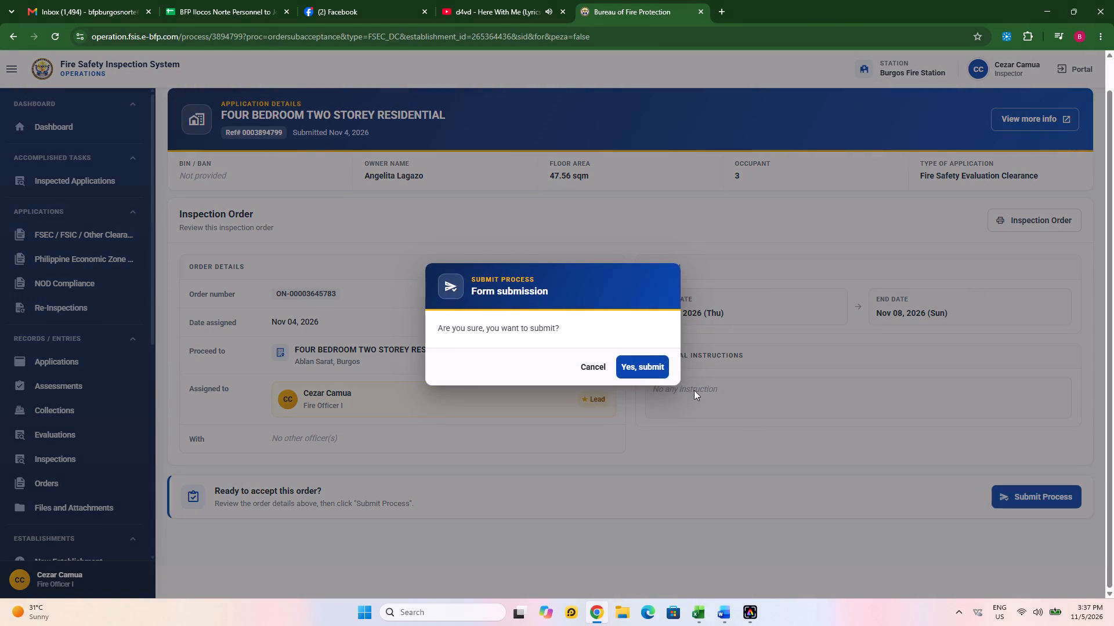
click(647, 365)
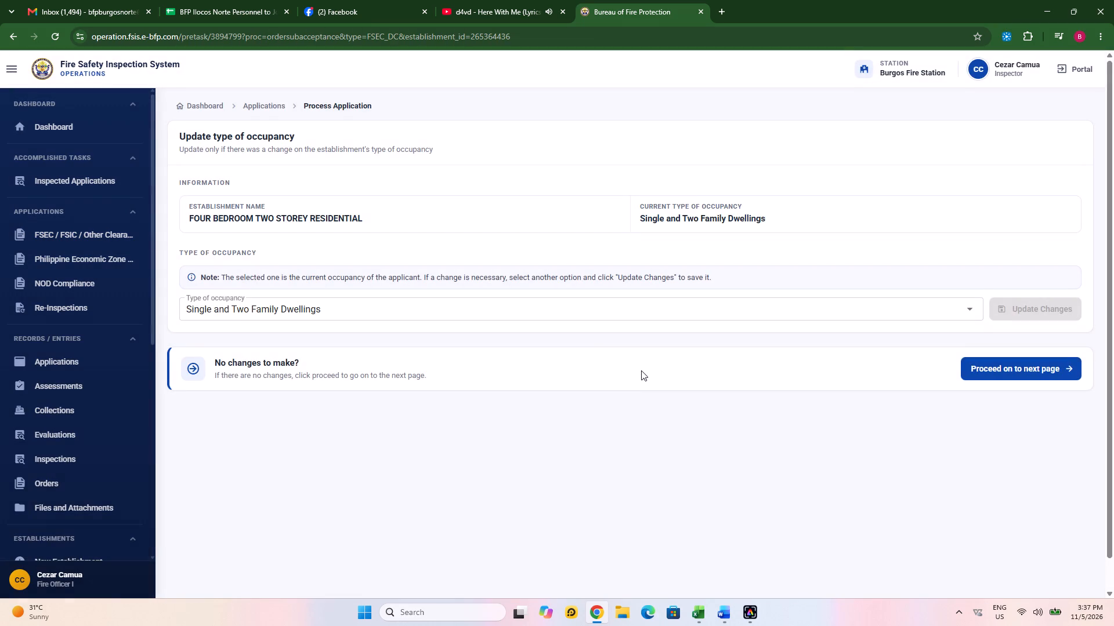
Proceed past the occupancy update page for FOUR BEDROOM TWO STOREY RESIDENTIAL without changing the type of occupancy.
click(1021, 366)
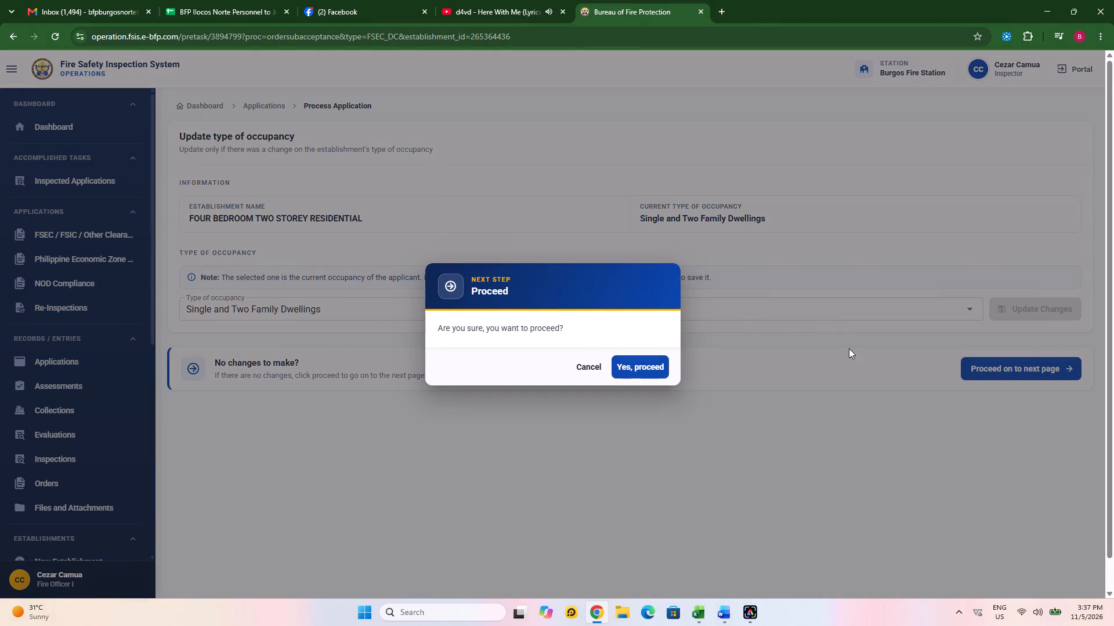
click(653, 363)
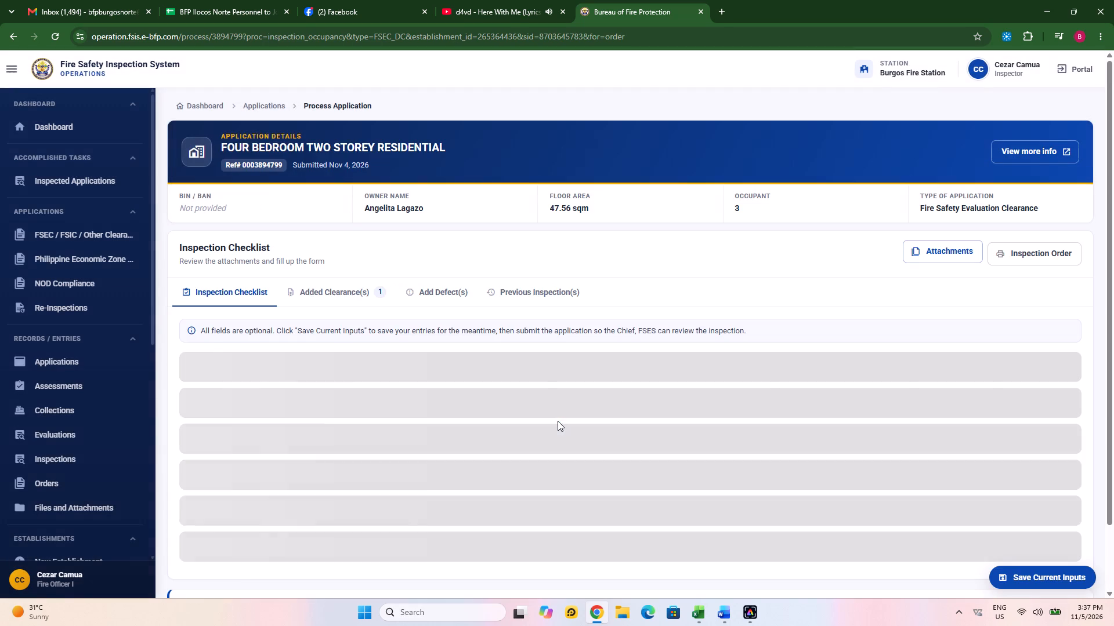
In the Means of Egress section, mark Doors as Compliant under Permissible Exit Components.
scroll(298, 429, down, 4)
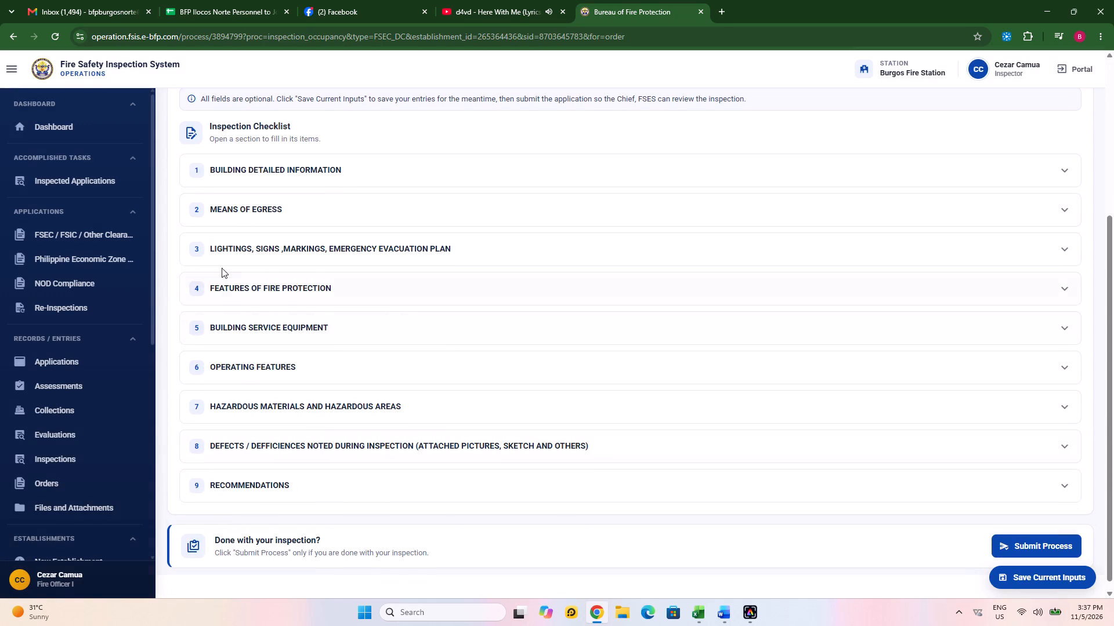
click(241, 171)
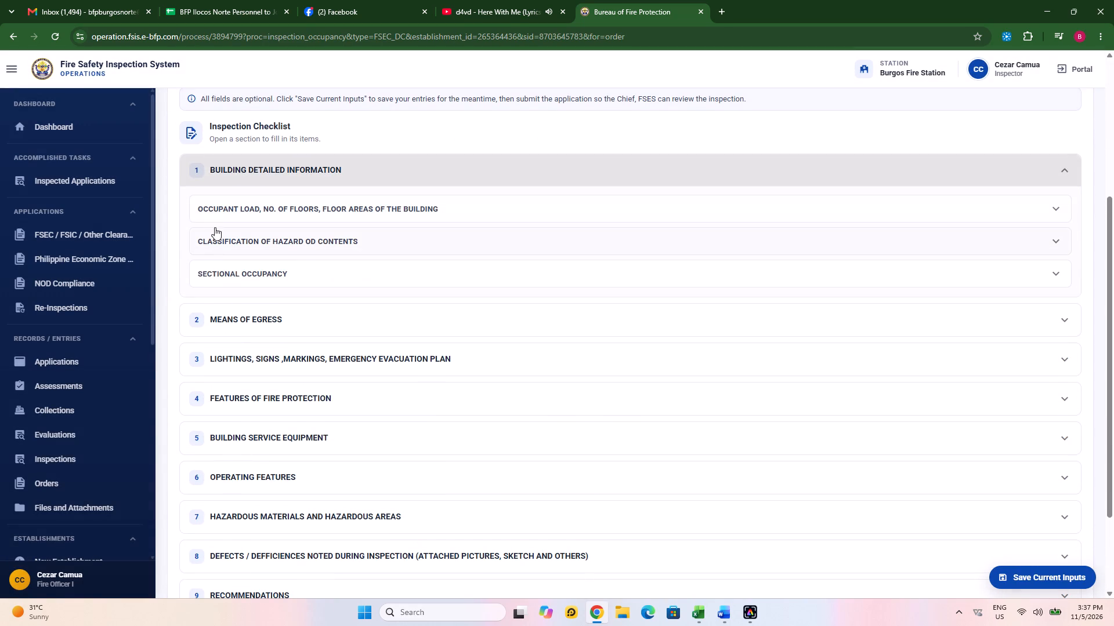
click(219, 209)
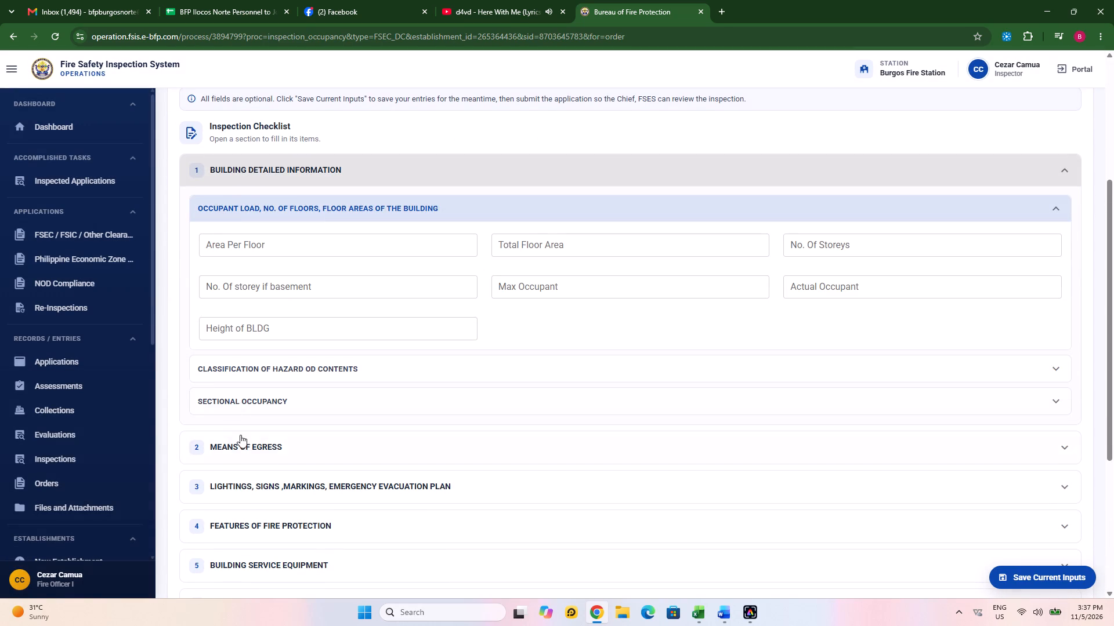
click(241, 436)
click(223, 252)
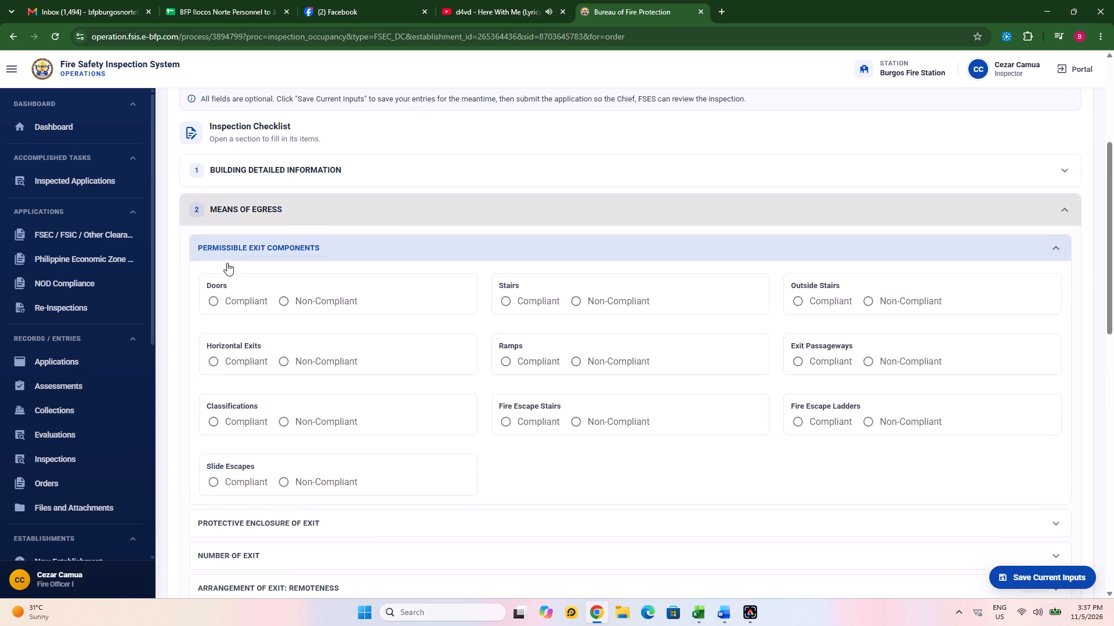
click(209, 308)
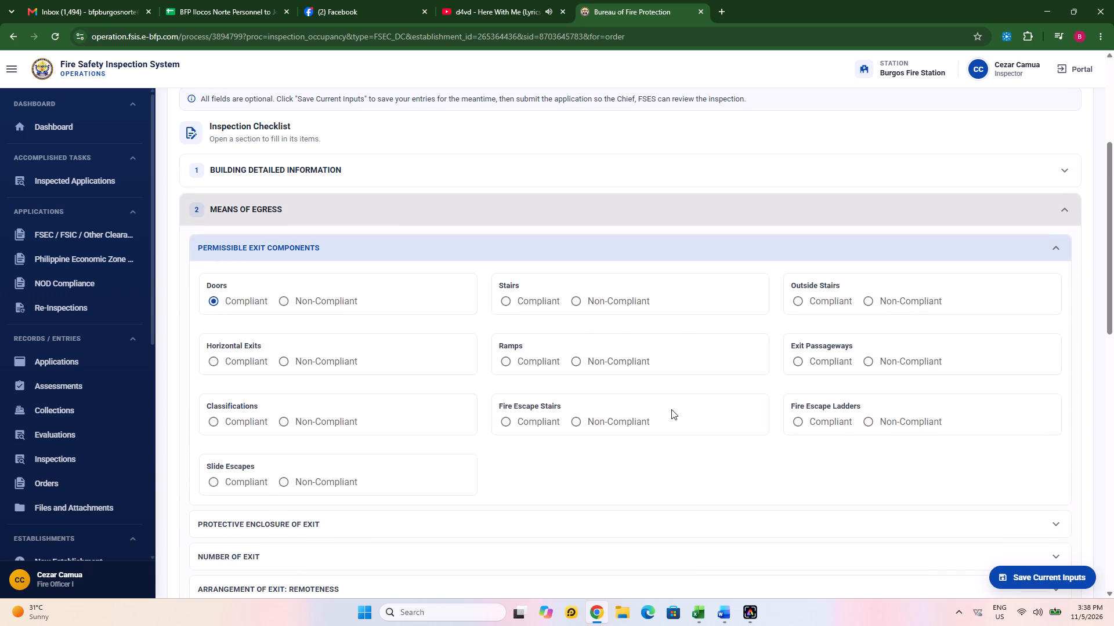
Under Number of Exit, mark Compliant for the balcony/mezzanine/storey exits, less than 500 persons, and 500 up to 1,000 persons items.
scroll(671, 409, down, 1)
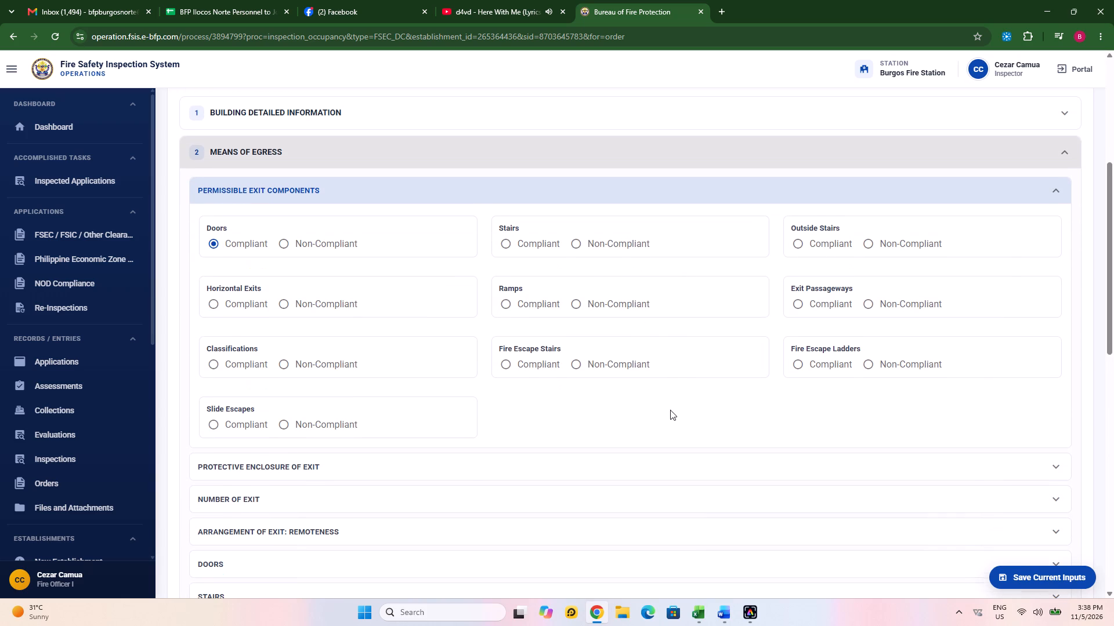
scroll(670, 411, down, 1)
scroll(670, 411, up, 1)
scroll(669, 411, down, 1)
scroll(669, 411, up, 1)
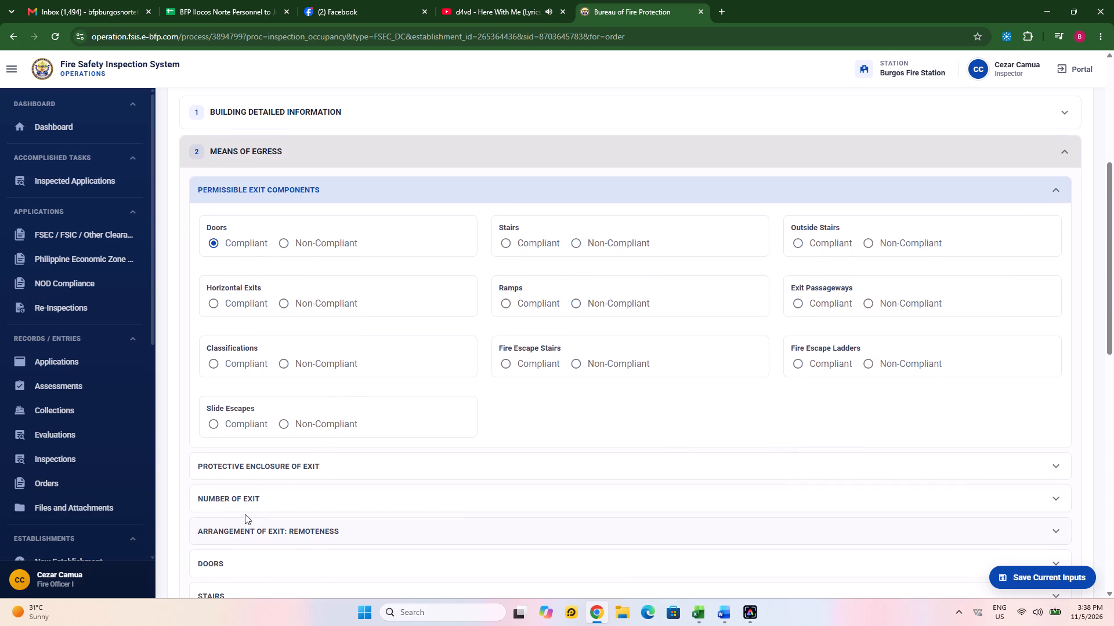
click(246, 498)
click(212, 307)
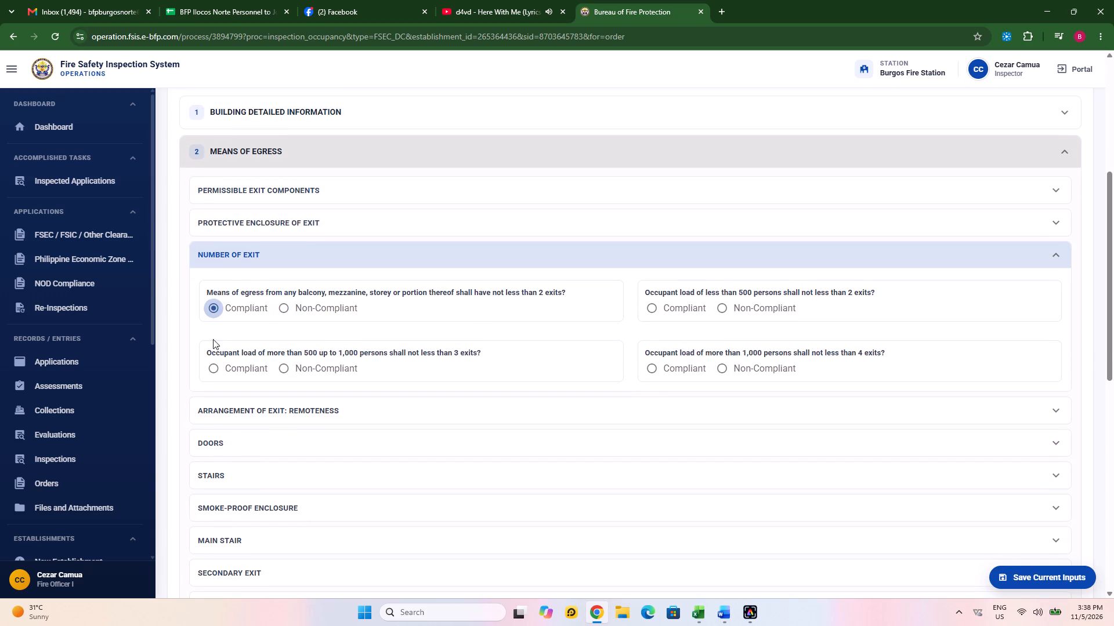
click(211, 368)
click(635, 358)
click(647, 361)
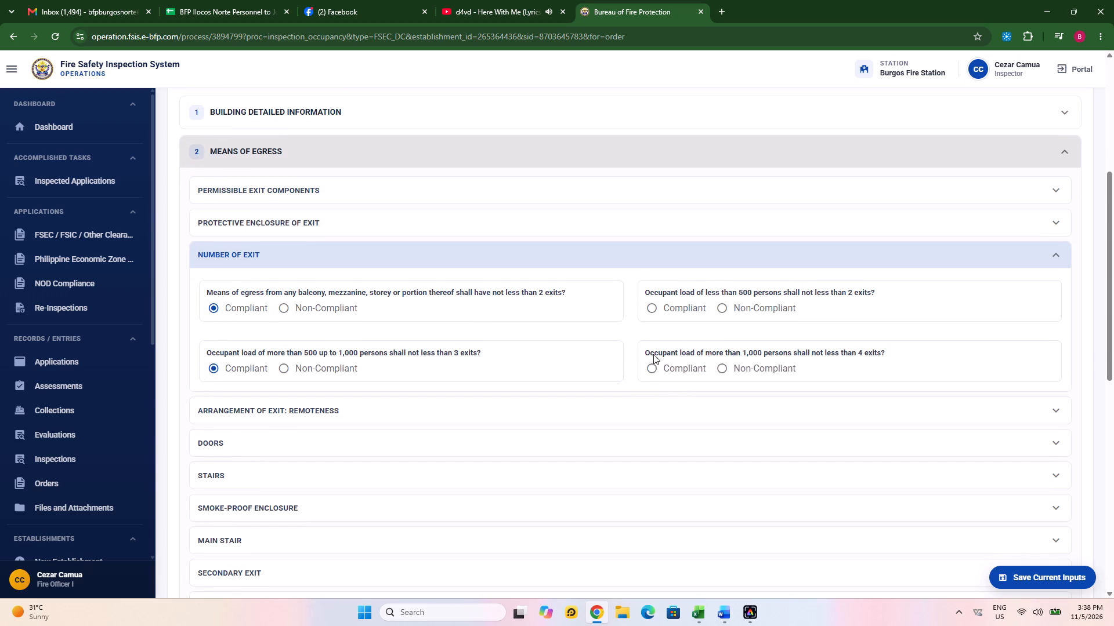
click(653, 330)
click(649, 314)
click(648, 361)
Save the current checklist inputs for FOUR BEDROOM TWO STOREY RESIDENTIAL.
scroll(601, 403, down, 1)
scroll(601, 404, up, 1)
scroll(601, 404, down, 1)
click(1010, 569)
Submit the inspection for FOUR BEDROOM TWO STOREY RESIDENTIAL, answering Yes that all clearances are checked and the inspection process is complete.
scroll(999, 523, up, 3)
scroll(999, 523, down, 3)
scroll(998, 523, up, 1)
scroll(998, 523, down, 1)
scroll(997, 522, up, 1)
scroll(1048, 563, down, 9)
click(1053, 554)
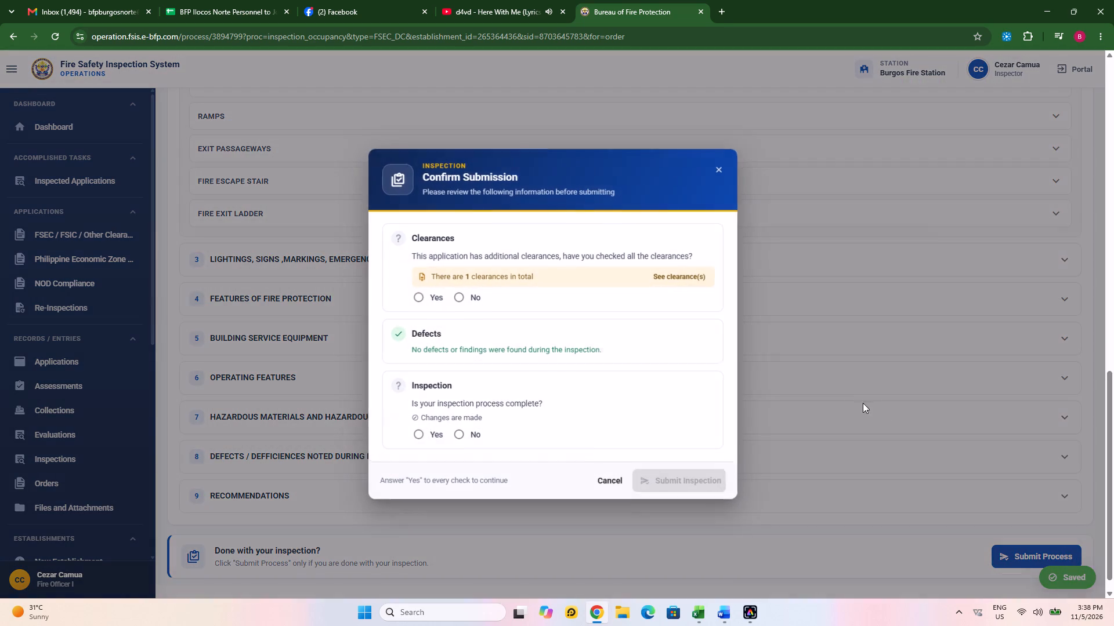
click(421, 432)
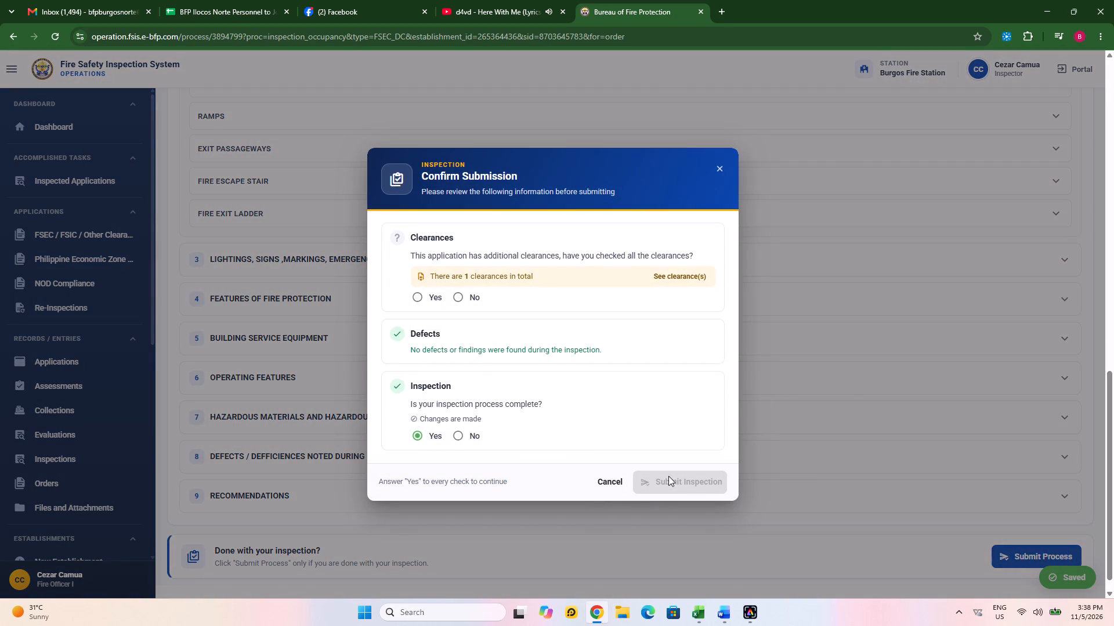
click(420, 297)
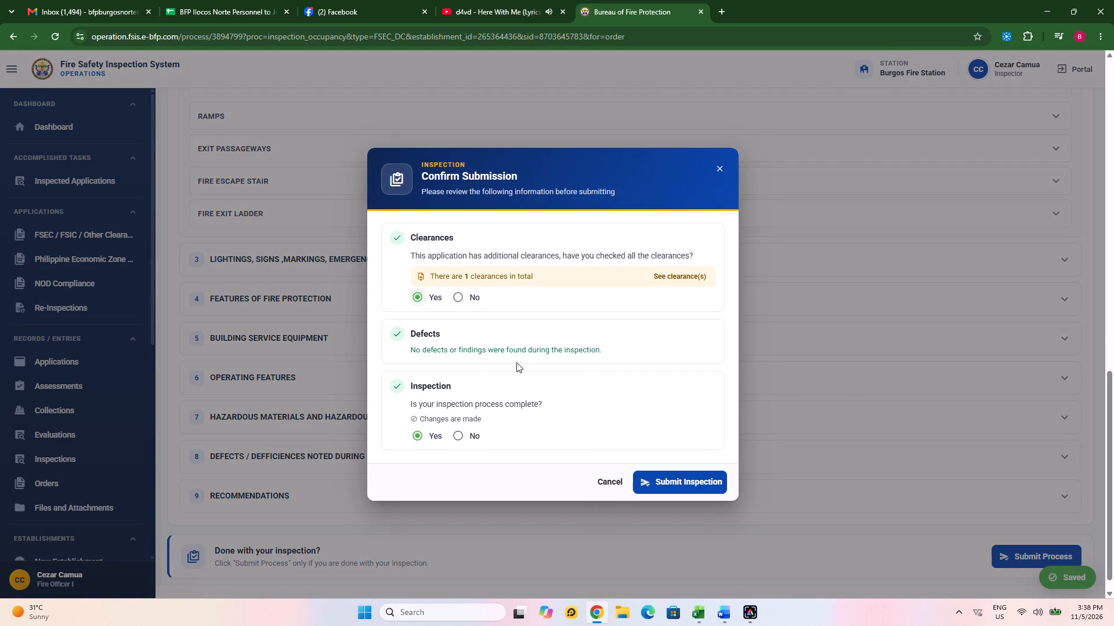
click(665, 478)
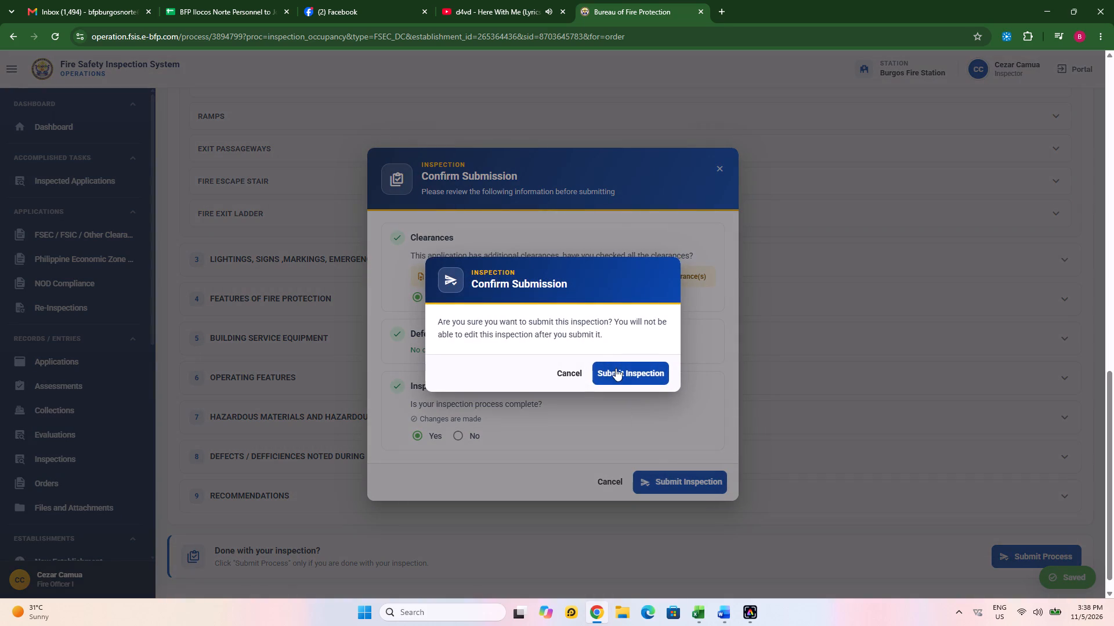
click(616, 369)
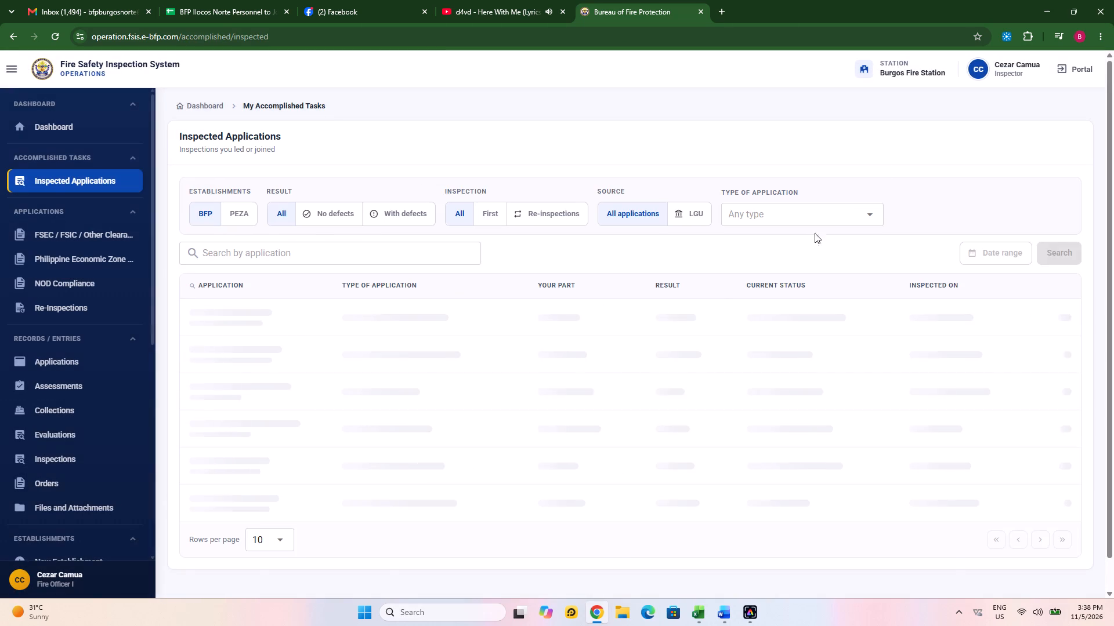
Leave the inspector's session for the portal and switch to the Chief, FSES account.
click(1088, 69)
click(653, 390)
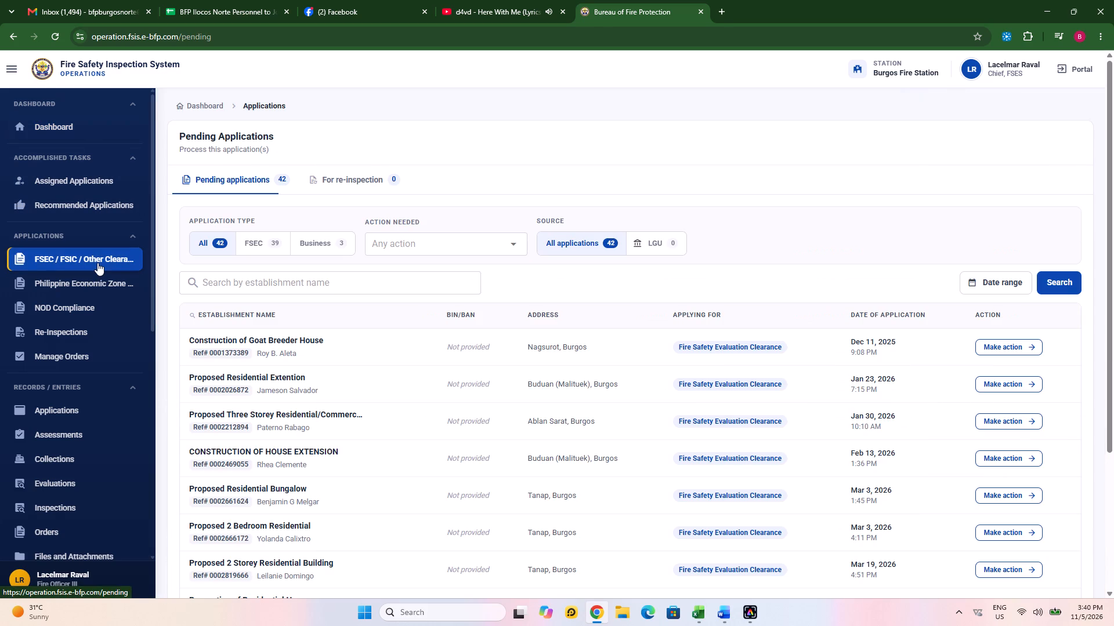
Find L n' L Burger House on the last page of the pending applications and proceed with processing it.
scroll(913, 439, down, 3)
scroll(913, 439, up, 2)
scroll(1053, 414, down, 1)
scroll(1053, 414, up, 1)
scroll(1053, 414, down, 1)
scroll(1054, 414, up, 2)
scroll(1079, 405, down, 2)
scroll(1111, 381, up, 1)
scroll(1050, 412, down, 10)
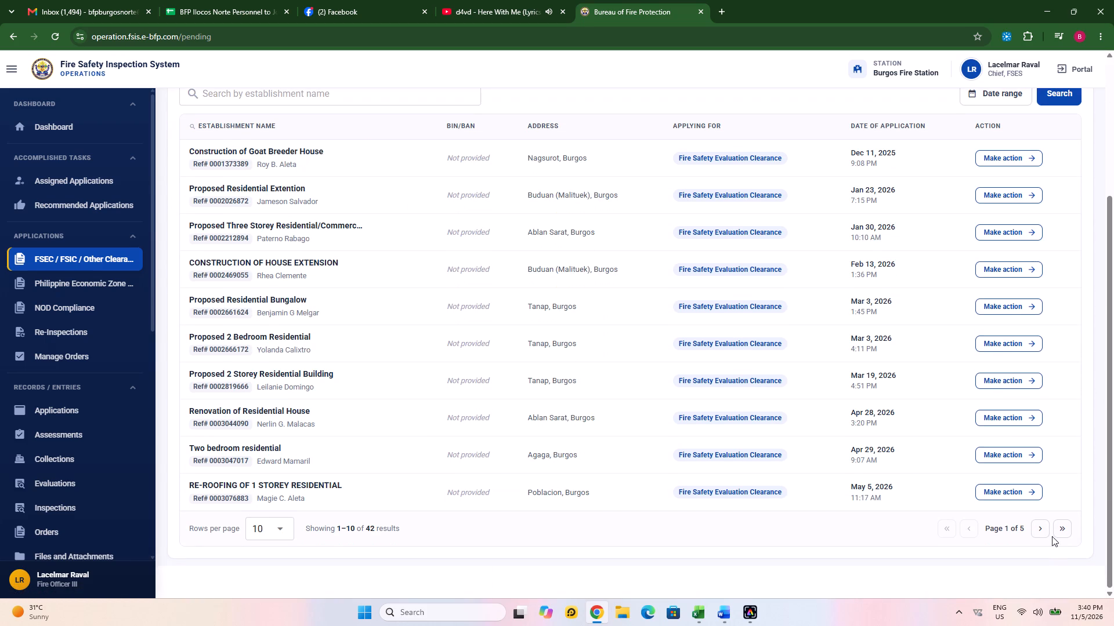
click(1045, 530)
click(1045, 530)
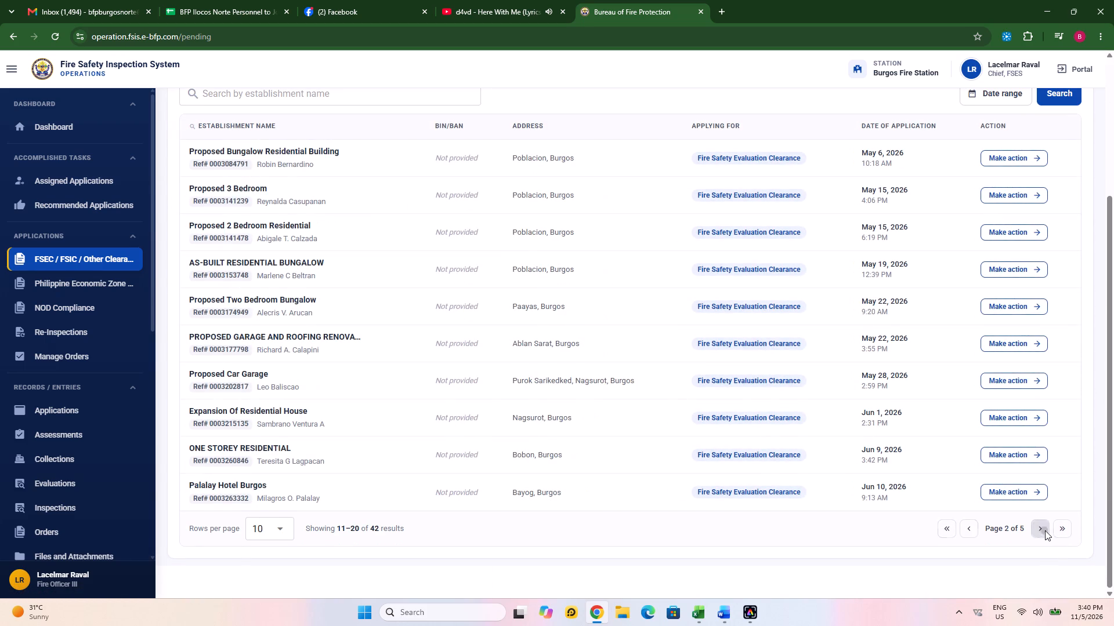
click(1044, 530)
click(1046, 531)
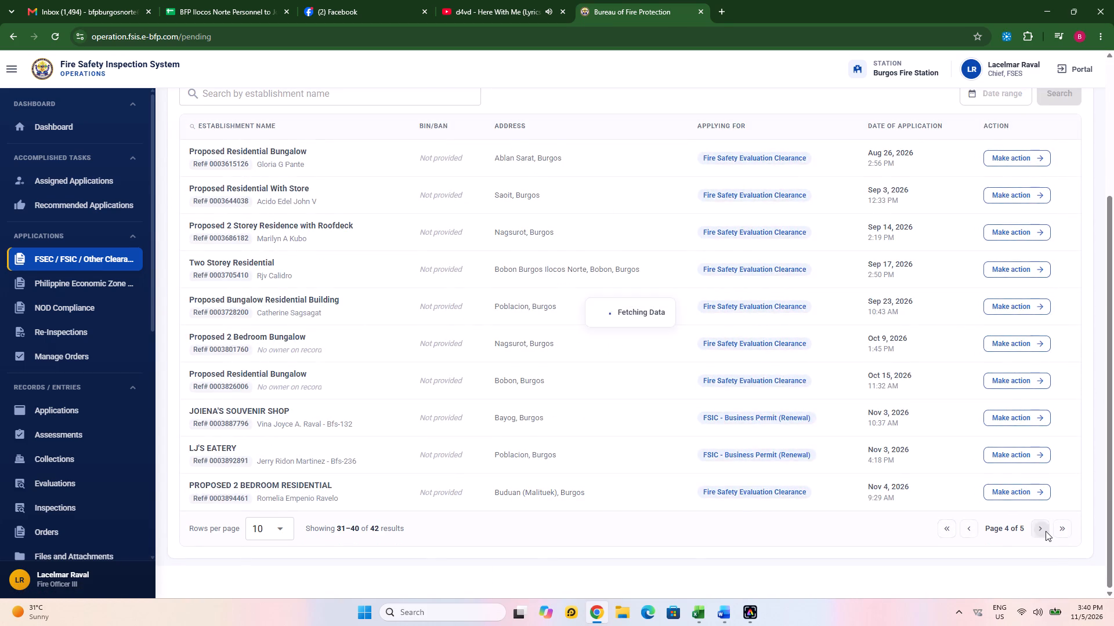
click(1008, 343)
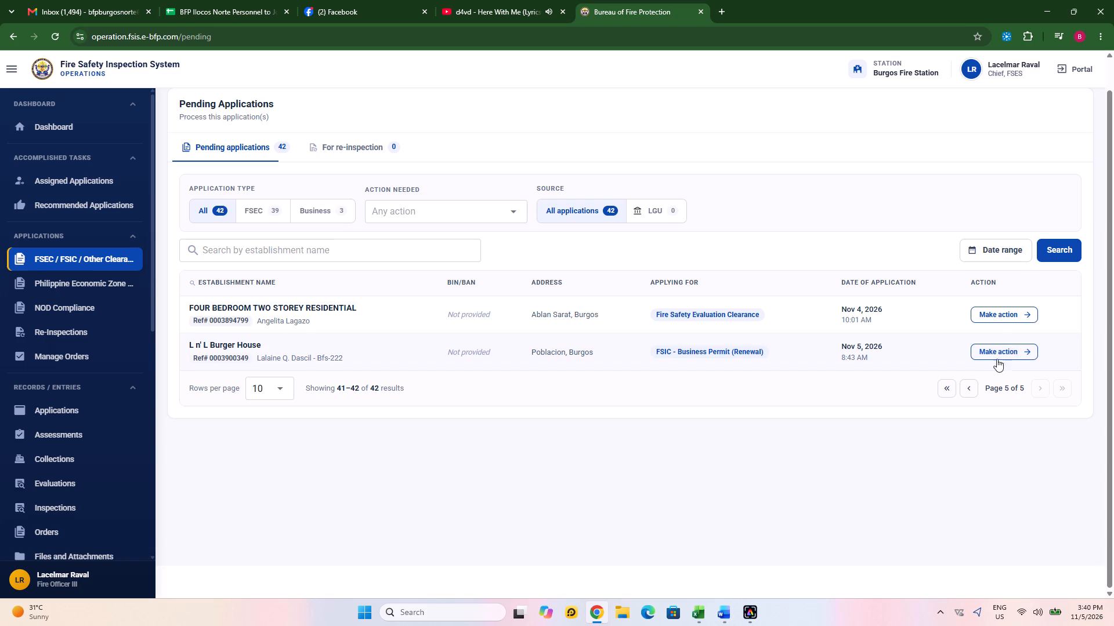
click(996, 363)
click(999, 354)
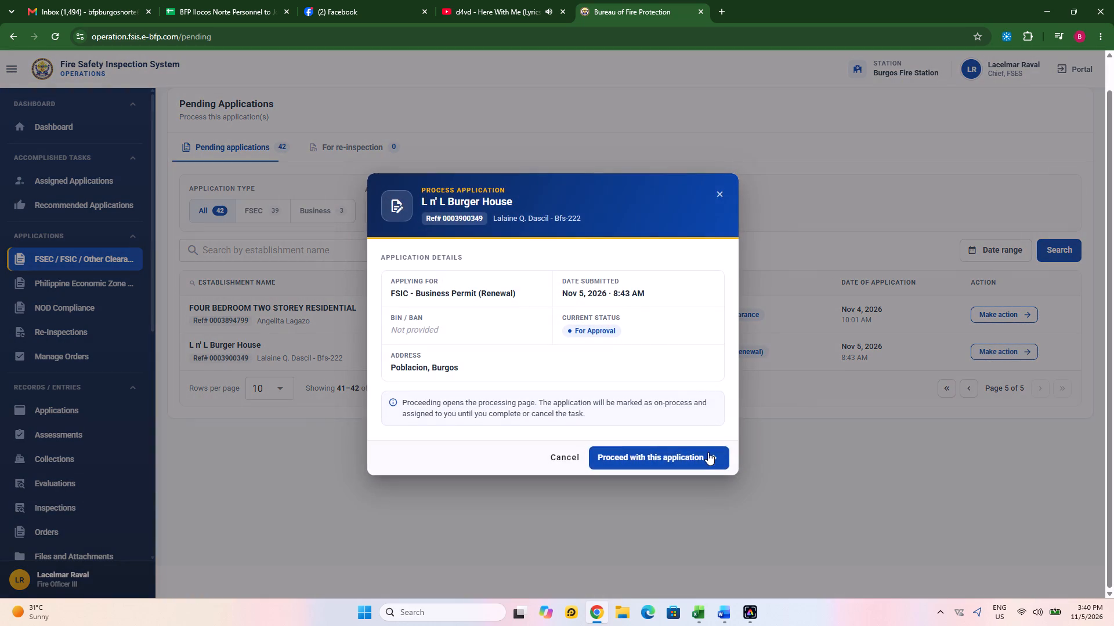
click(708, 452)
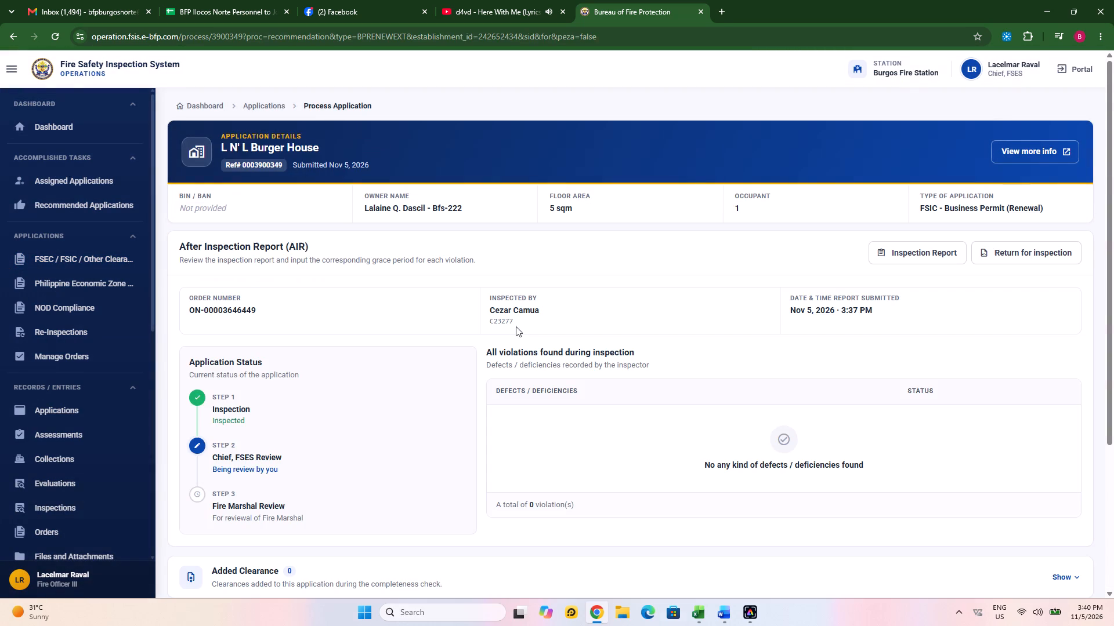
Submit the Fire Safety Inspection Certificate (Business Permit) - Renewal as the issuance for L n' L Burger House.
scroll(495, 345, down, 3)
scroll(500, 345, up, 1)
scroll(520, 367, down, 1)
scroll(520, 367, up, 1)
scroll(520, 367, down, 4)
scroll(520, 367, up, 1)
scroll(516, 367, down, 1)
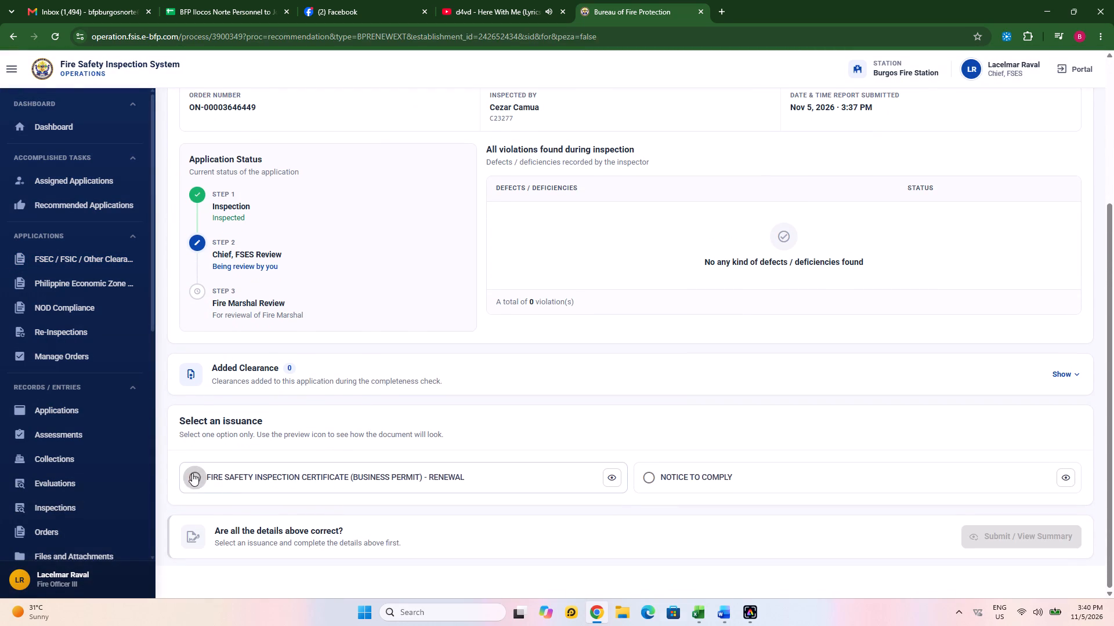
click(192, 473)
scroll(414, 471, up, 1)
scroll(419, 471, down, 1)
scroll(429, 471, up, 1)
scroll(468, 471, down, 1)
click(986, 537)
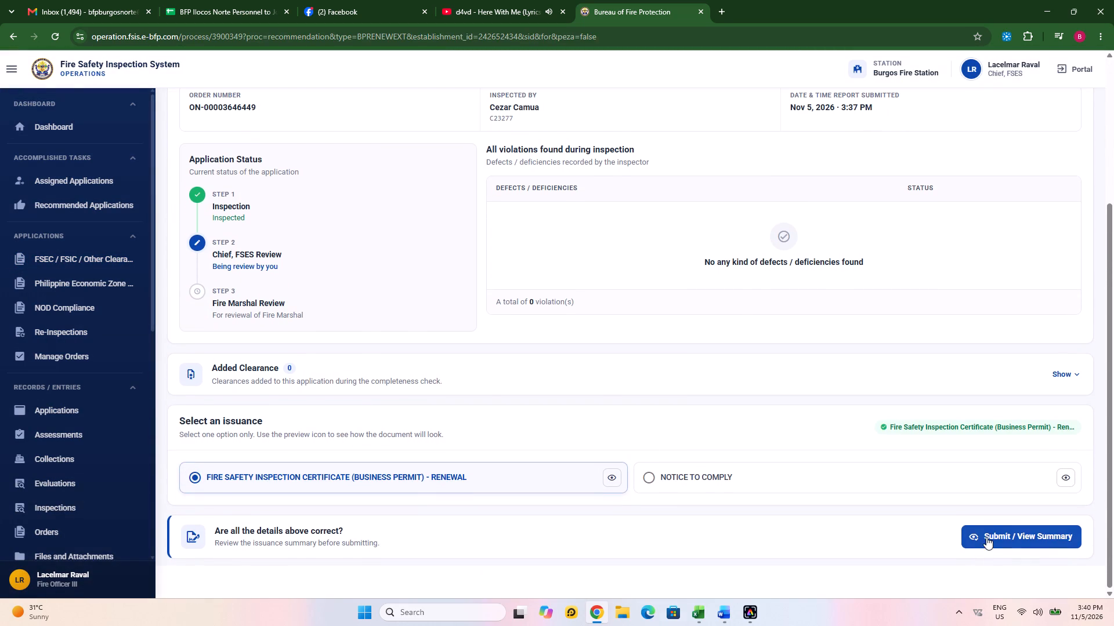
click(661, 451)
click(636, 388)
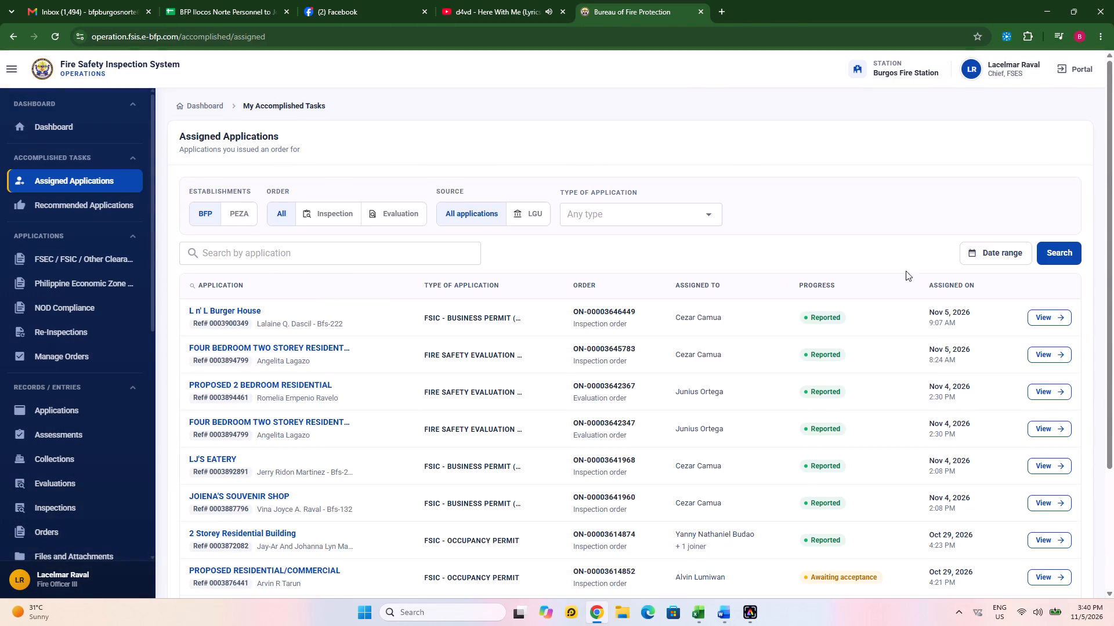
Browse the Assigned Applications list through to its last page, checking the orders and their progress.
scroll(1000, 338, down, 11)
scroll(1080, 464, up, 1)
click(1040, 585)
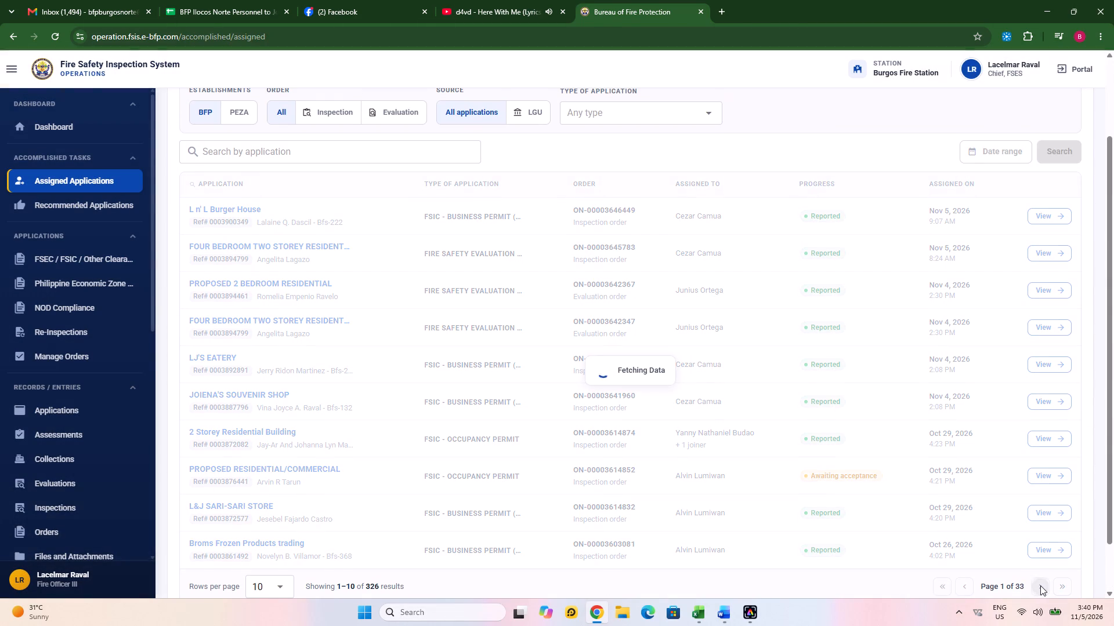
click(1040, 585)
click(1040, 585)
scroll(1036, 577, down, 1)
scroll(1036, 577, up, 1)
scroll(1036, 577, down, 3)
scroll(1036, 577, up, 1)
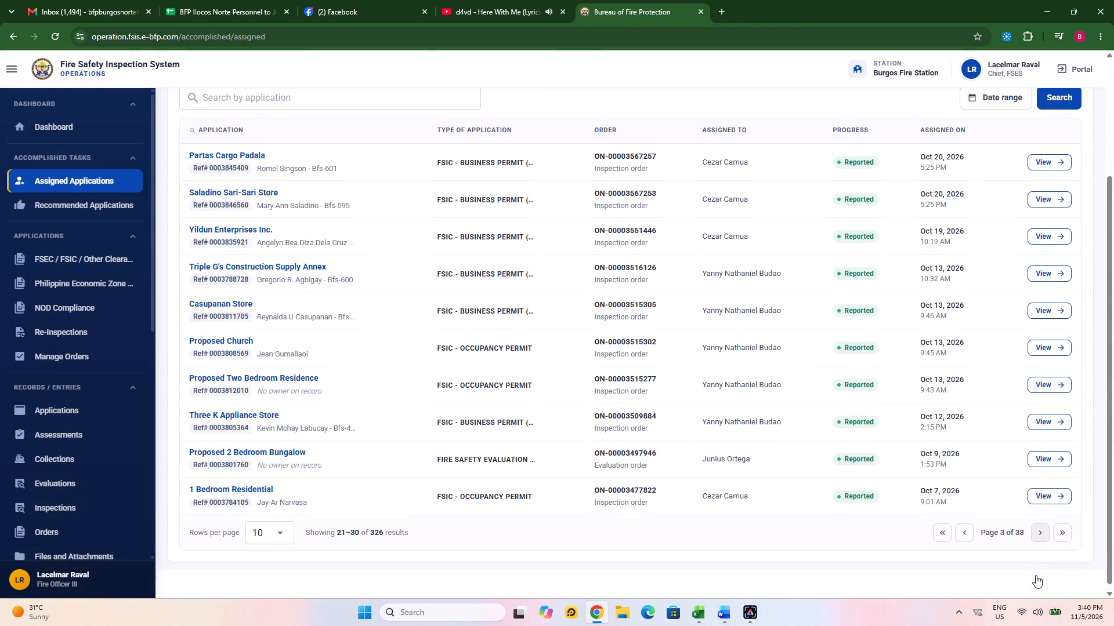
scroll(1036, 518, up, 3)
scroll(1033, 516, down, 2)
scroll(1033, 516, up, 1)
scroll(1019, 497, down, 1)
scroll(1017, 496, up, 1)
scroll(1015, 496, down, 2)
scroll(862, 467, down, 3)
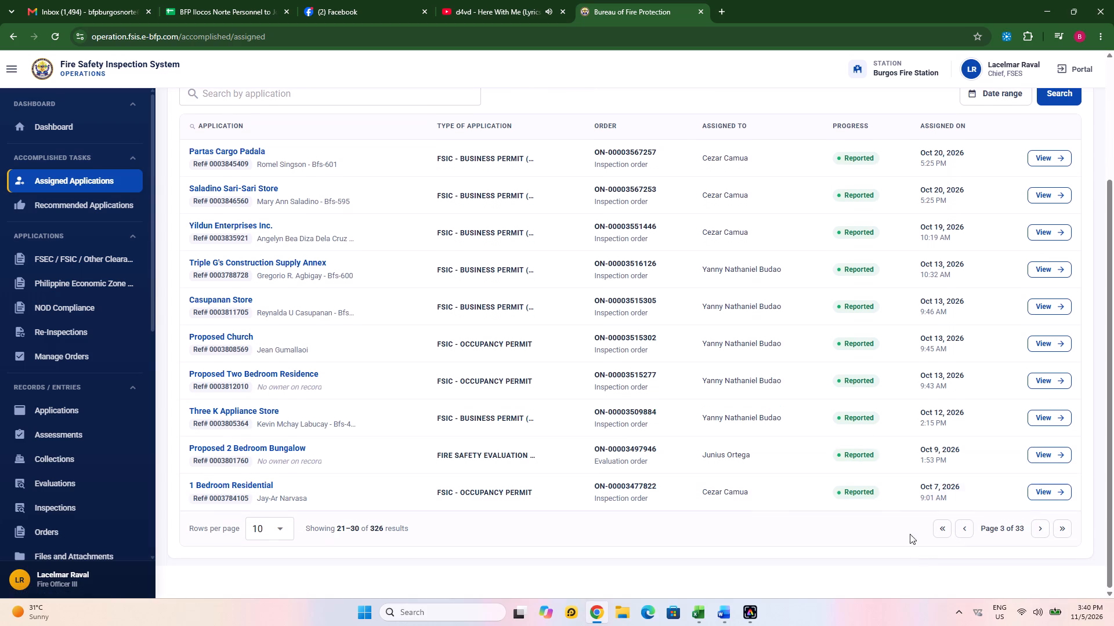
click(1066, 527)
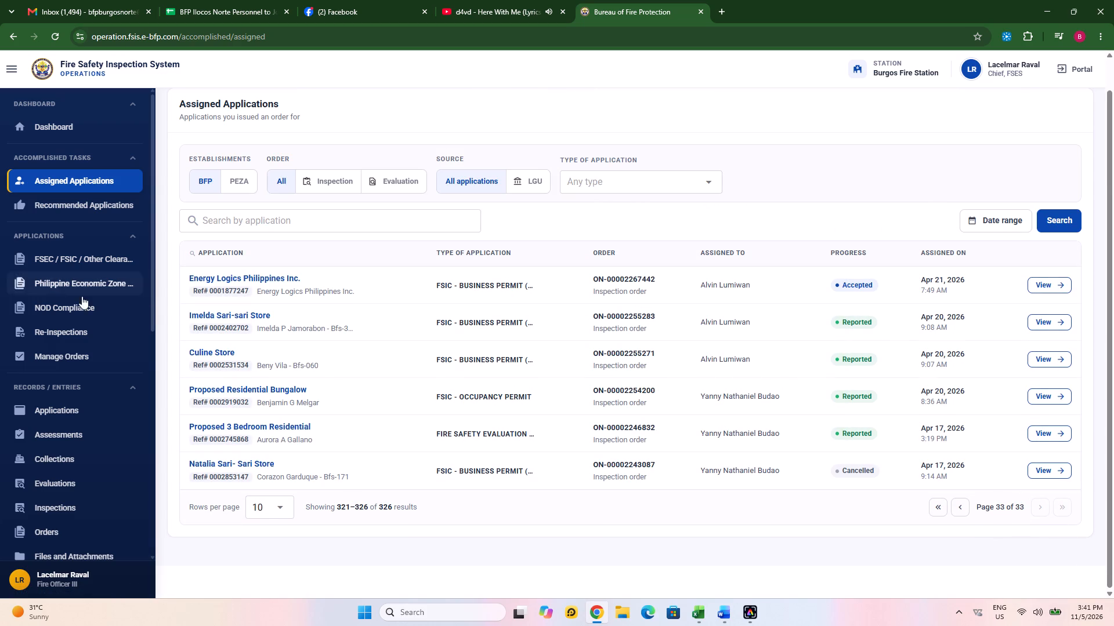
Find FOUR BEDROOM TWO STOREY RESIDENTIAL on the last page of the pending applications and proceed with processing it.
click(64, 262)
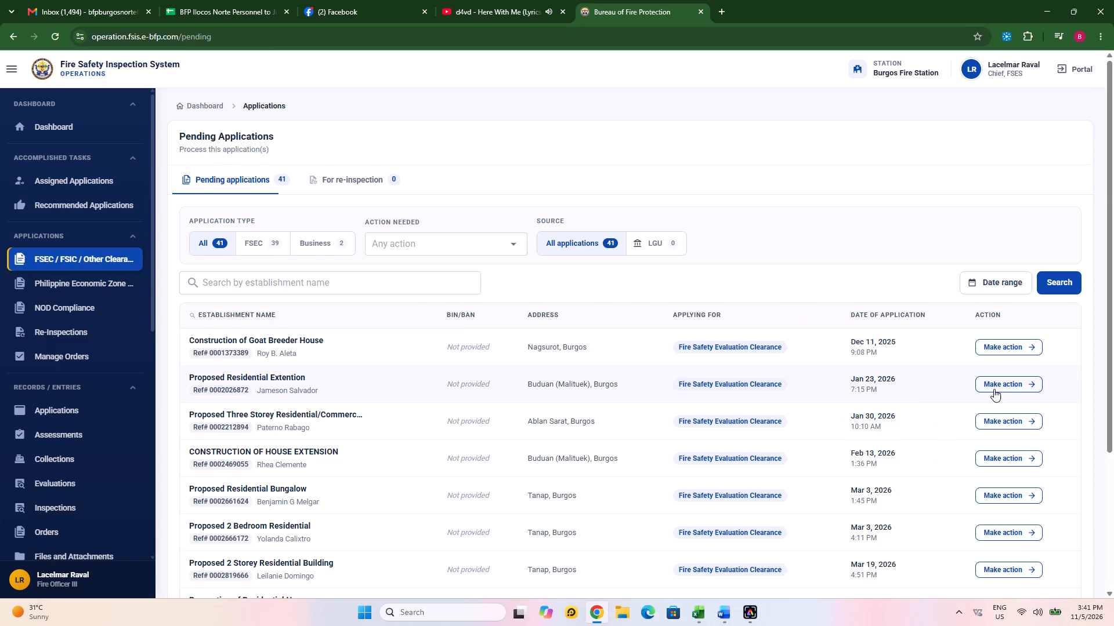
scroll(1006, 389, down, 7)
scroll(1095, 499, up, 1)
click(1058, 583)
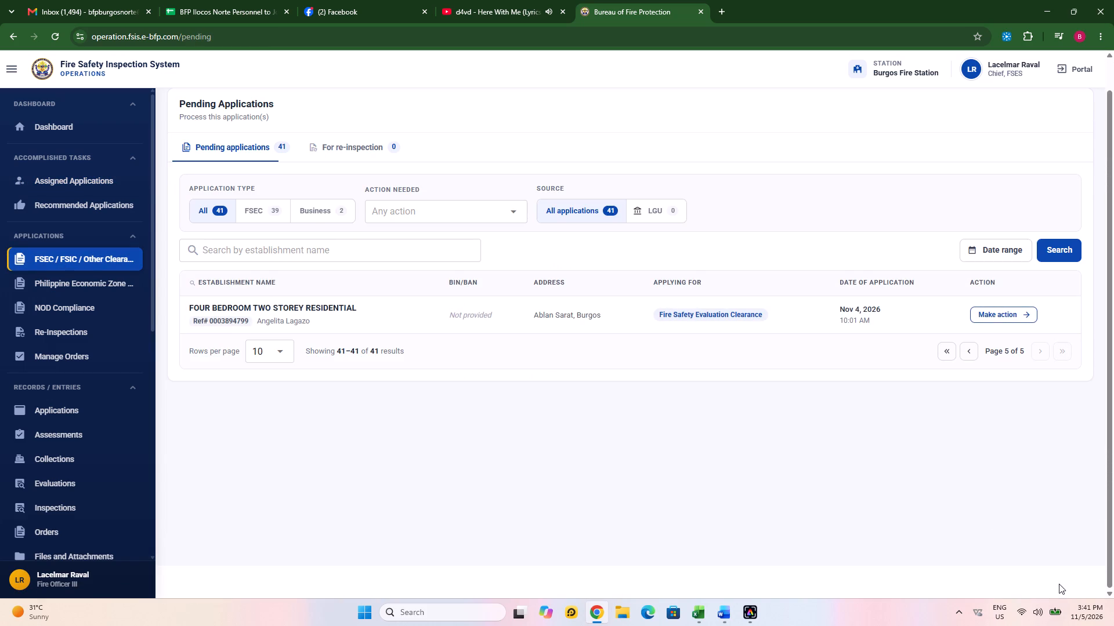
click(1002, 314)
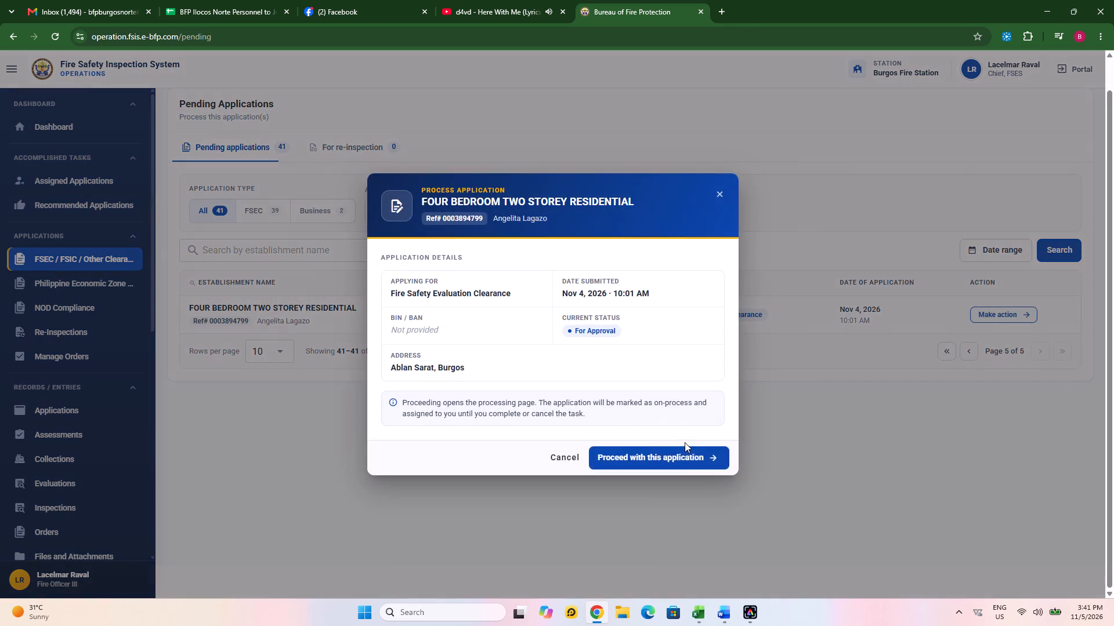
click(688, 454)
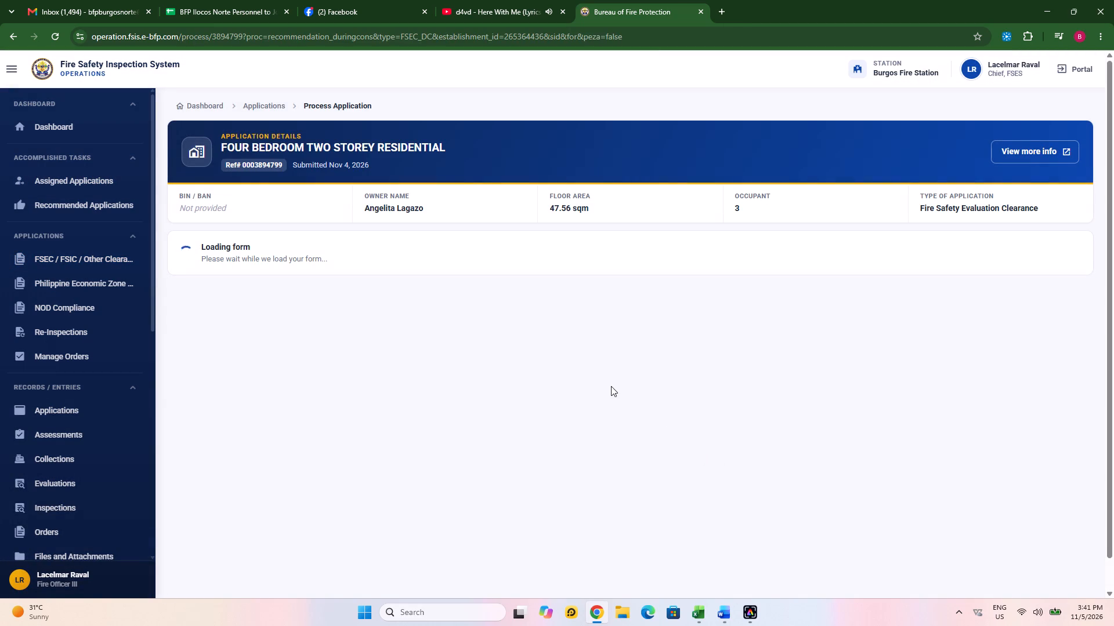
Select During Construction Compliance as the issuance for FOUR BEDROOM TWO STOREY RESIDENTIAL.
scroll(524, 378, down, 1)
scroll(524, 378, up, 1)
scroll(524, 378, down, 5)
scroll(810, 407, up, 1)
scroll(809, 407, down, 1)
scroll(808, 408, up, 1)
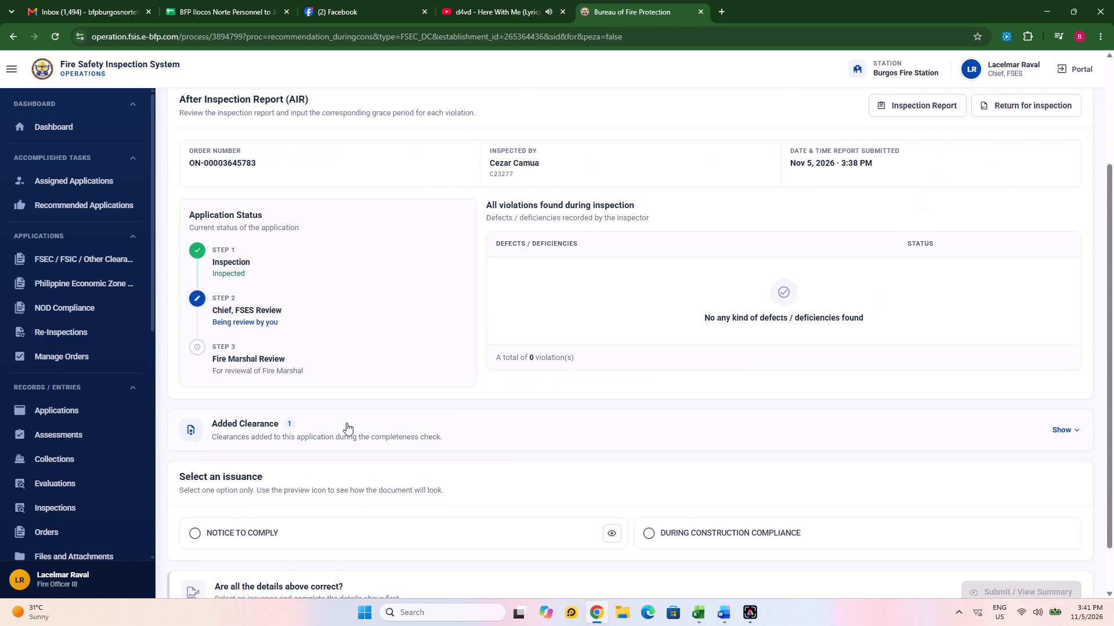
click(196, 528)
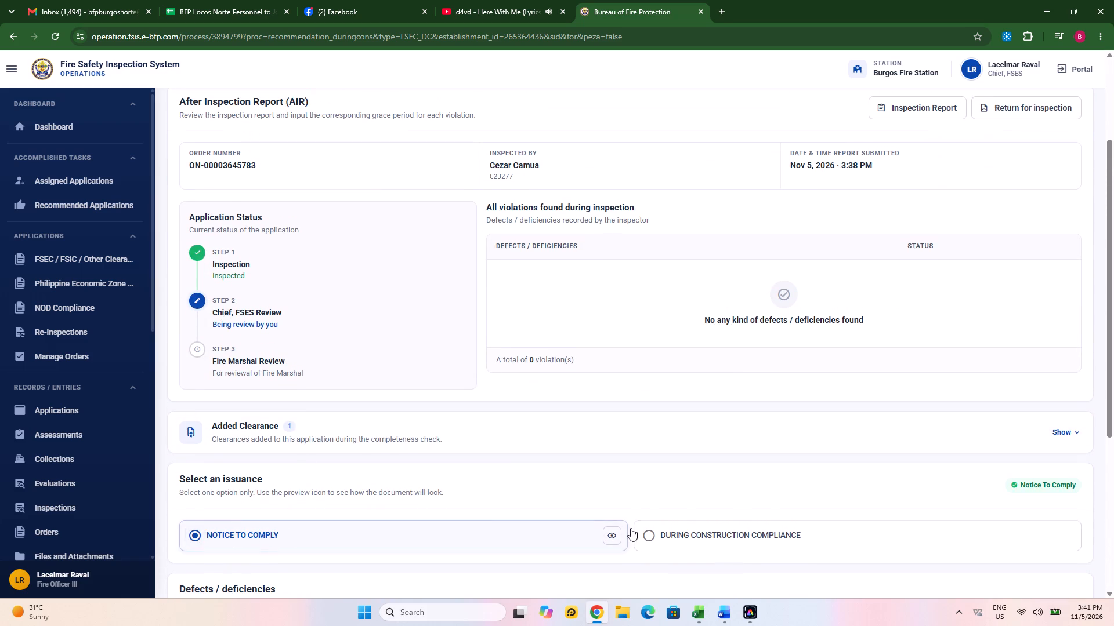
click(646, 533)
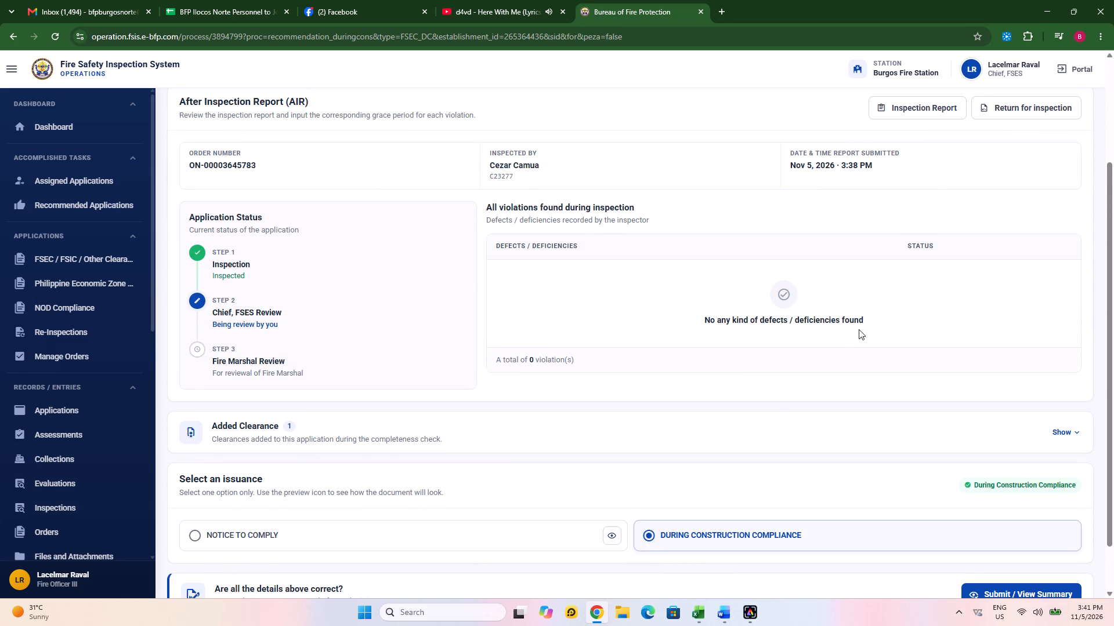
Review the After Inspection Report, application status and issuance details of FOUR BEDROOM TWO STOREY RESIDENTIAL.
scroll(870, 322, down, 5)
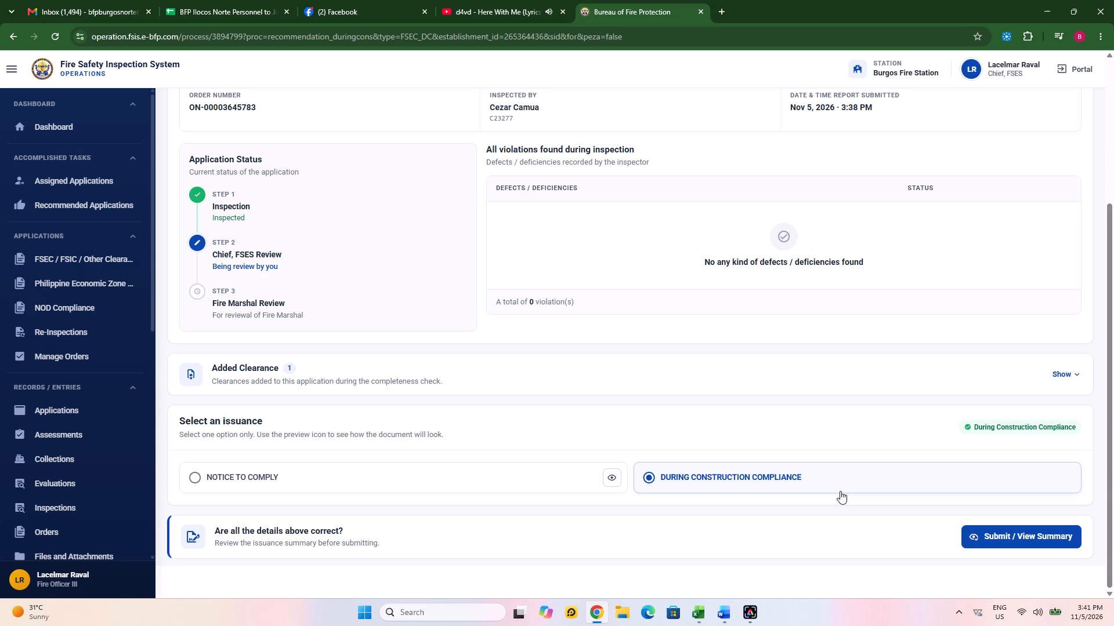
scroll(668, 560, down, 5)
scroll(604, 517, down, 2)
scroll(730, 500, down, 1)
scroll(730, 500, up, 1)
scroll(730, 500, down, 1)
scroll(730, 500, up, 1)
scroll(791, 507, down, 1)
scroll(791, 507, up, 2)
scroll(791, 507, down, 1)
scroll(791, 507, up, 1)
scroll(923, 556, down, 1)
scroll(917, 543, up, 1)
scroll(917, 540, down, 1)
scroll(916, 536, up, 1)
scroll(916, 534, down, 1)
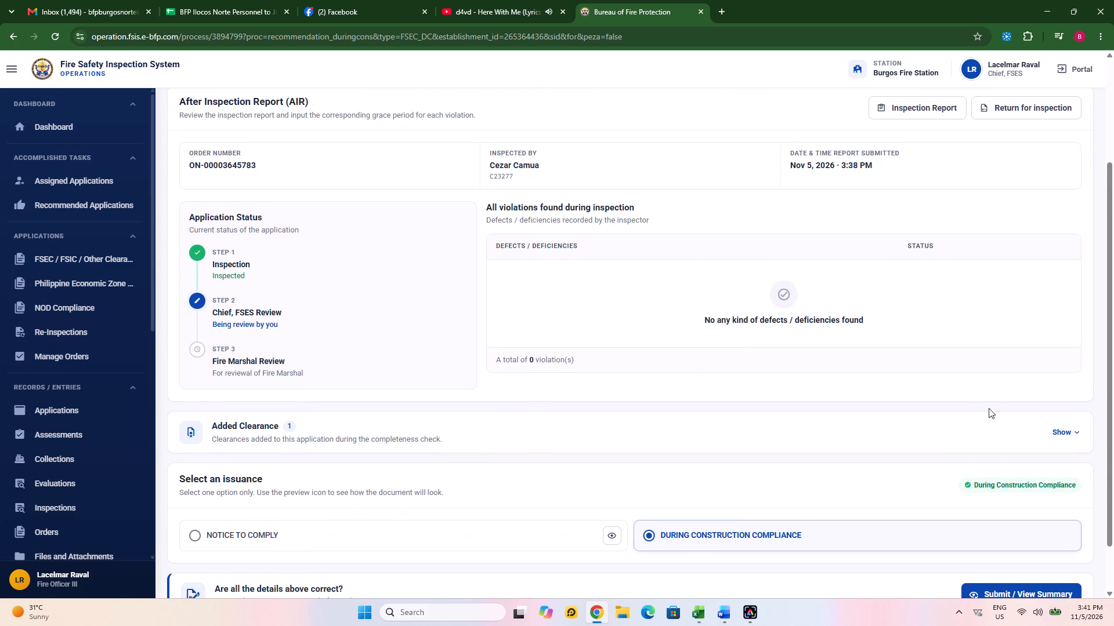
scroll(991, 395, down, 3)
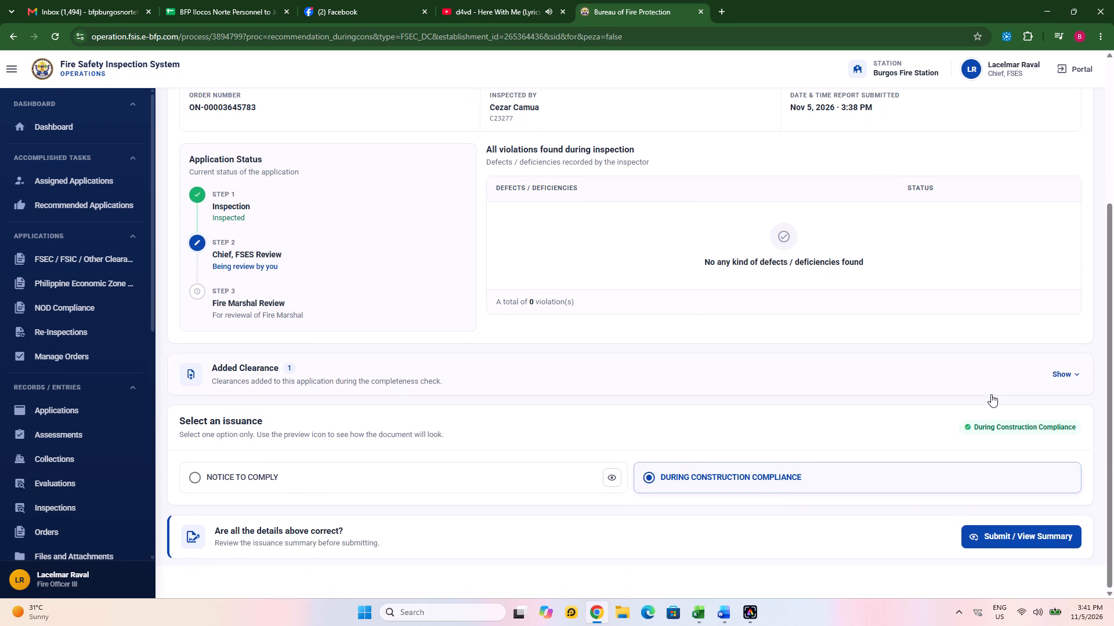
Submit the During Construction Compliance issuance for FOUR BEDROOM TWO STOREY RESIDENTIAL and confirm the submission.
click(1035, 556)
click(1012, 538)
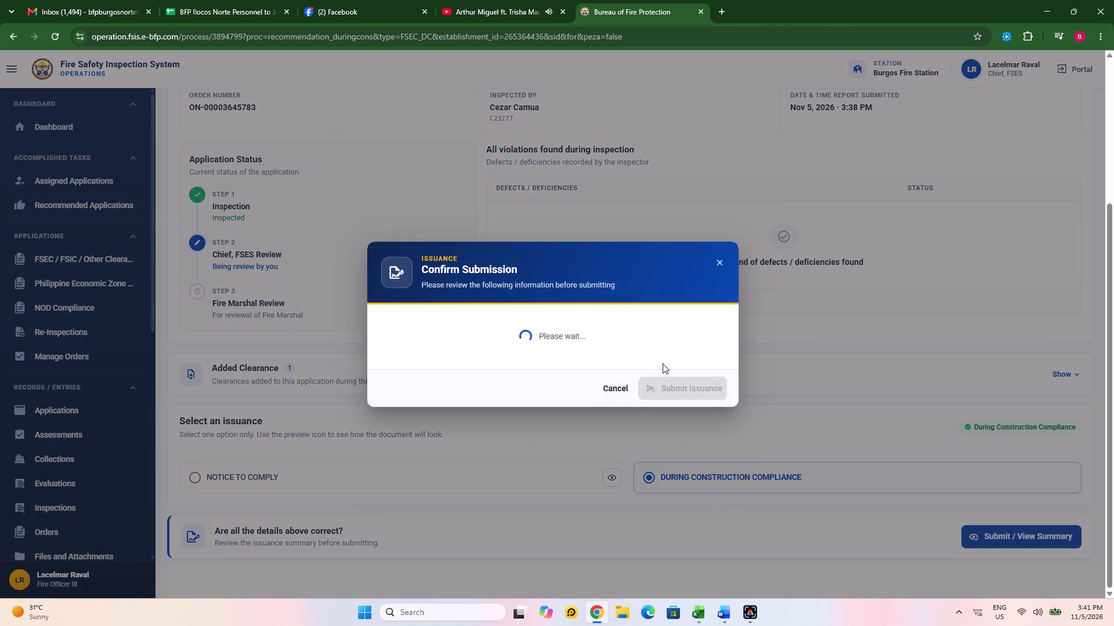
click(664, 450)
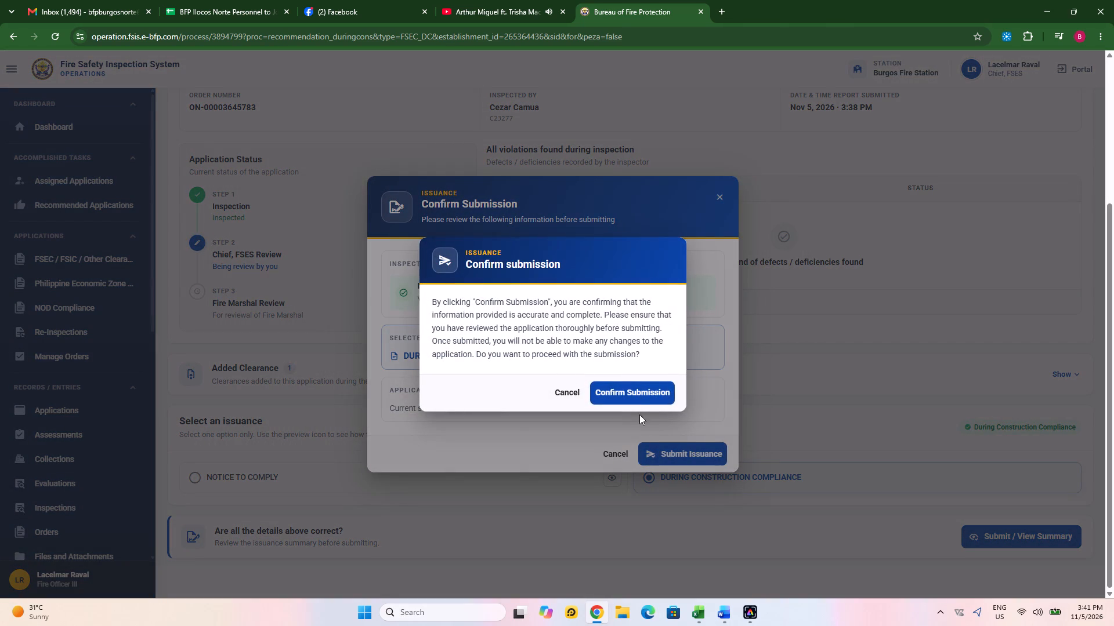
click(636, 398)
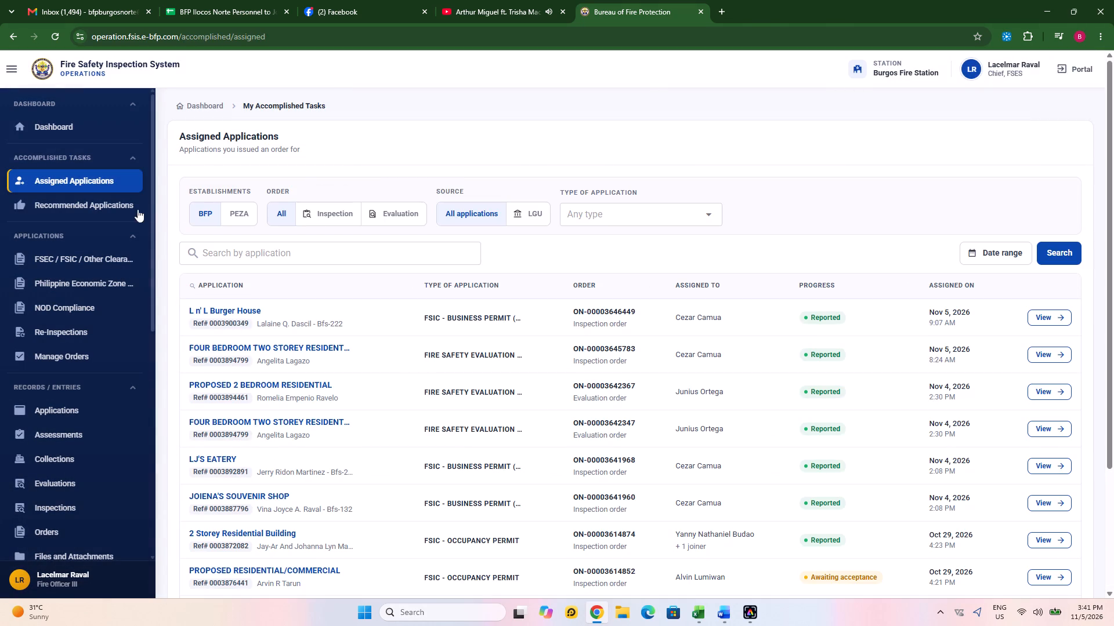
Examine the remaining entries on the last page of the pending FSEC/FSIC applications.
click(108, 256)
scroll(1033, 395, down, 4)
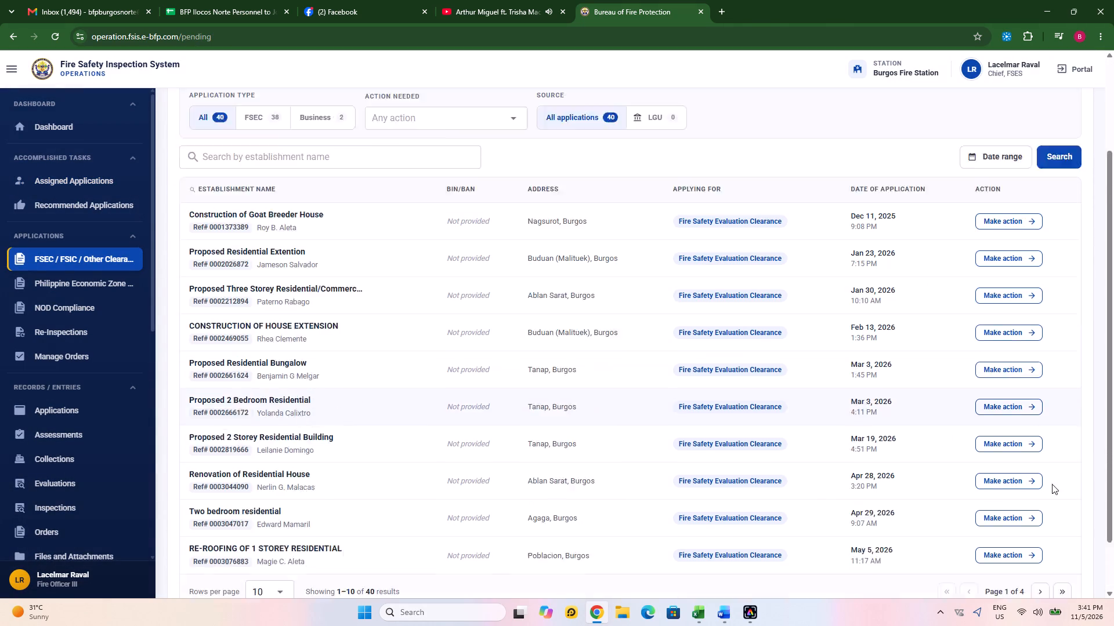
scroll(1052, 484, down, 3)
scroll(1055, 507, up, 1)
click(1062, 587)
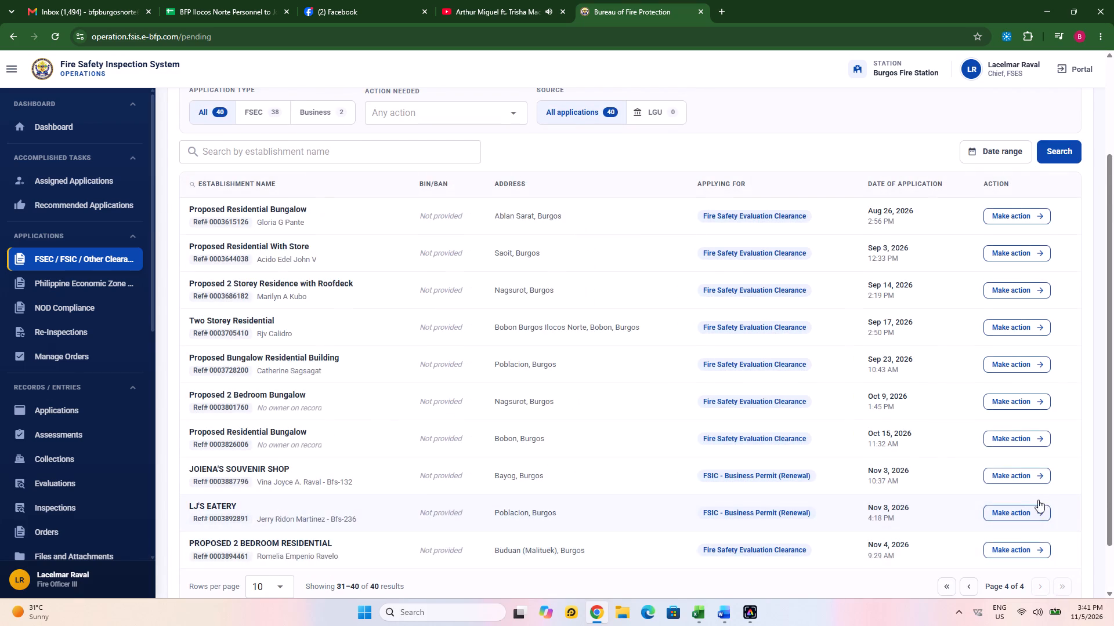
scroll(1044, 488, down, 1)
scroll(1044, 488, up, 1)
scroll(1044, 488, down, 2)
scroll(1044, 488, up, 1)
scroll(1044, 487, down, 2)
scroll(1044, 485, up, 1)
scroll(992, 516, down, 6)
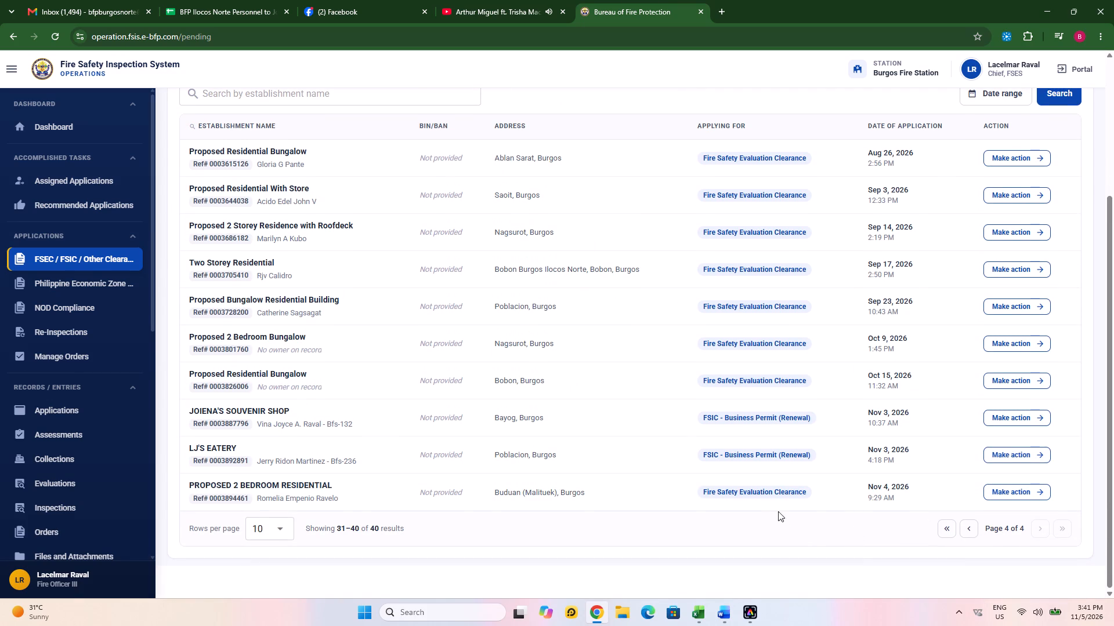
Proceed with the LJ'S EATERY business permit renewal application and review its After Inspection Report.
click(1004, 455)
click(690, 455)
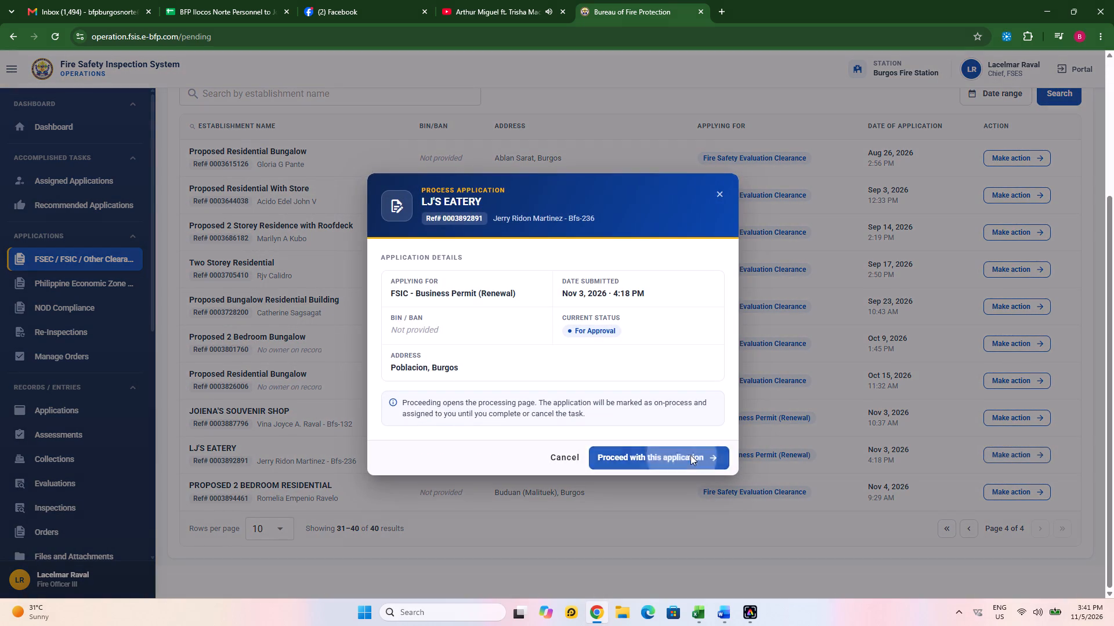
scroll(776, 370, down, 6)
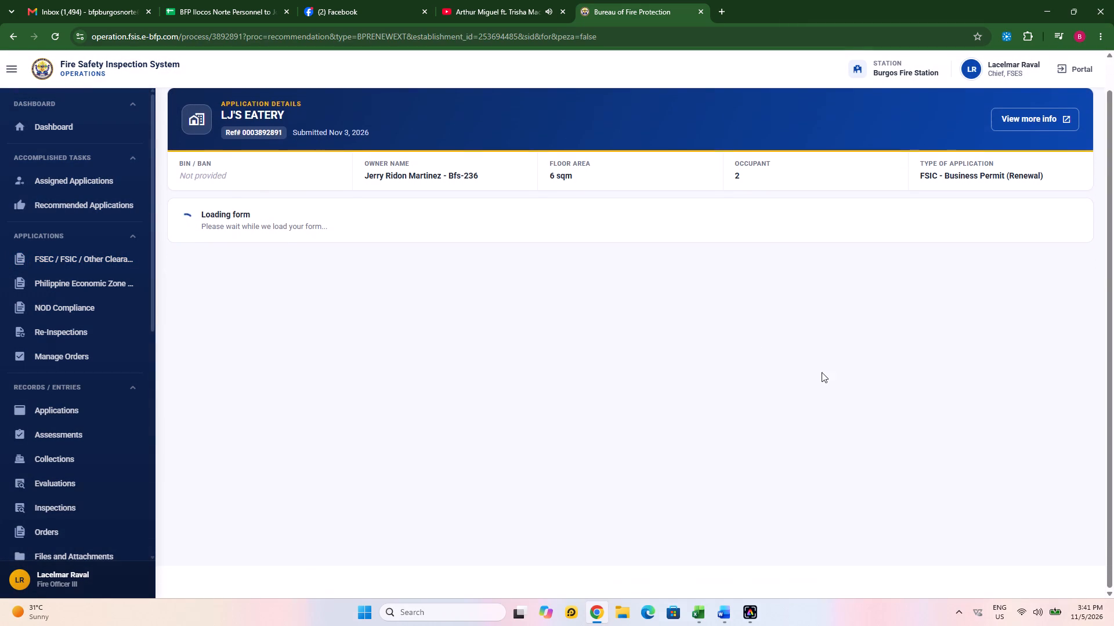
scroll(834, 372, up, 1)
scroll(835, 373, down, 1)
scroll(836, 373, up, 1)
scroll(842, 374, down, 1)
scroll(842, 374, up, 2)
scroll(842, 374, down, 1)
scroll(842, 374, up, 1)
scroll(846, 374, down, 1)
scroll(789, 408, up, 1)
scroll(786, 409, down, 1)
scroll(731, 430, up, 1)
scroll(196, 500, down, 5)
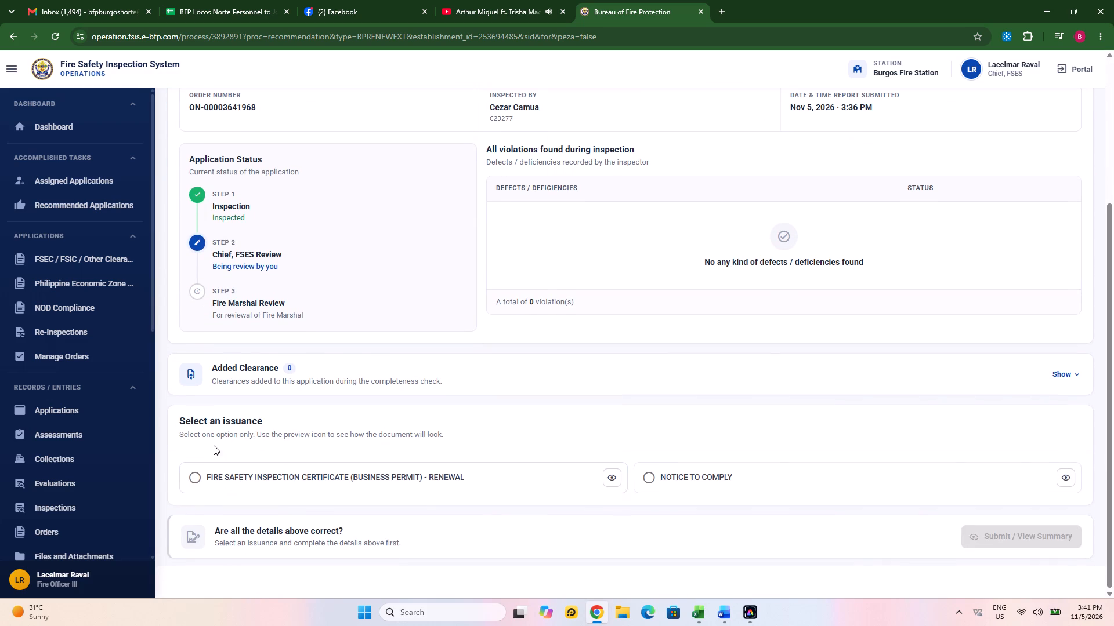
Submit the Fire Safety Inspection Certificate (Business Permit) - Renewal issuance for LJ'S EATERY and confirm the submission.
click(197, 481)
click(1094, 551)
click(1017, 527)
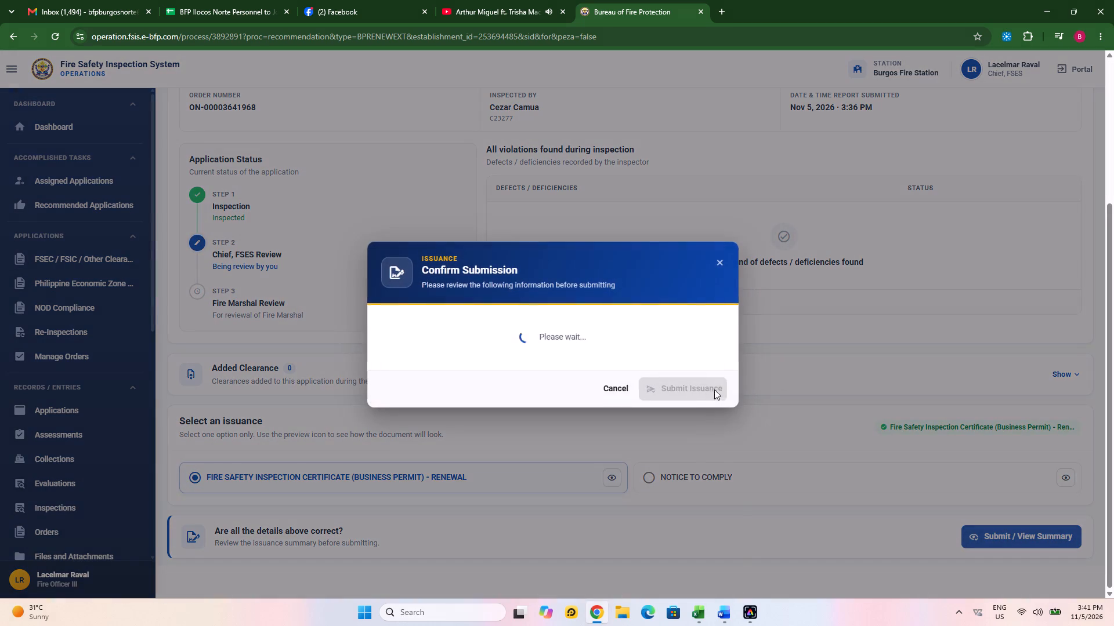
click(692, 460)
click(639, 393)
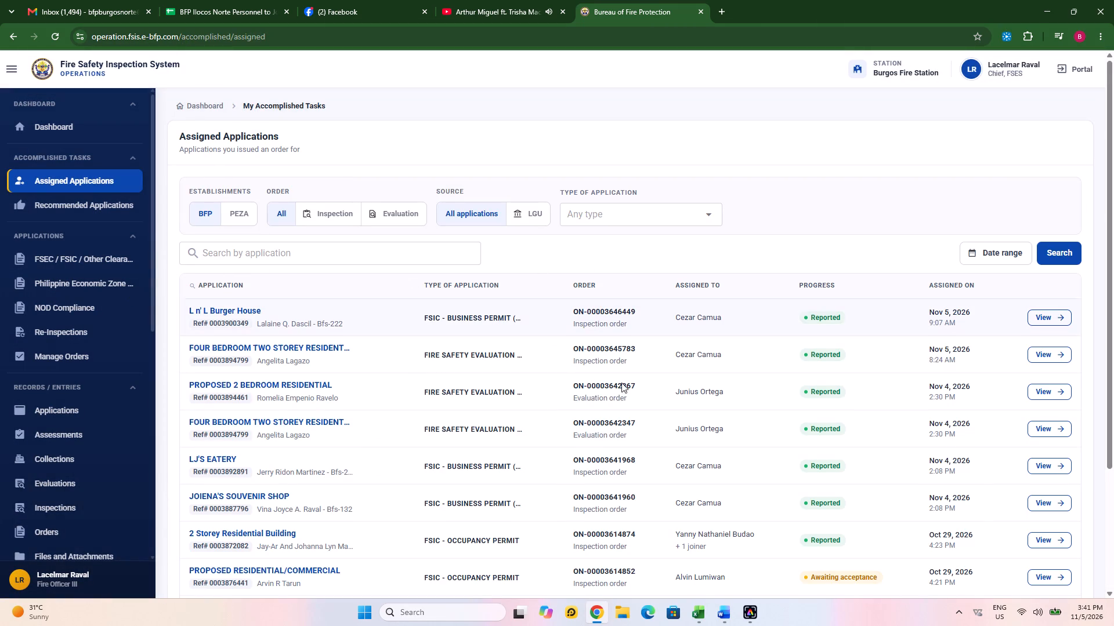
Return to the last page of pending FSEC/FSIC applications and proceed with JOIENA'S SOUVENIR SHOP.
click(51, 263)
scroll(864, 414, down, 5)
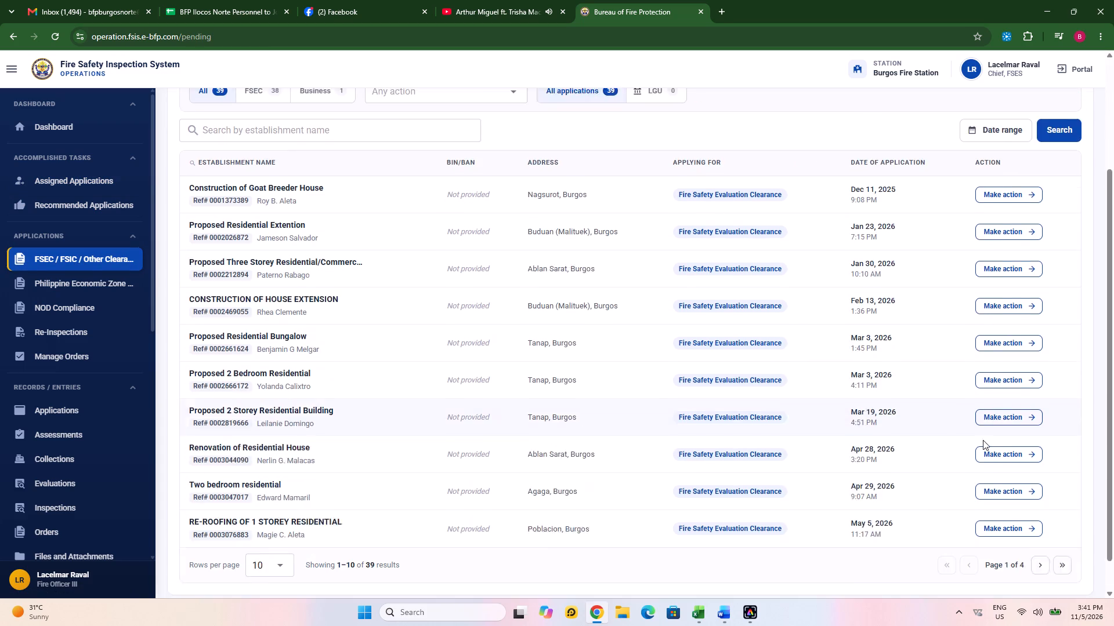
scroll(1060, 527, down, 2)
scroll(1060, 528, up, 2)
scroll(1057, 559, down, 1)
scroll(1057, 560, up, 1)
scroll(1057, 560, down, 1)
scroll(1057, 560, up, 1)
scroll(1057, 560, down, 4)
scroll(1055, 560, up, 1)
scroll(1055, 560, down, 1)
scroll(1055, 560, up, 1)
scroll(1055, 560, down, 1)
click(1057, 524)
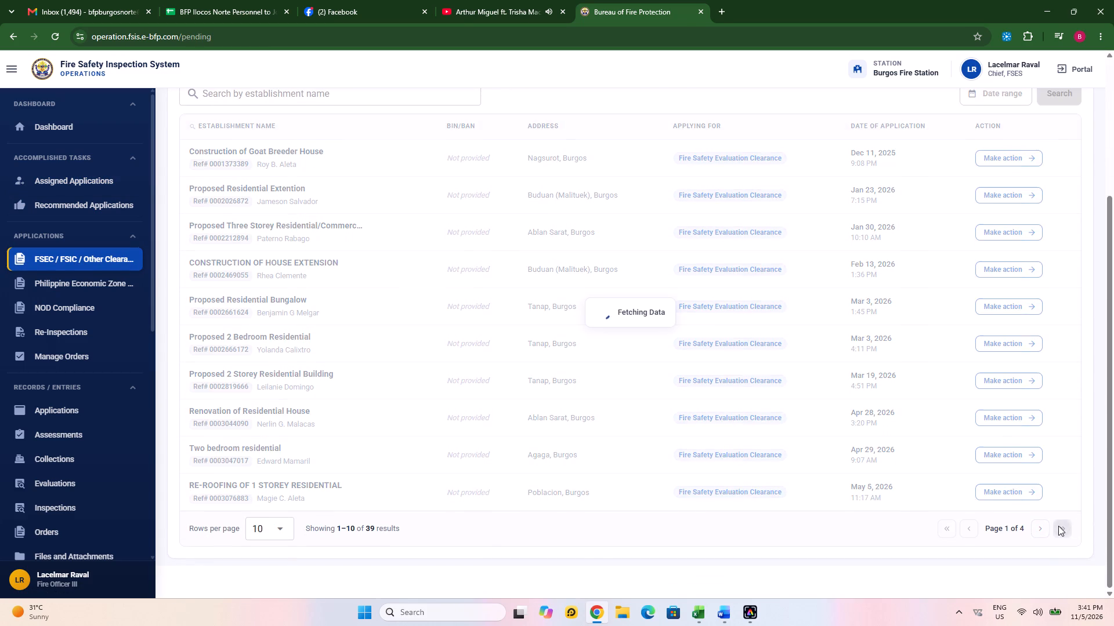
click(1019, 453)
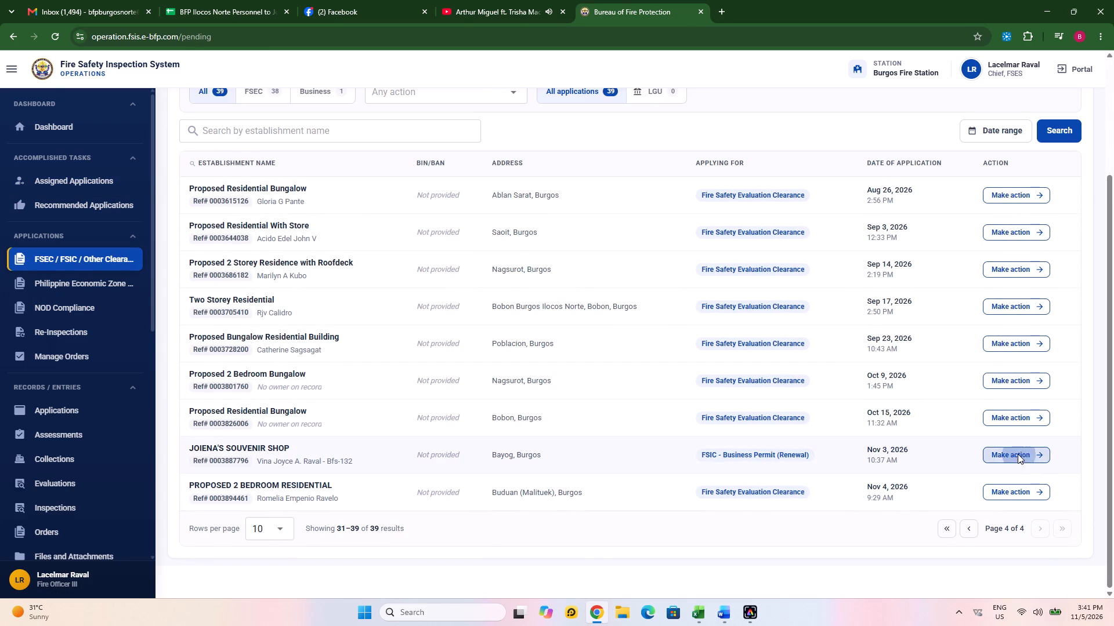
click(715, 459)
click(715, 463)
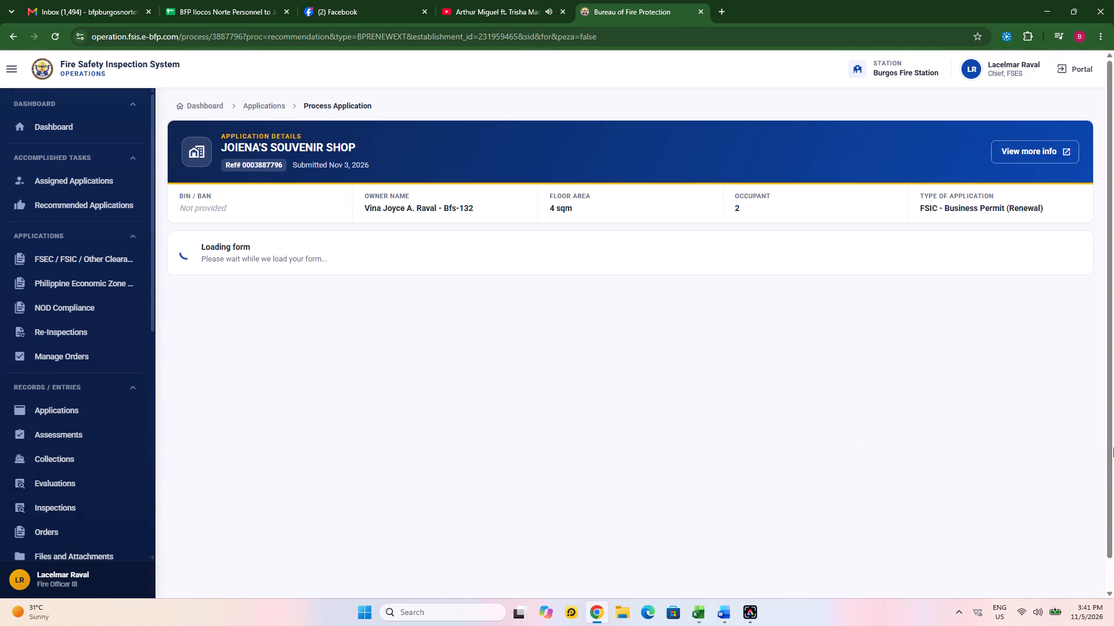
Review JOIENA'S SOUVENIR SHOP's report and submit its Fire Safety Inspection Certificate (Business Permit) - Renewal issuance, confirming the submission.
scroll(1113, 449, down, 11)
scroll(1113, 516, up, 1)
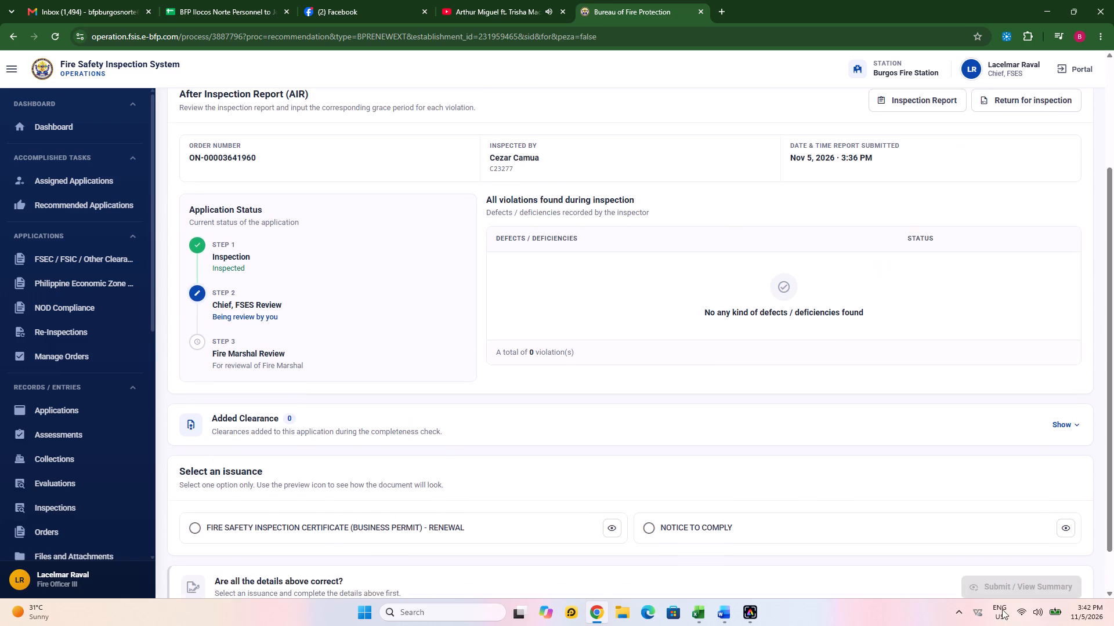
scroll(529, 621, down, 1)
scroll(529, 621, up, 1)
scroll(527, 621, down, 1)
scroll(516, 620, up, 2)
scroll(348, 595, down, 2)
scroll(348, 592, up, 2)
scroll(156, 559, down, 4)
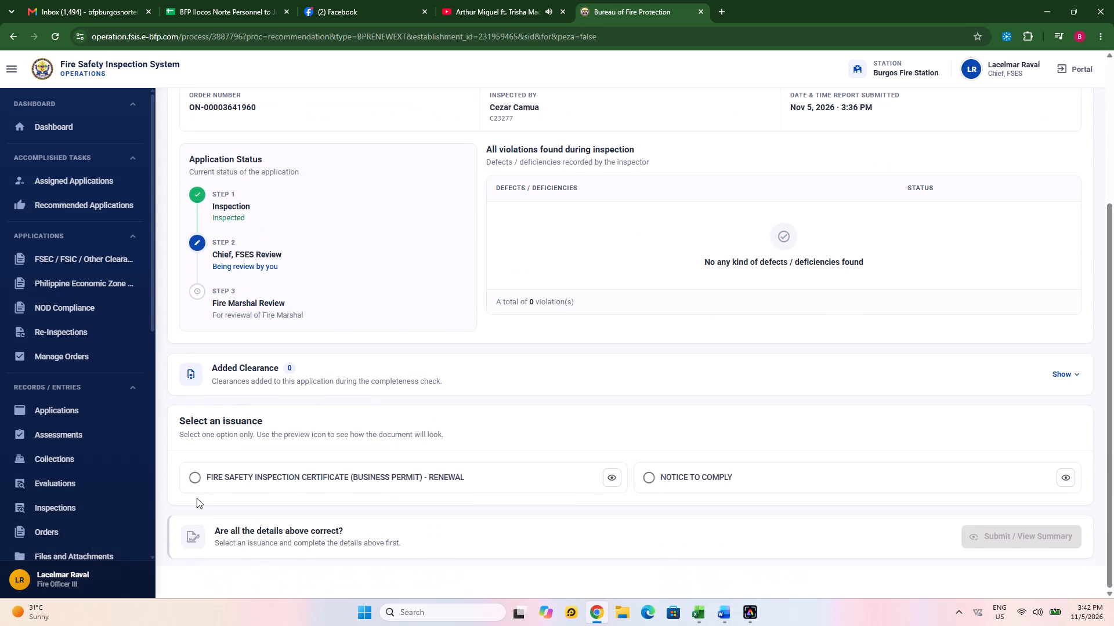
click(197, 483)
click(981, 534)
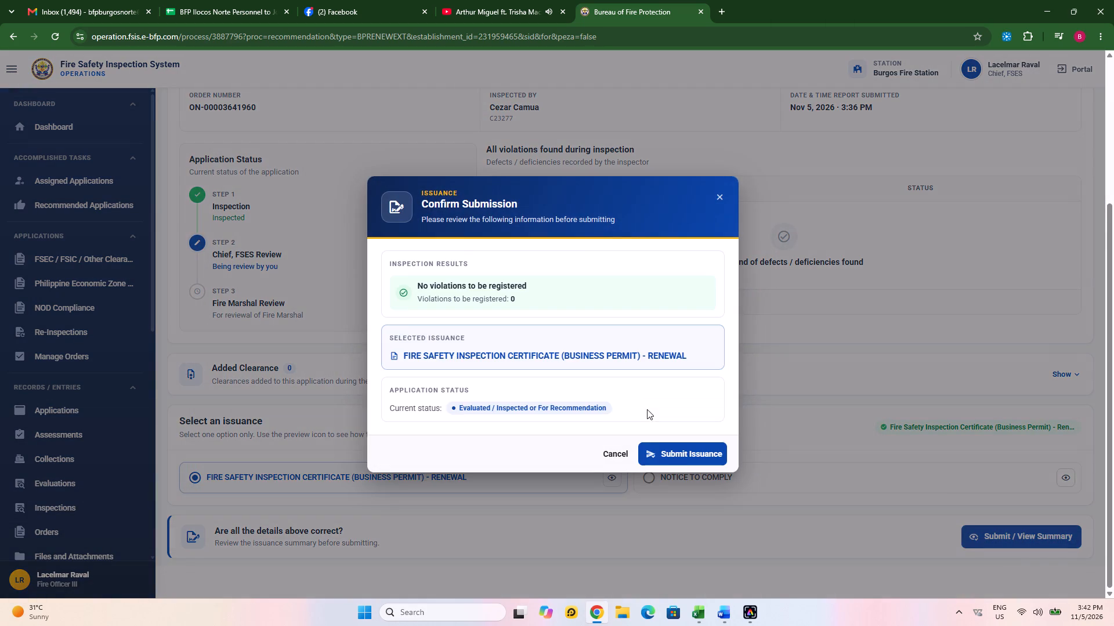
click(664, 456)
click(653, 394)
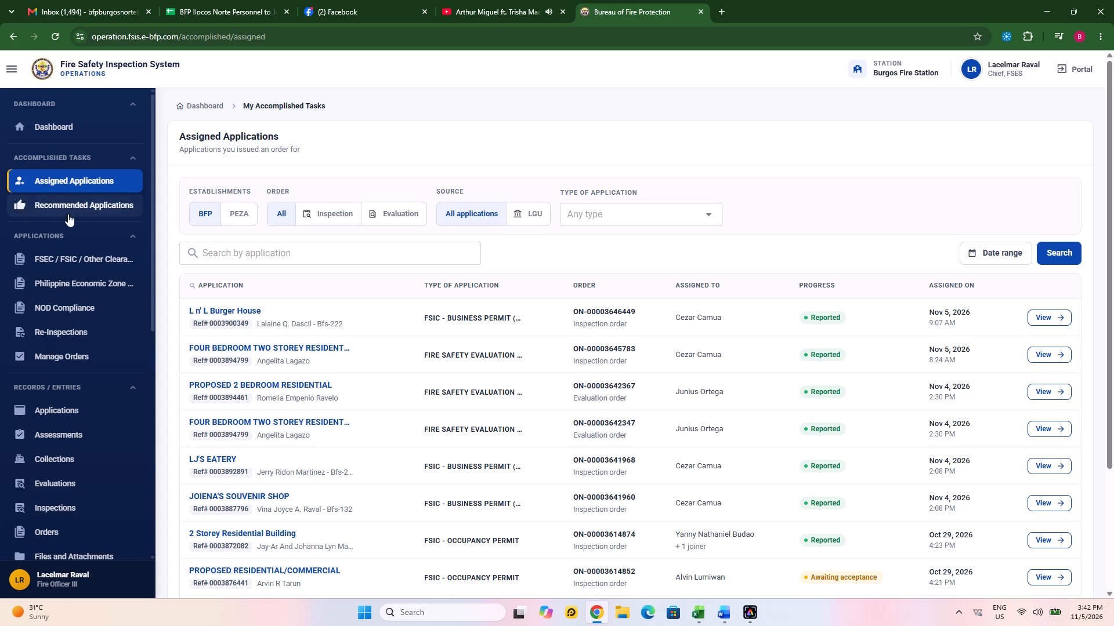
Check the last page of the pending FSEC/FSIC applications for remaining business permit entries.
drag(73, 273, 74, 279)
click(64, 256)
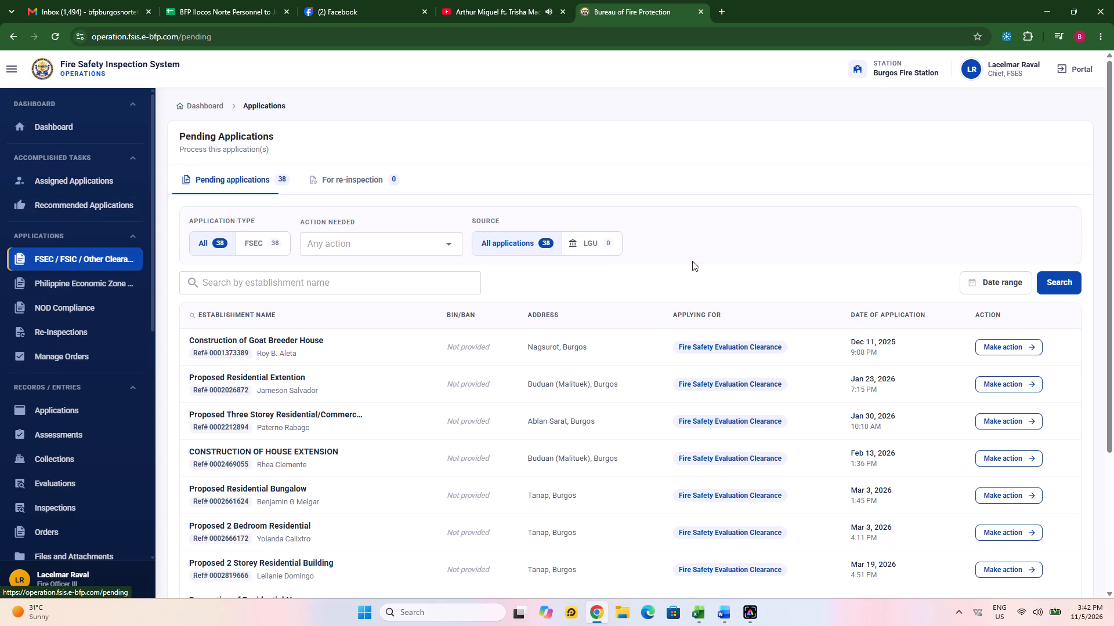
scroll(759, 368, down, 5)
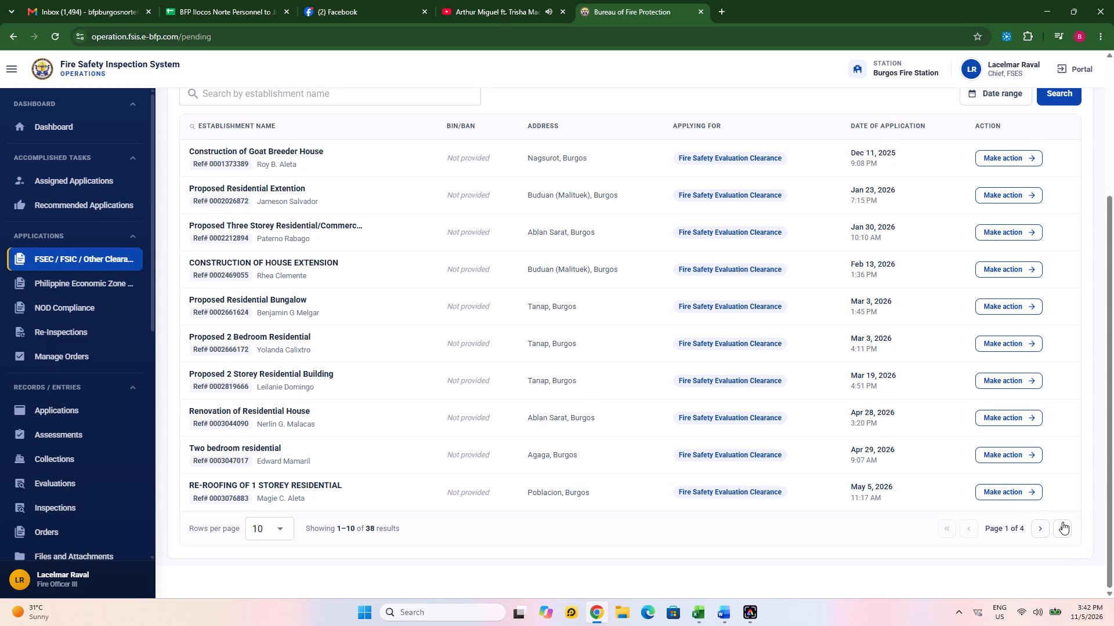
click(1064, 528)
click(1064, 528)
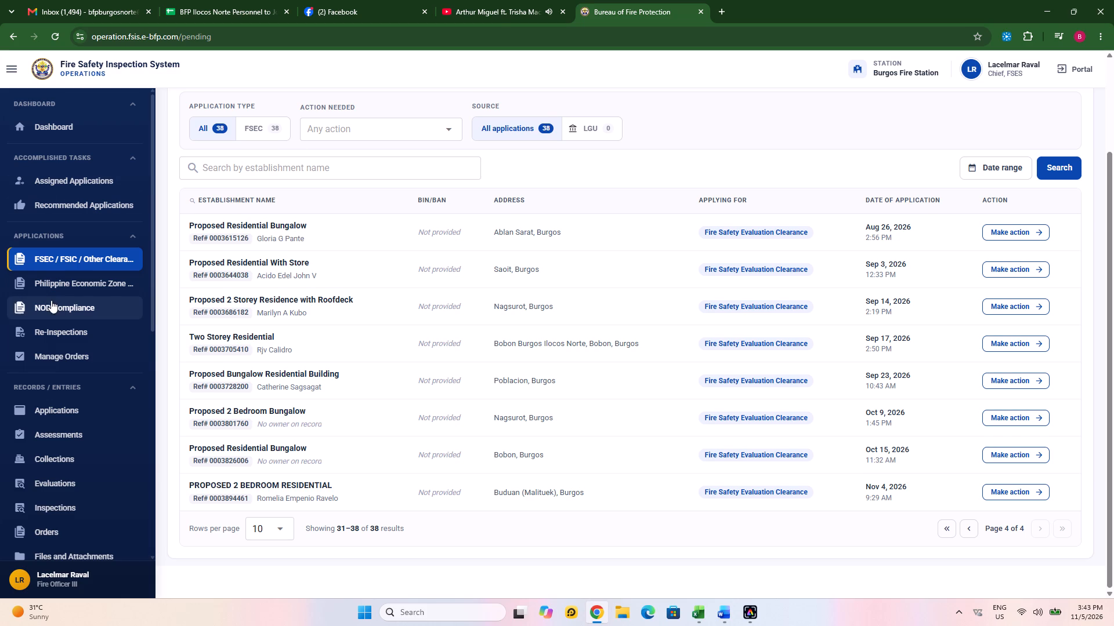
scroll(49, 317, up, 5)
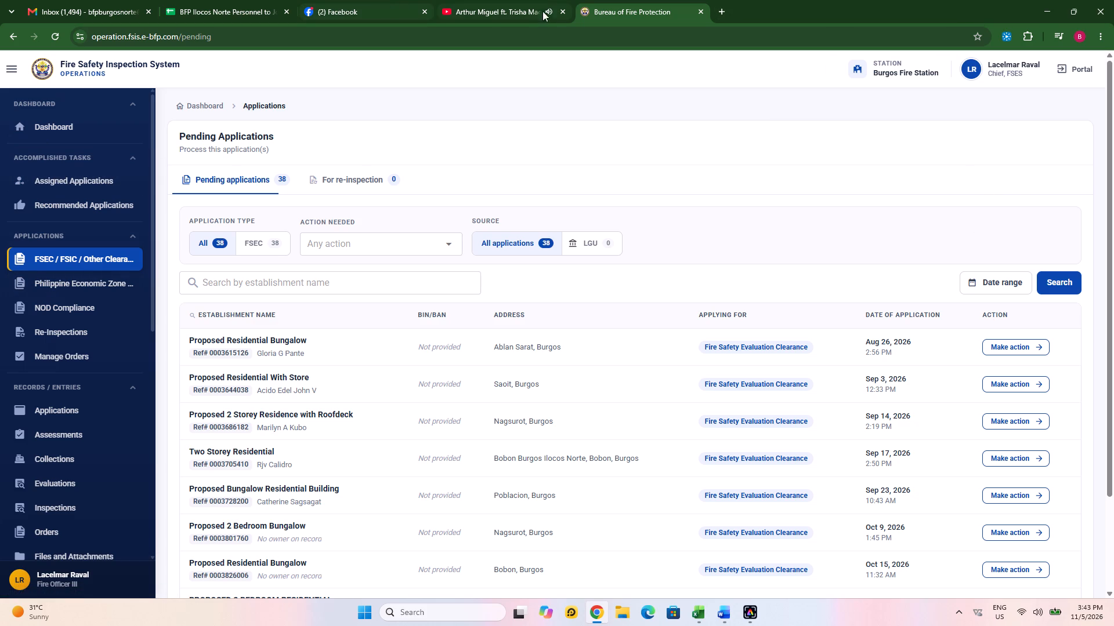
Open the inspection order of L n' L Burger House from the station's orders and copy the establishment name.
click(66, 537)
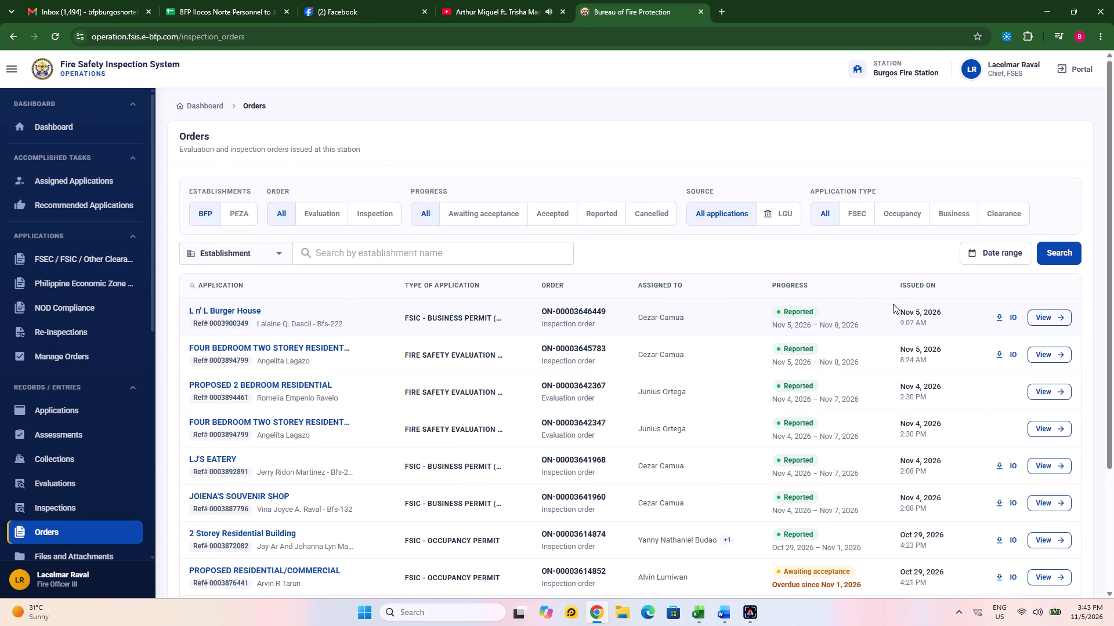
click(1037, 315)
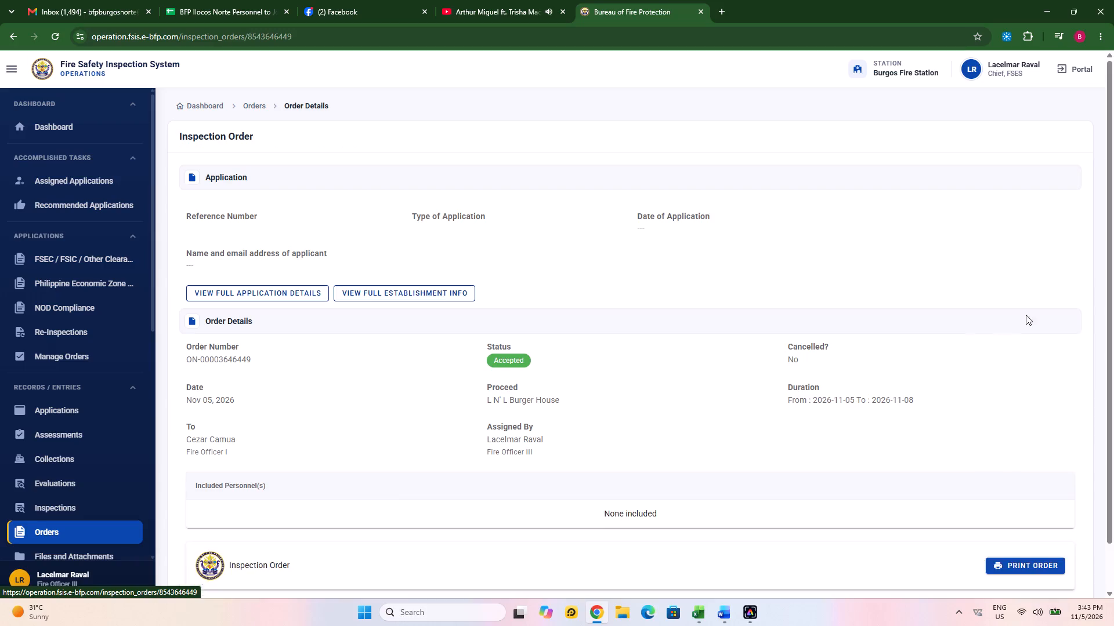
drag(186, 204, 314, 228)
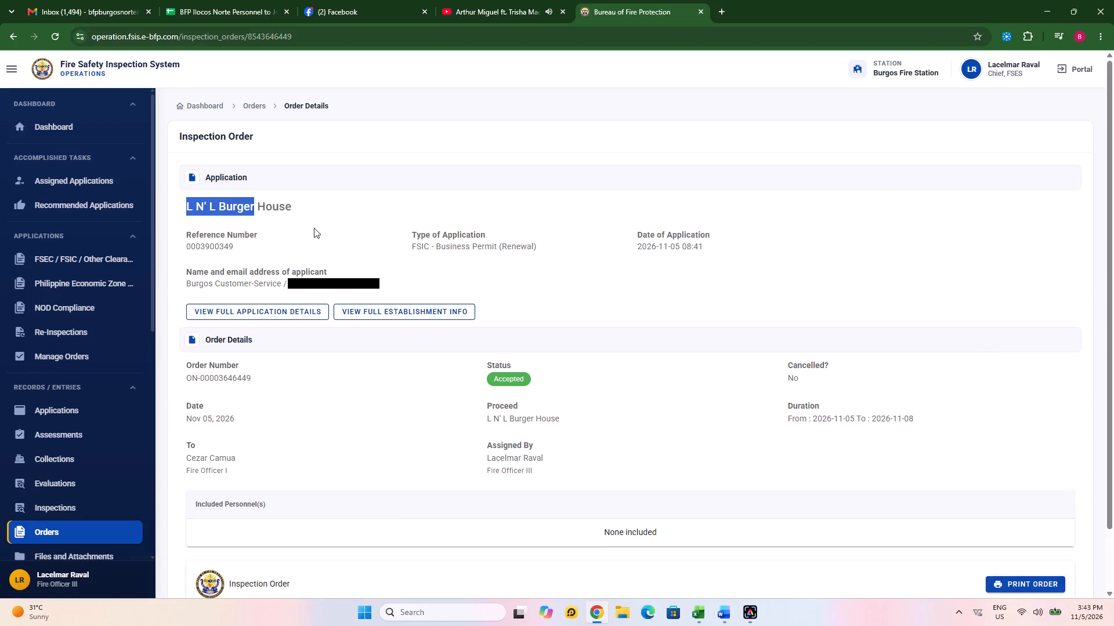
drag(314, 228, 316, 210)
key(ctrl+c)
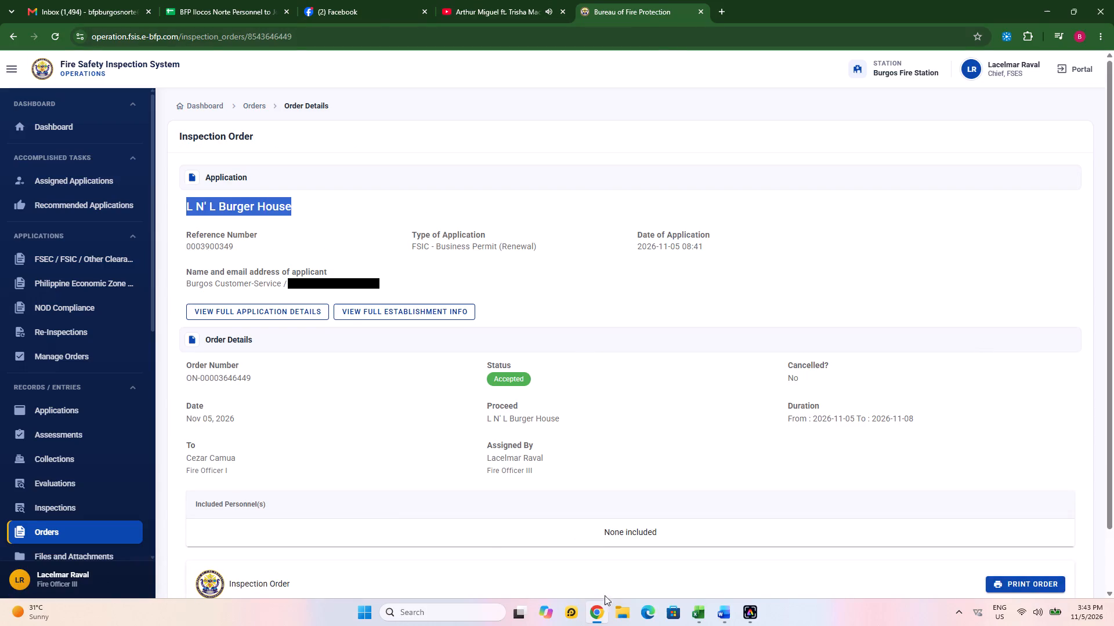
Switch to YouTube and play the recommended video Coldplay – The Scientist (Lyrics).
click(617, 609)
click(528, 0)
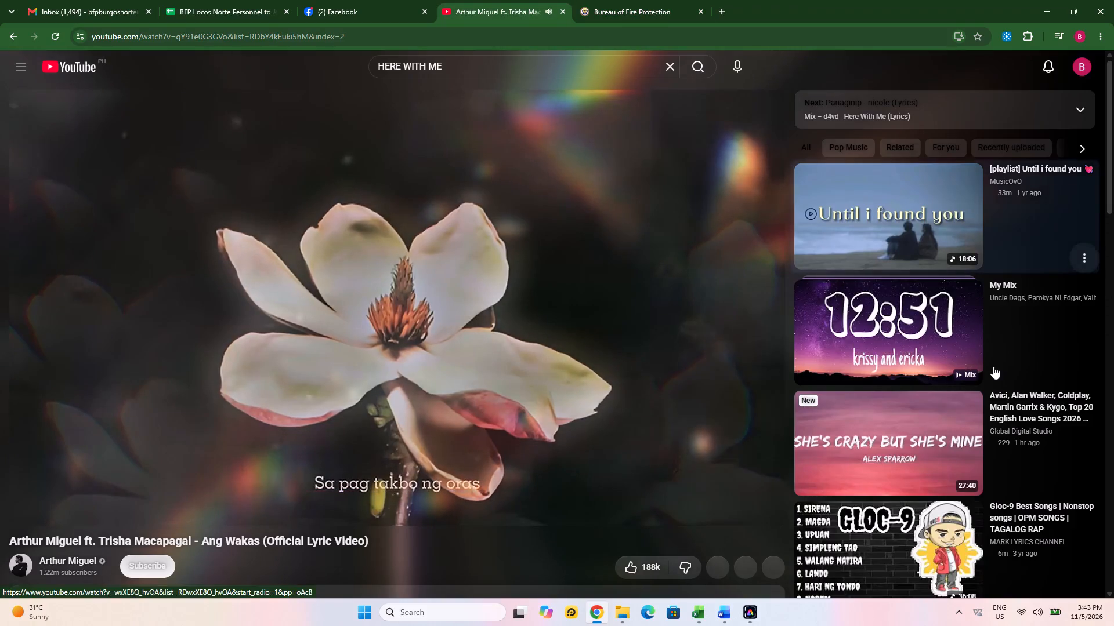
scroll(992, 367, down, 2)
scroll(884, 435, down, 4)
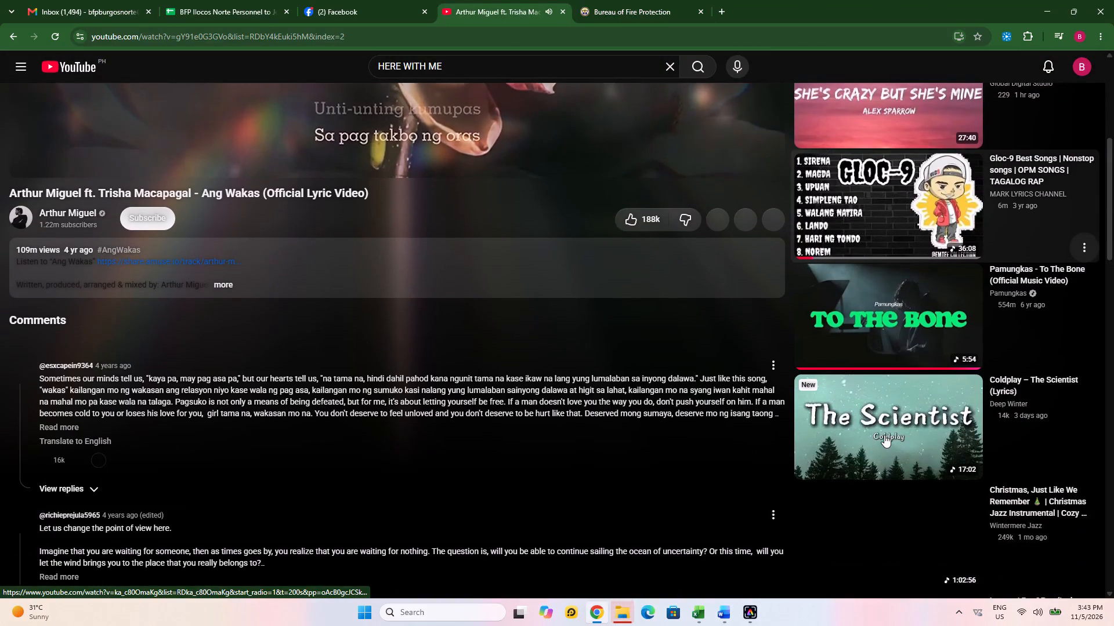
scroll(884, 435, down, 1)
scroll(884, 435, up, 1)
scroll(884, 435, down, 1)
scroll(884, 435, up, 1)
scroll(884, 435, down, 1)
scroll(884, 435, up, 1)
scroll(885, 435, down, 1)
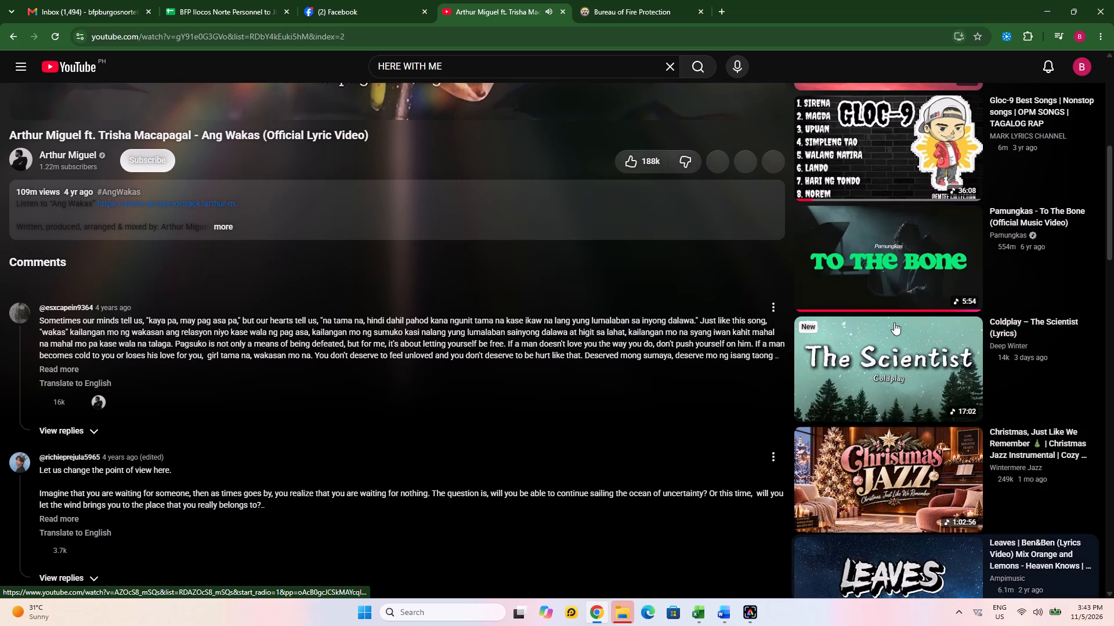
click(878, 376)
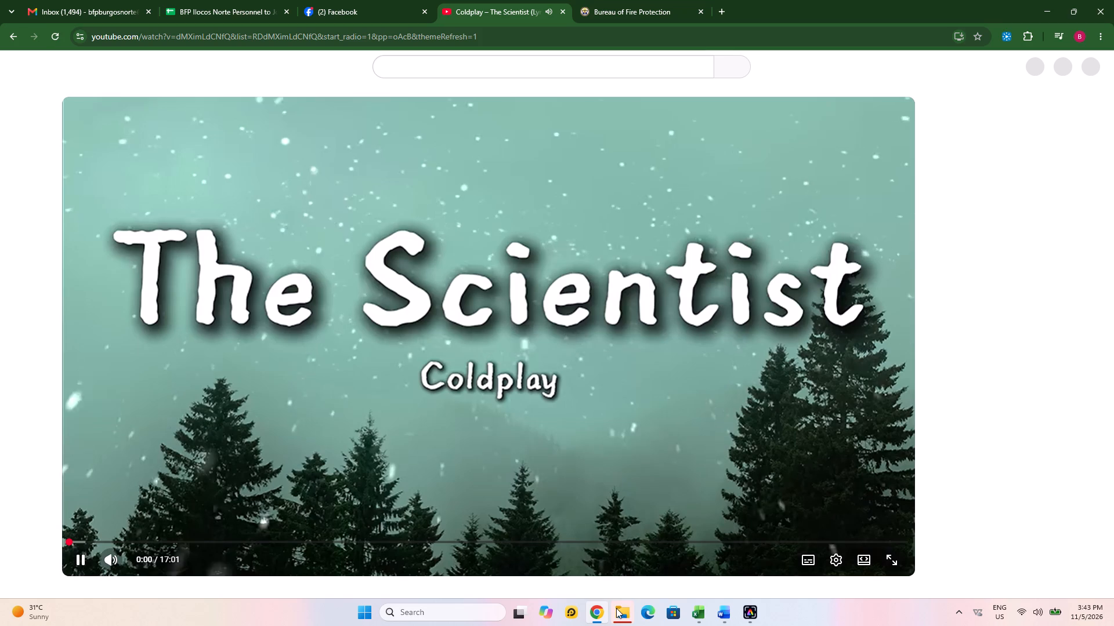
Switch to File Explorer and open the Inspection using Body-Worn-Camera workbook from the FSES 2026 folder.
click(637, 543)
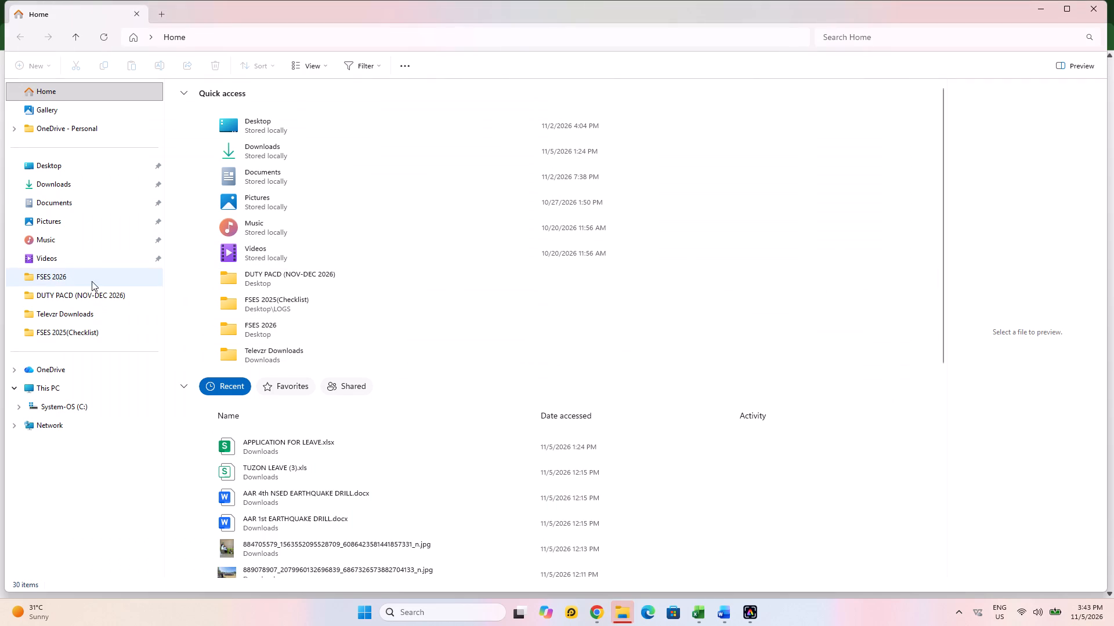
click(93, 276)
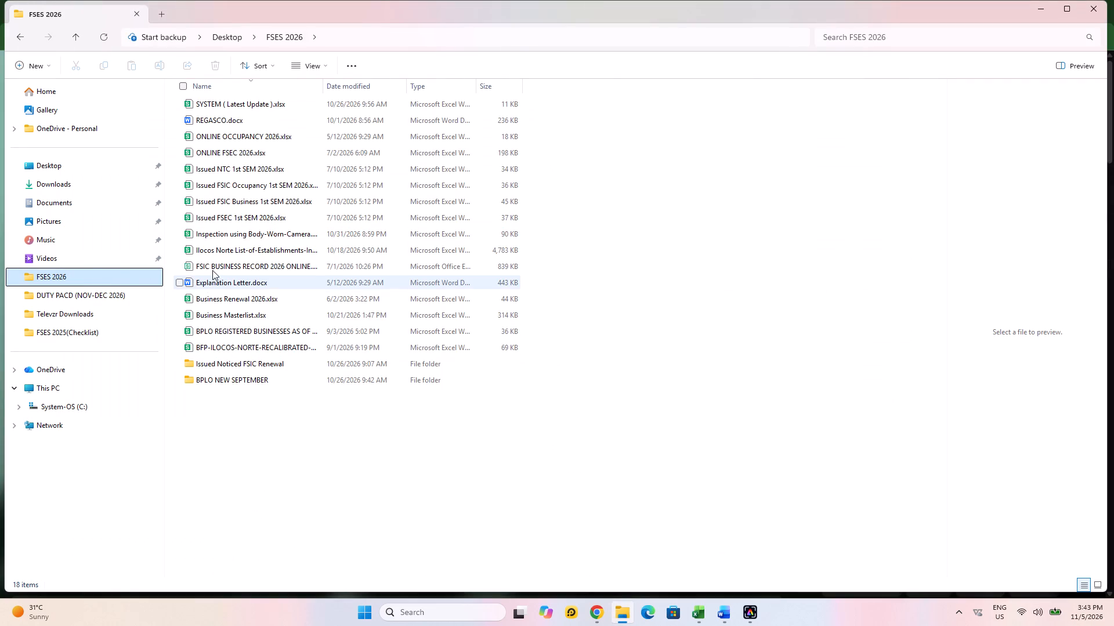
double_click(222, 235)
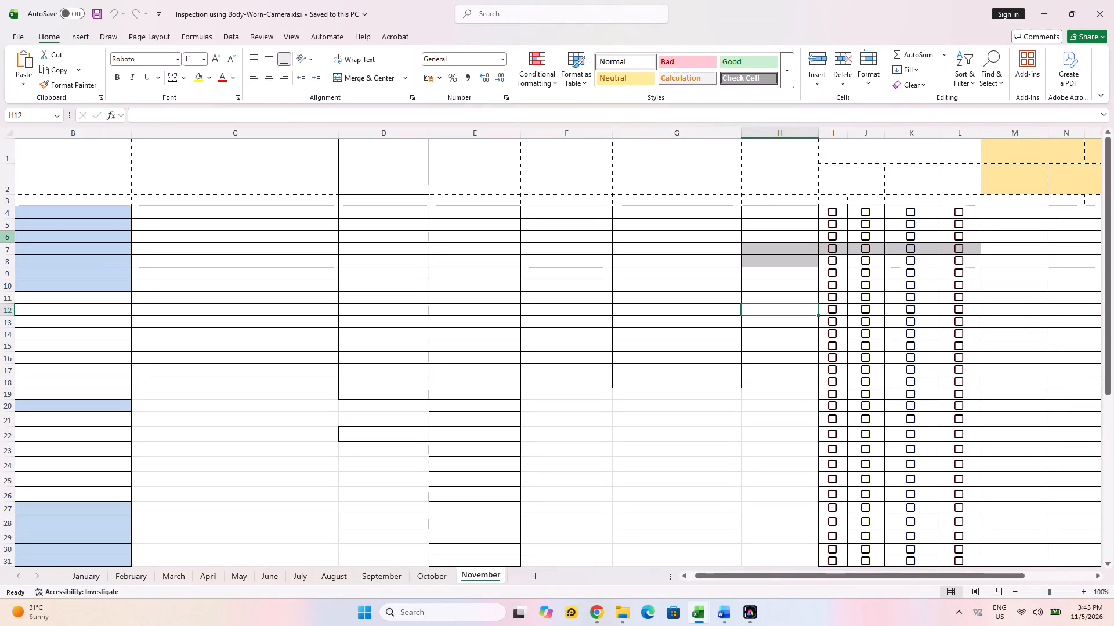
Examine the October sheet's inspection records and column layout in the body-worn-camera workbook.
click(438, 574)
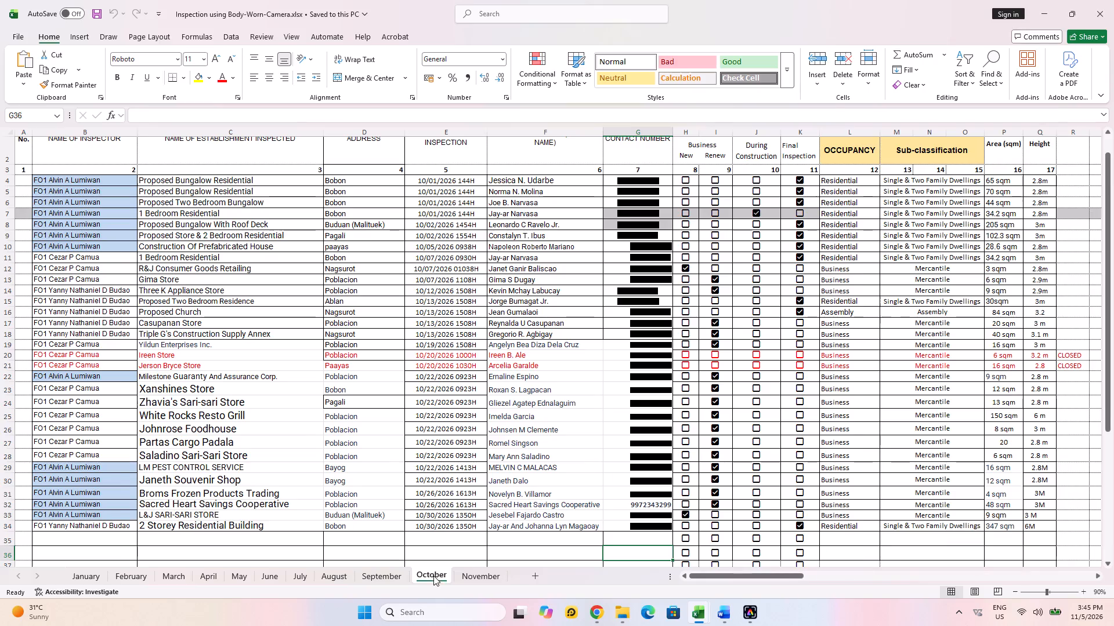
scroll(236, 389, up, 1)
scroll(236, 389, down, 1)
scroll(236, 391, up, 1)
scroll(236, 394, down, 1)
scroll(236, 397, up, 1)
scroll(236, 398, down, 1)
scroll(237, 398, up, 2)
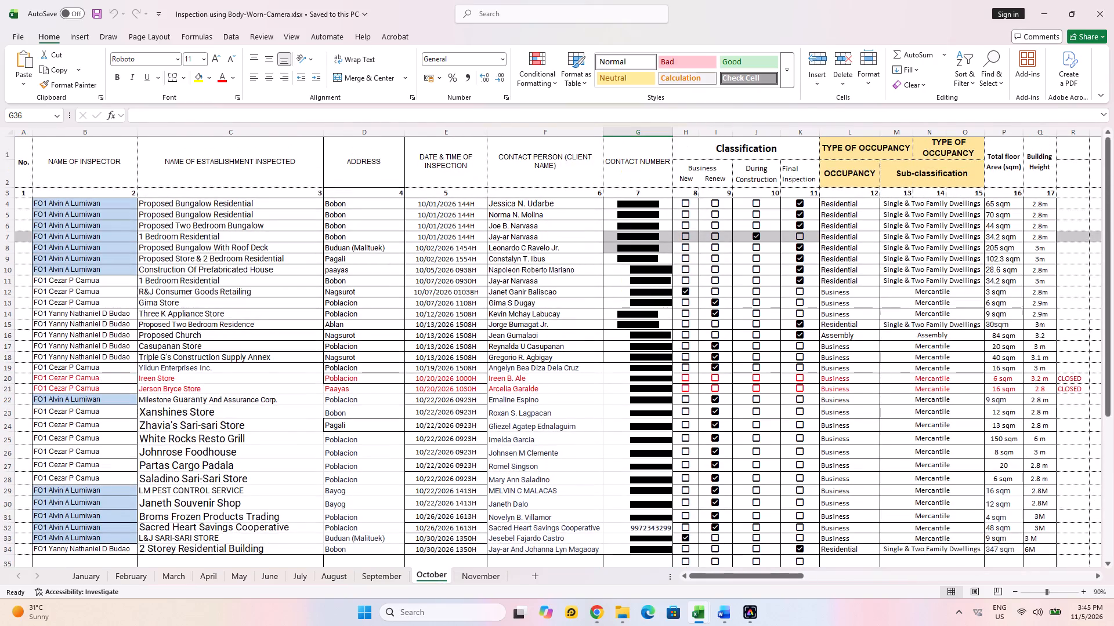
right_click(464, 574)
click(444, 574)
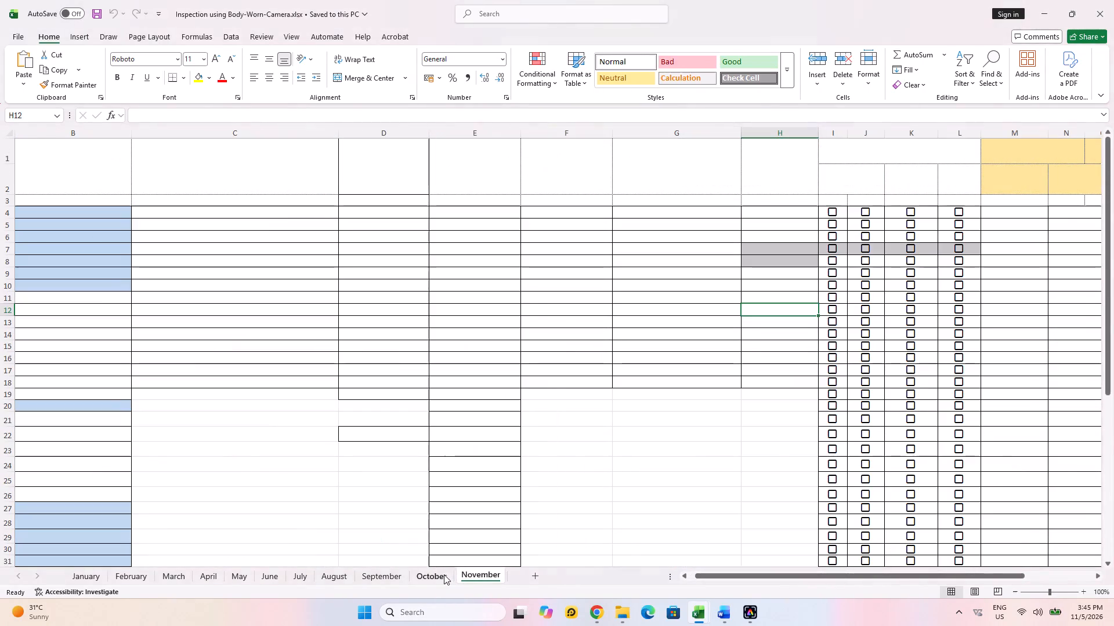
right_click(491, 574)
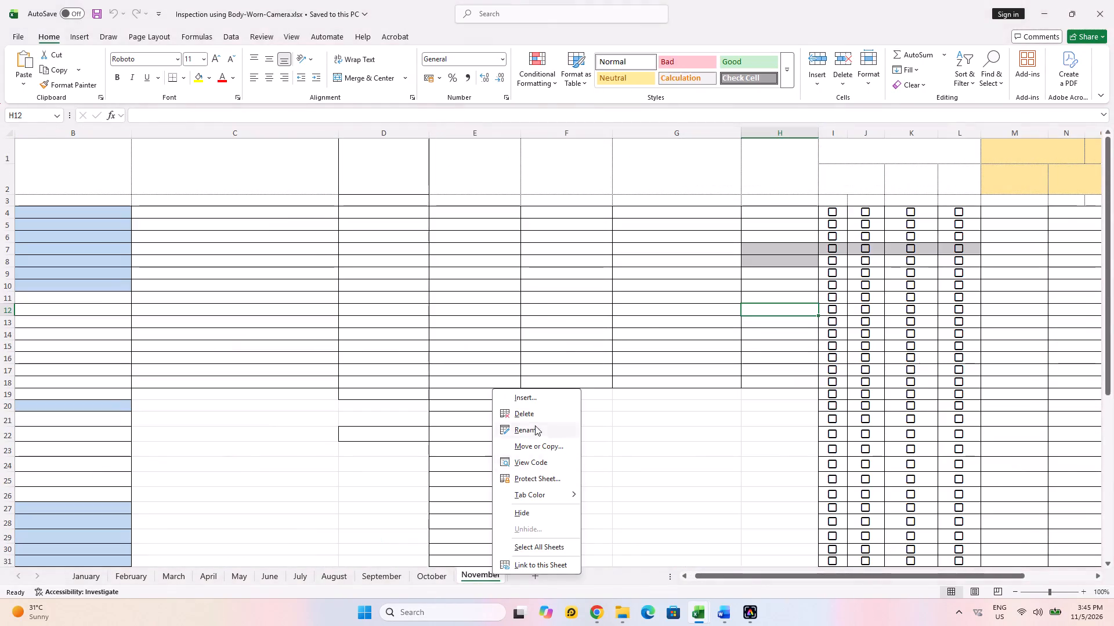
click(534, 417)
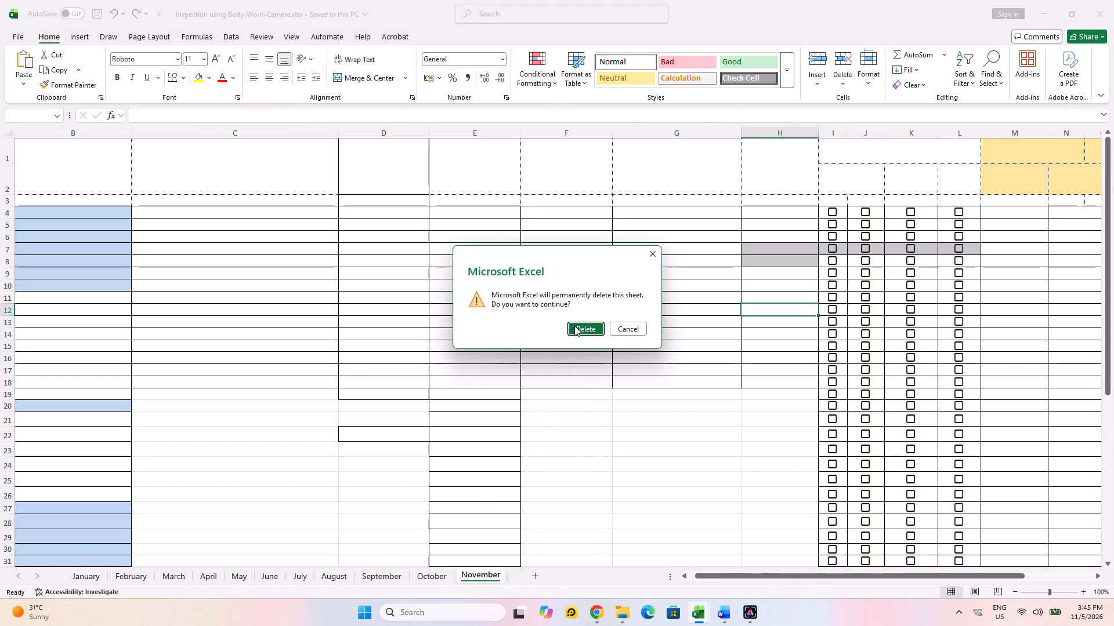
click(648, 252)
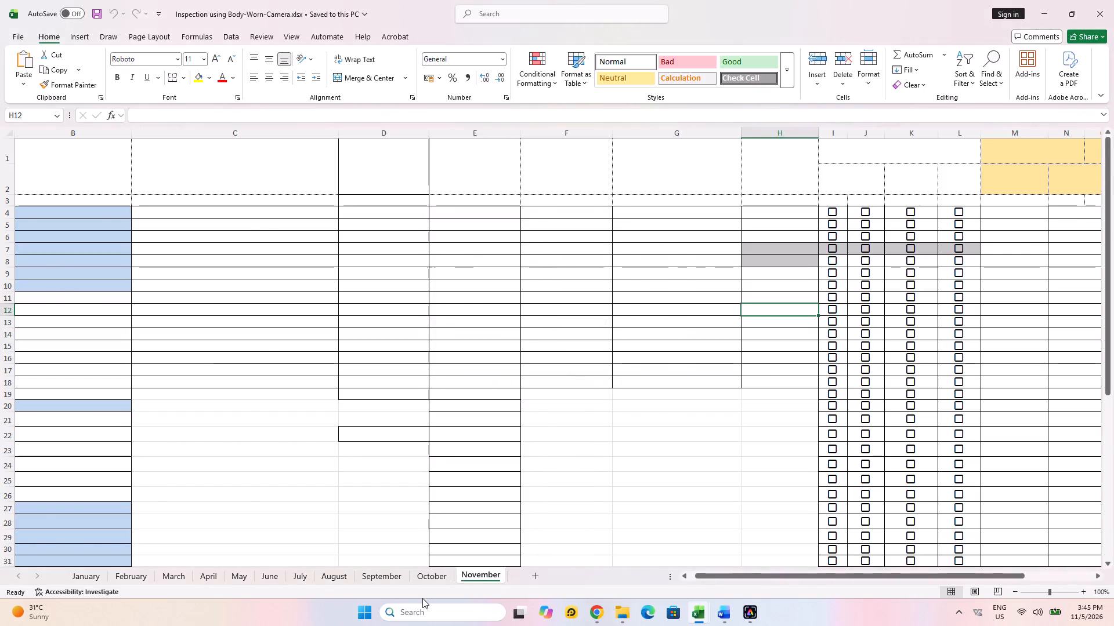
Delete the existing November sheet from the workbook.
click(438, 579)
click(474, 579)
right_click(476, 575)
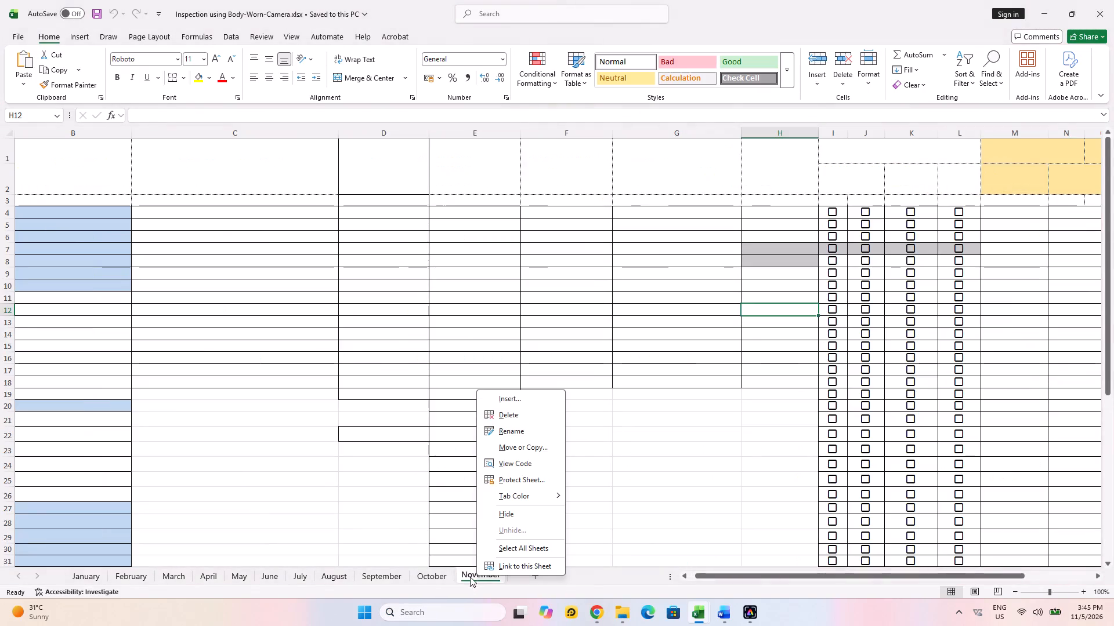
click(518, 417)
click(586, 325)
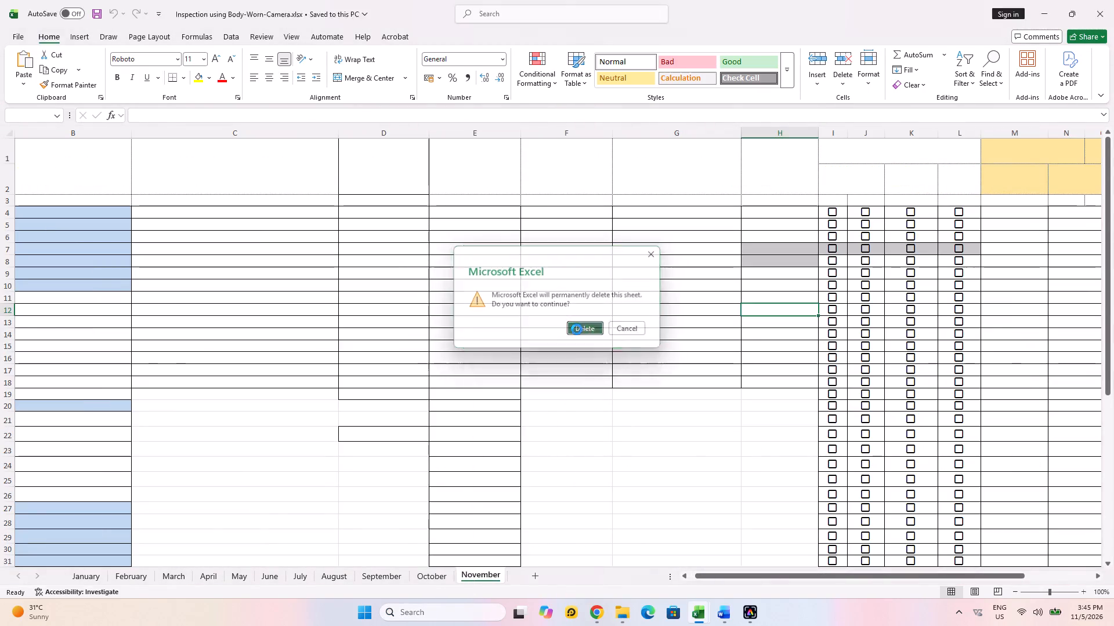
Create a copy of the October sheet and place it at the end of the workbook.
click(436, 574)
right_click(436, 573)
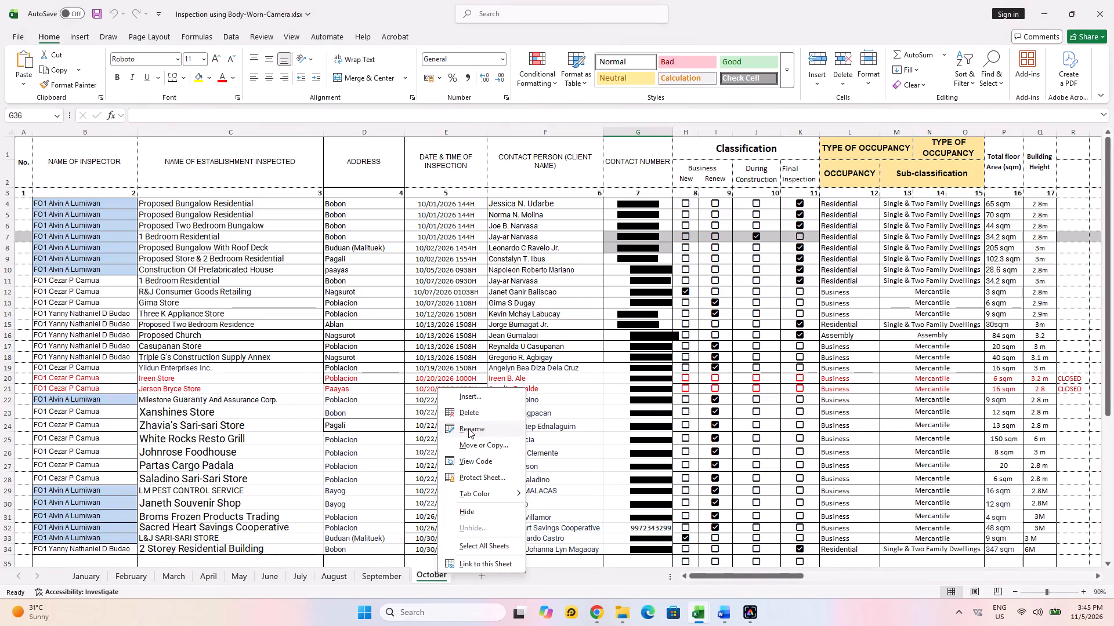
click(468, 443)
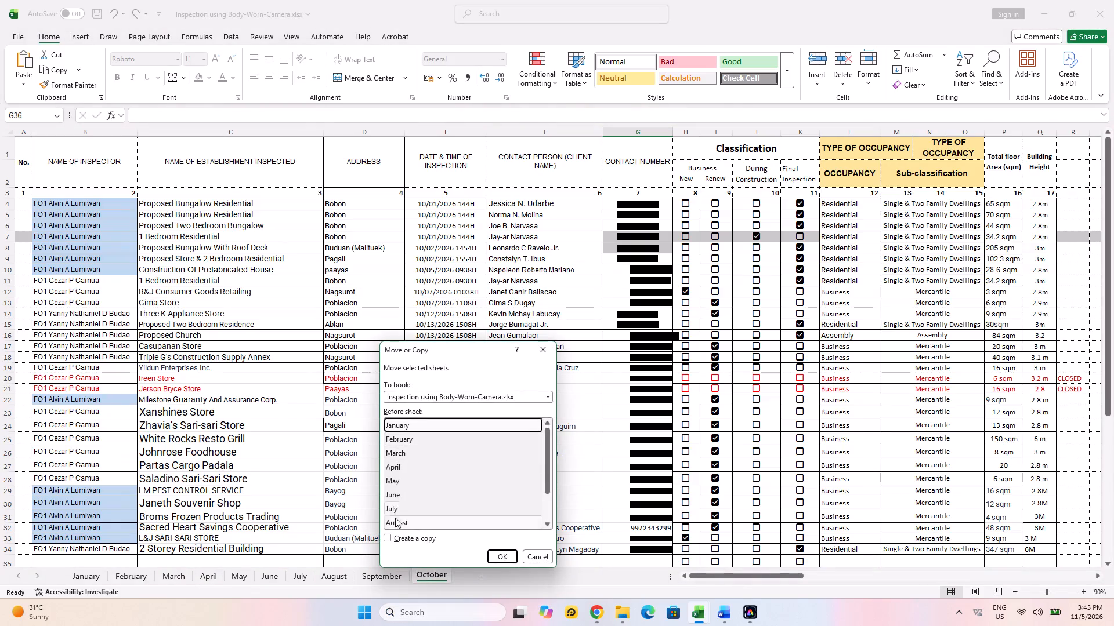
scroll(418, 511, down, 4)
scroll(418, 509, up, 1)
scroll(416, 523, down, 1)
scroll(416, 523, up, 1)
scroll(416, 523, down, 1)
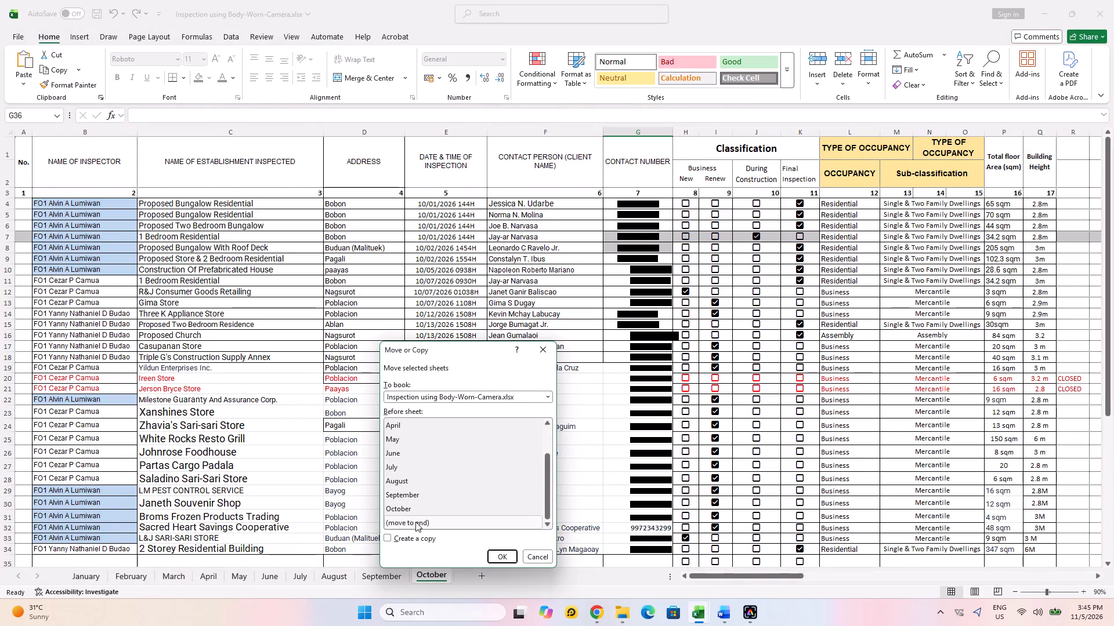
click(415, 519)
click(387, 536)
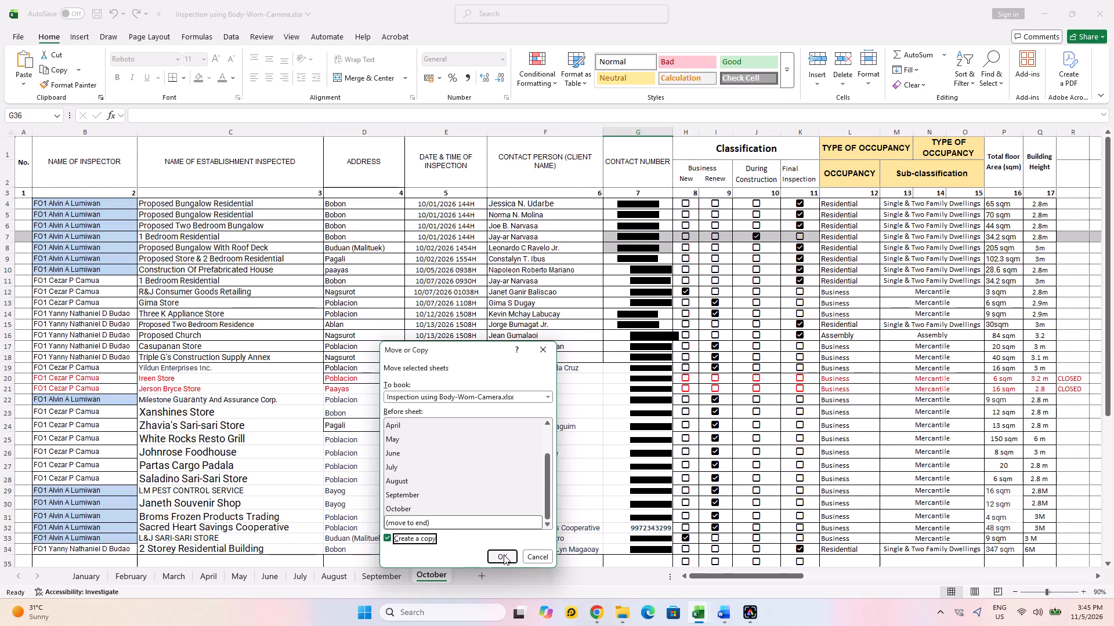
click(504, 555)
Rename the copied October (2) sheet as November.
click(479, 577)
right_click(479, 574)
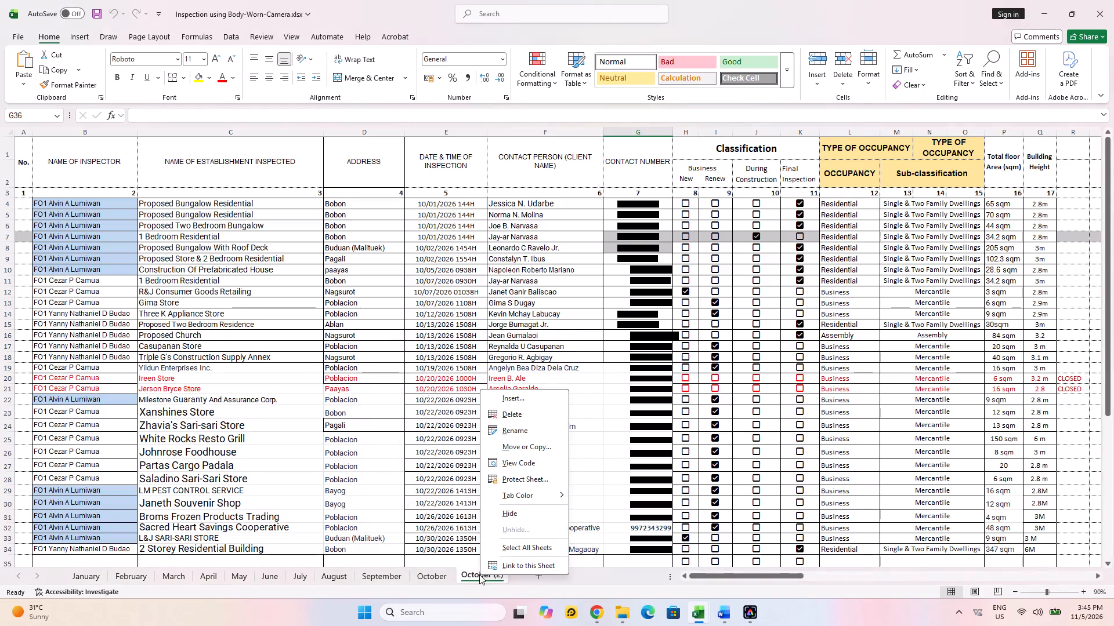
click(515, 432)
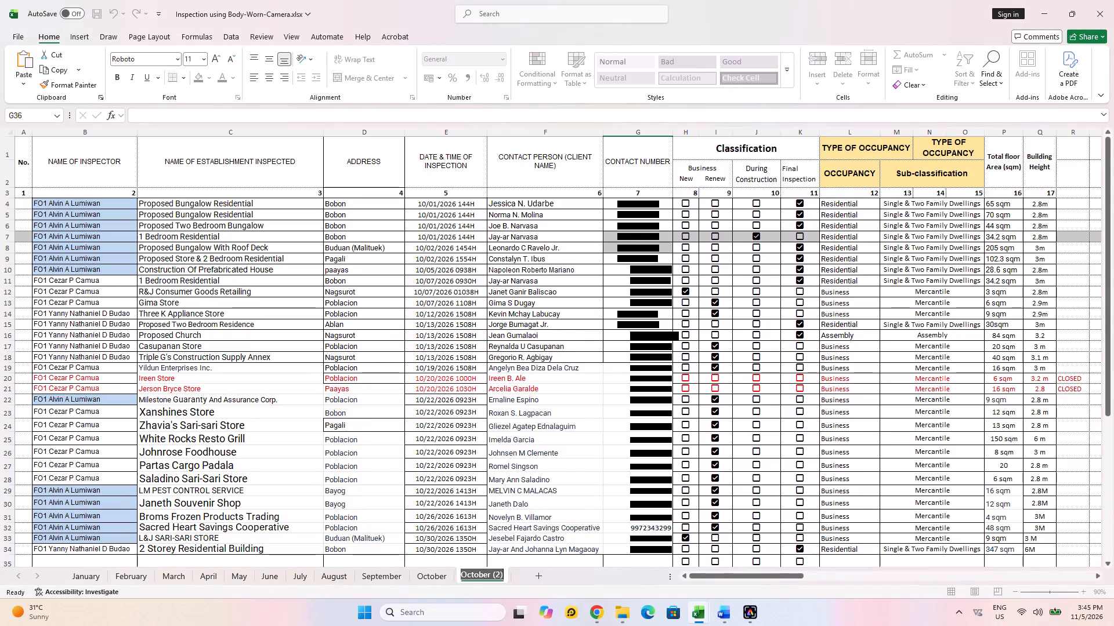
key(shift+n)
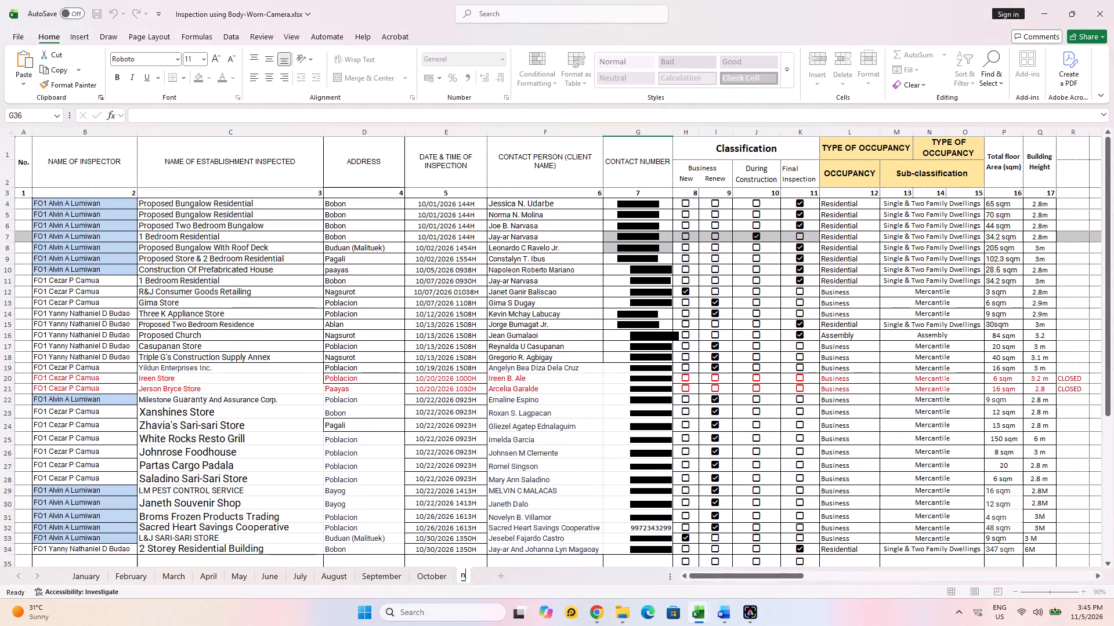
key(BackSpace)
key(BackSpace)
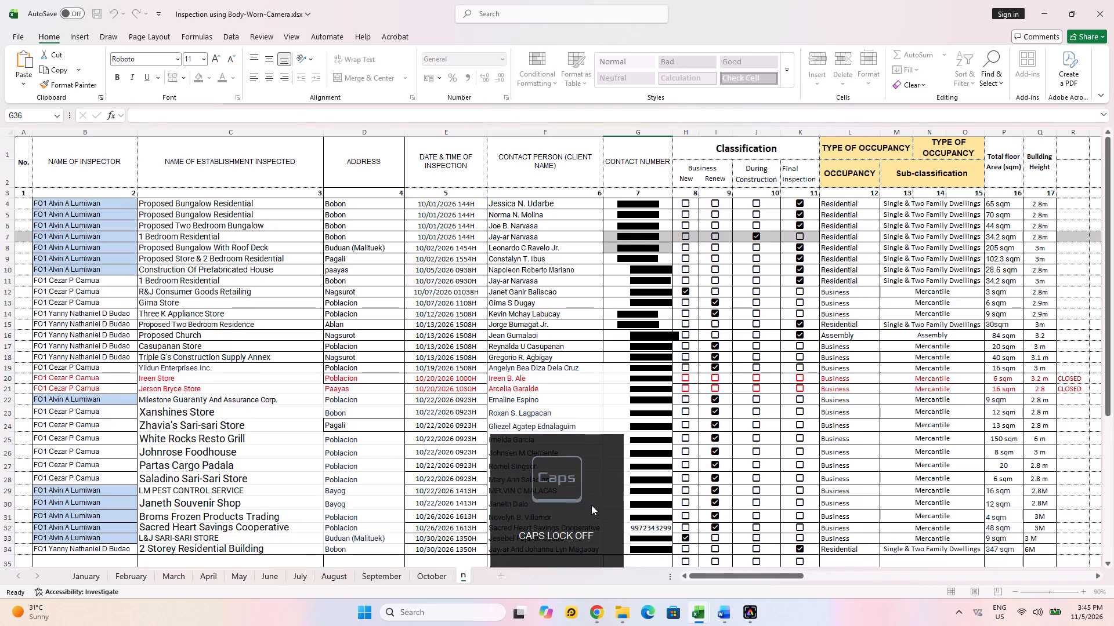
key(n)
key(o)
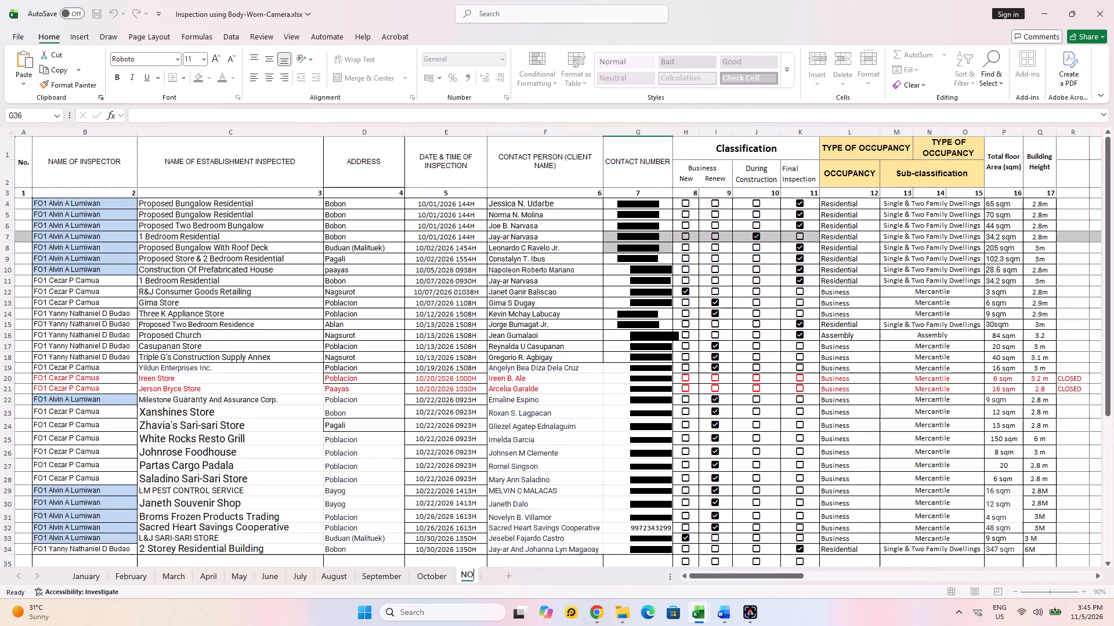
key(BackSpace)
key(Tab)
key(o)
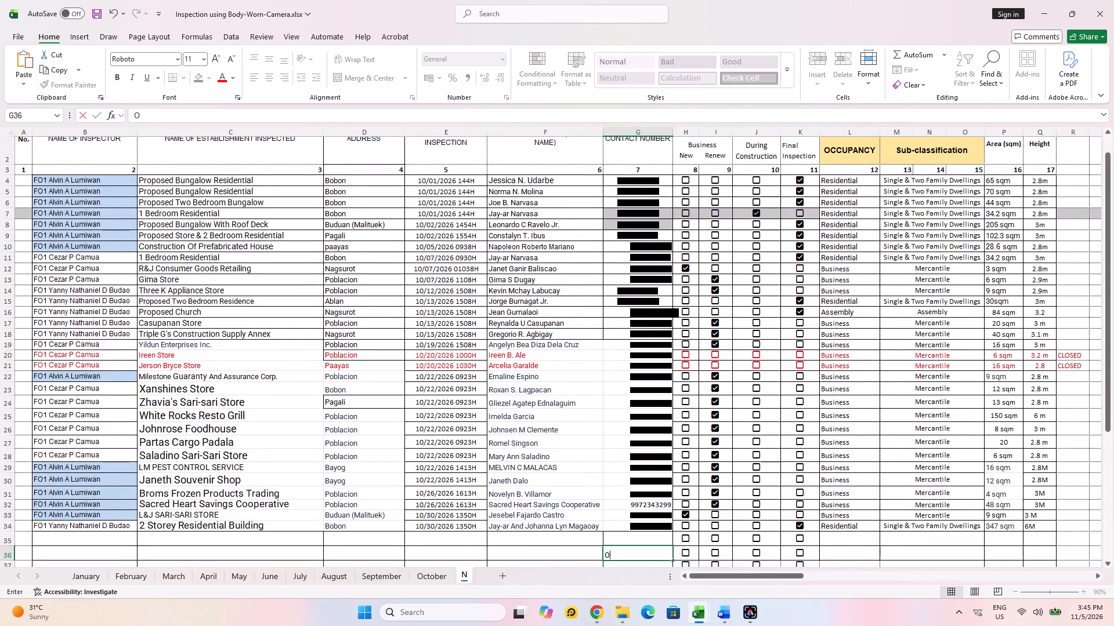
click(461, 573)
right_click(461, 573)
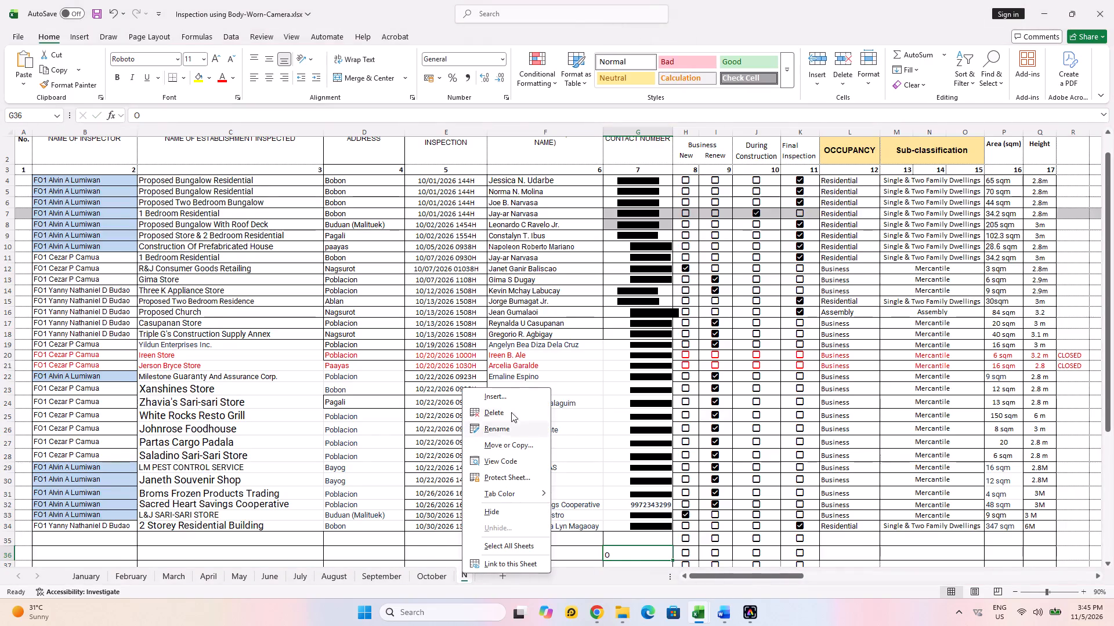
click(503, 432)
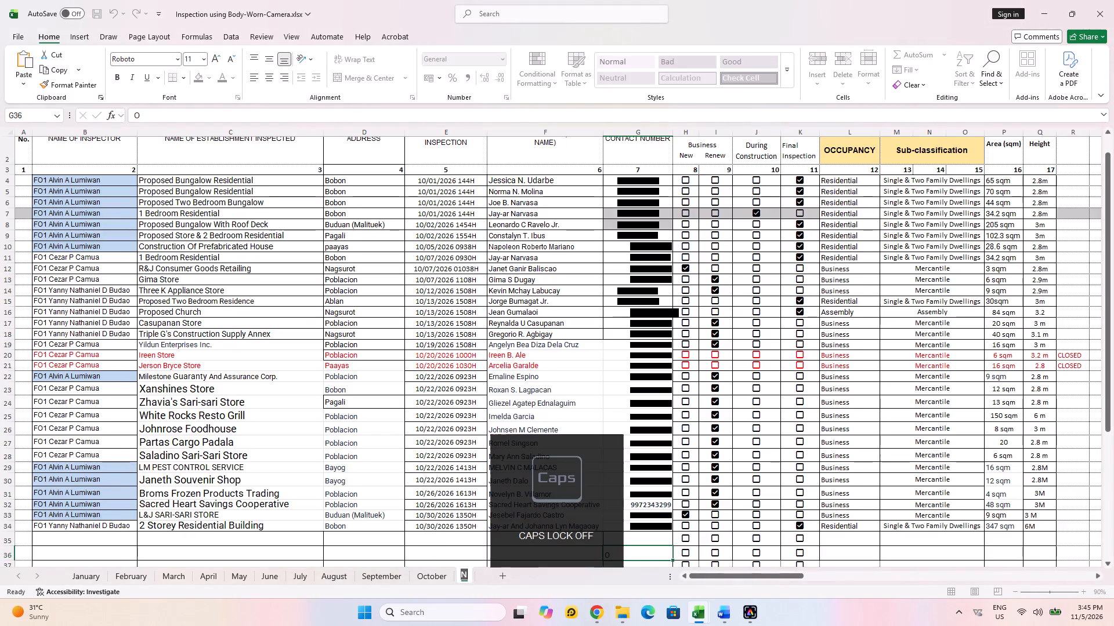
key(BackSpace)
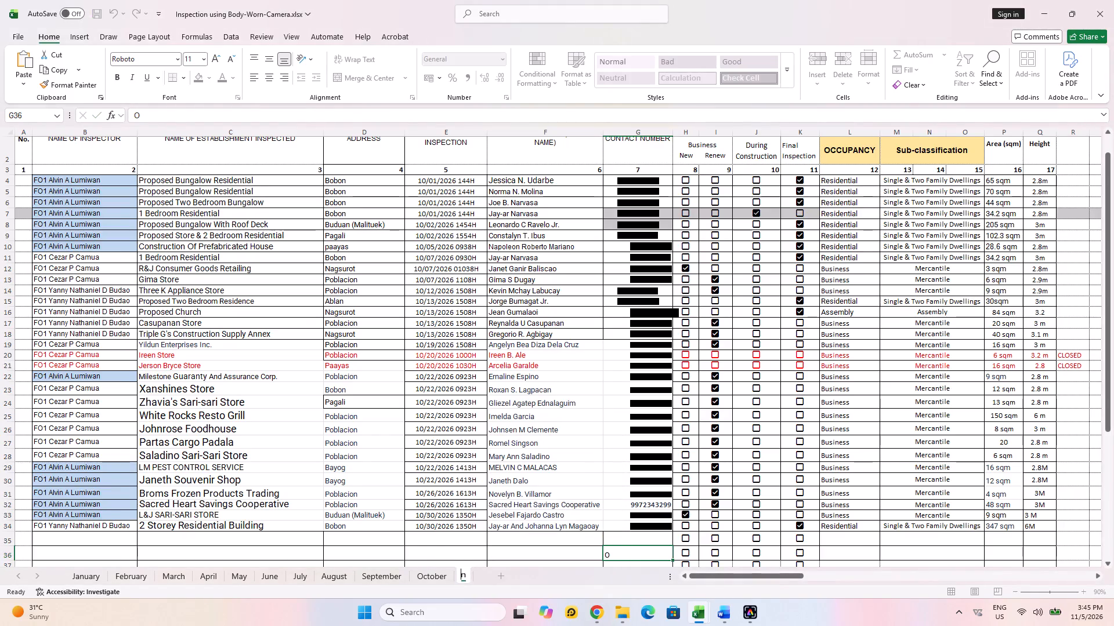
key(n)
key(BackSpace)
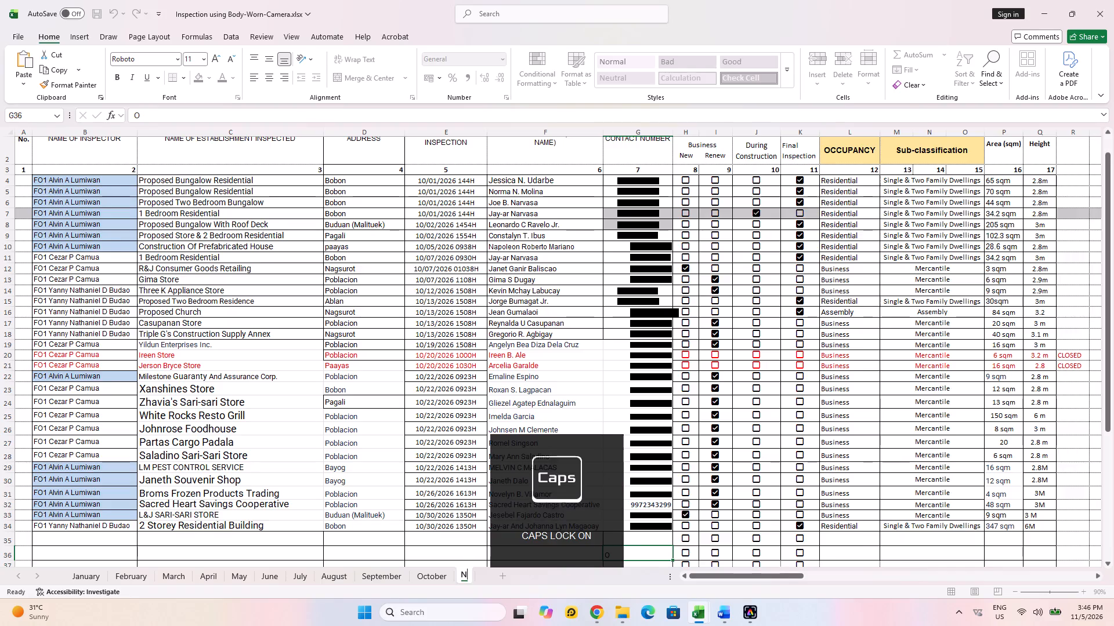
key(shift+n)
key(BackSpace)
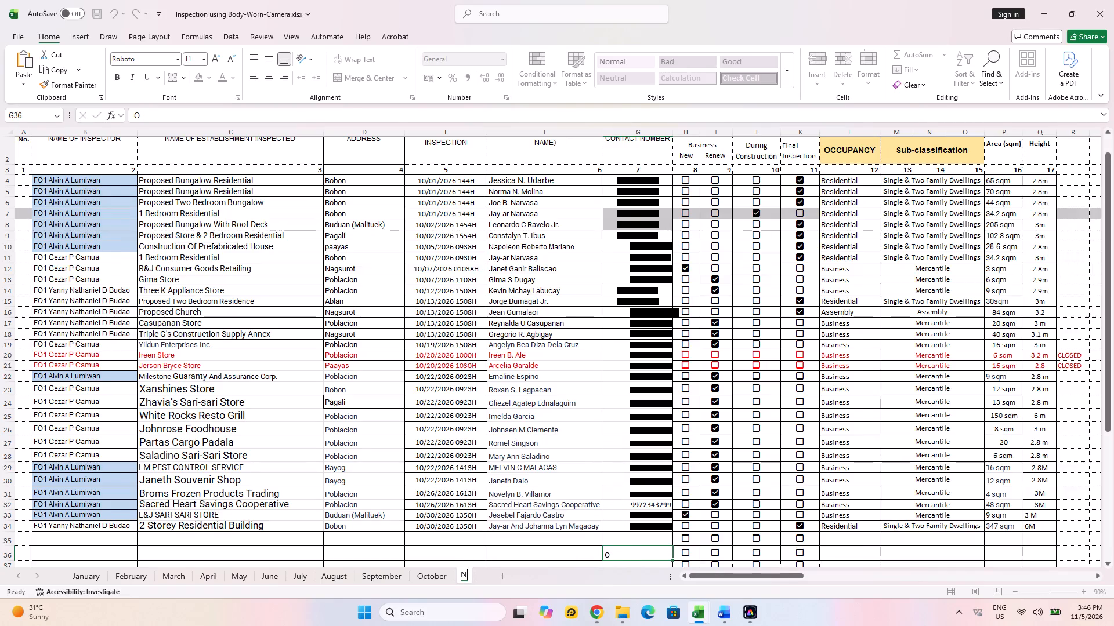
key(o)
text(vember)
key(Return)
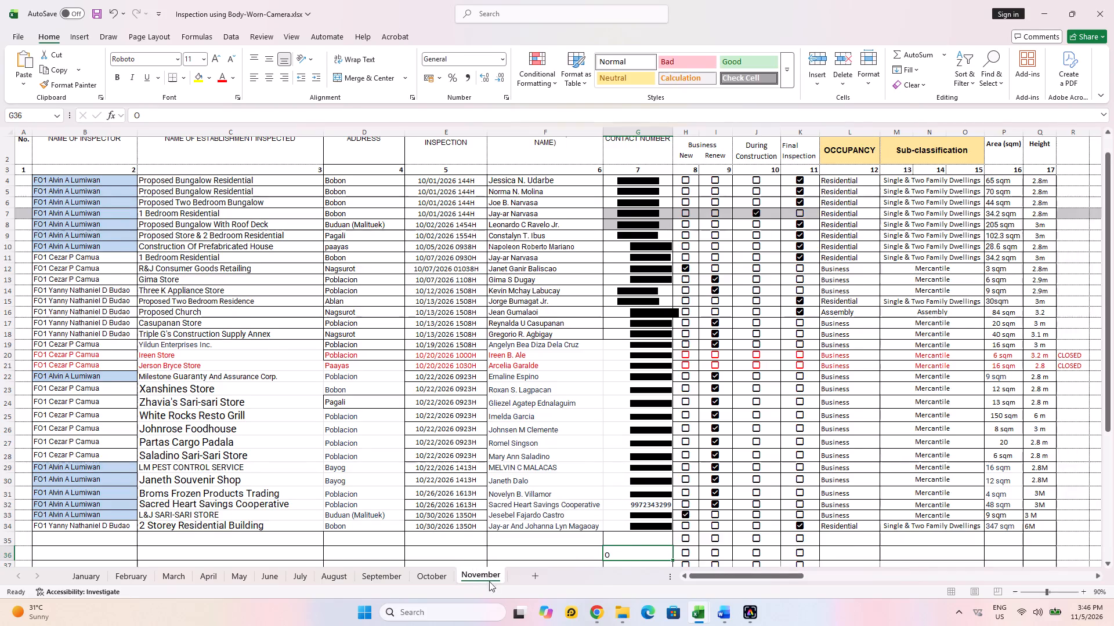
Try to clear the October establishment names, addresses, dates and contact persons in C4:F35 of the November sheet.
click(439, 572)
click(469, 577)
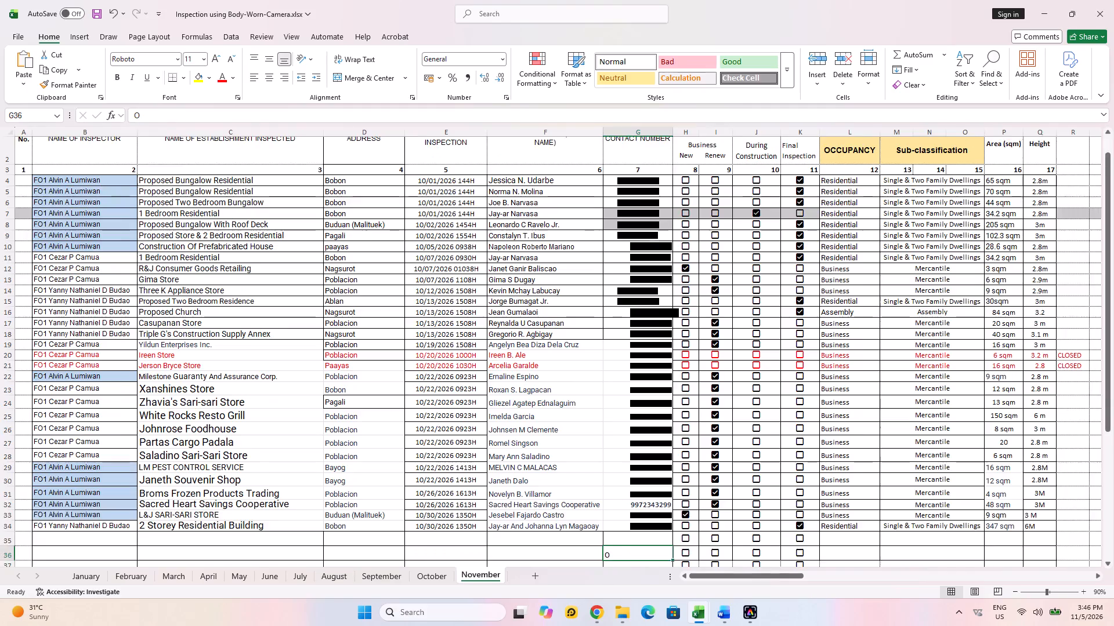
scroll(385, 282, up, 1)
scroll(384, 282, down, 1)
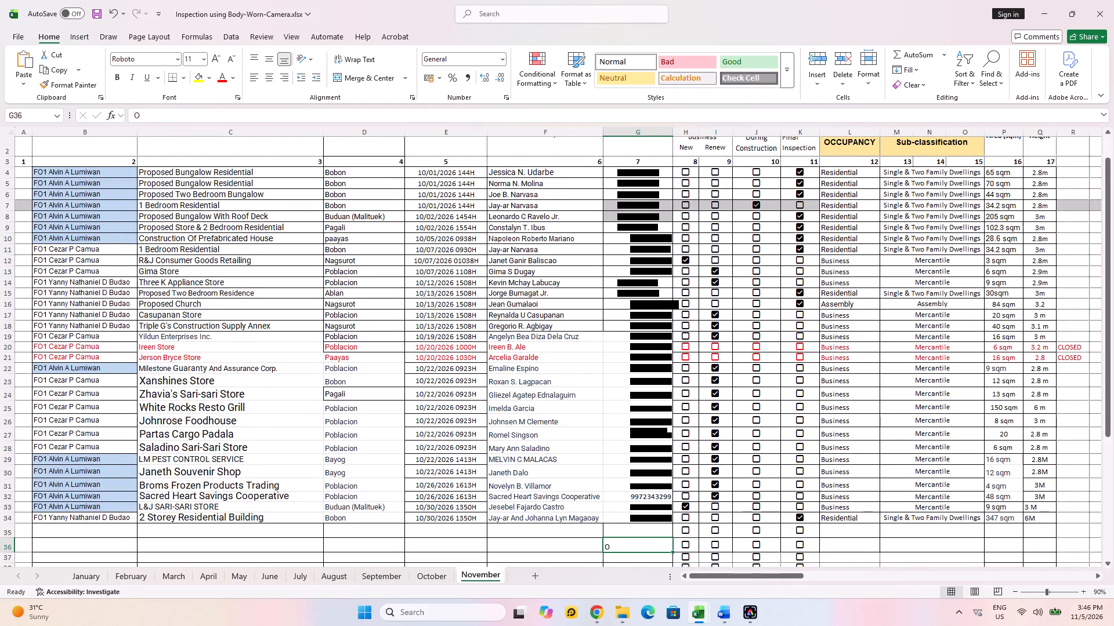
drag(169, 173, 538, 310)
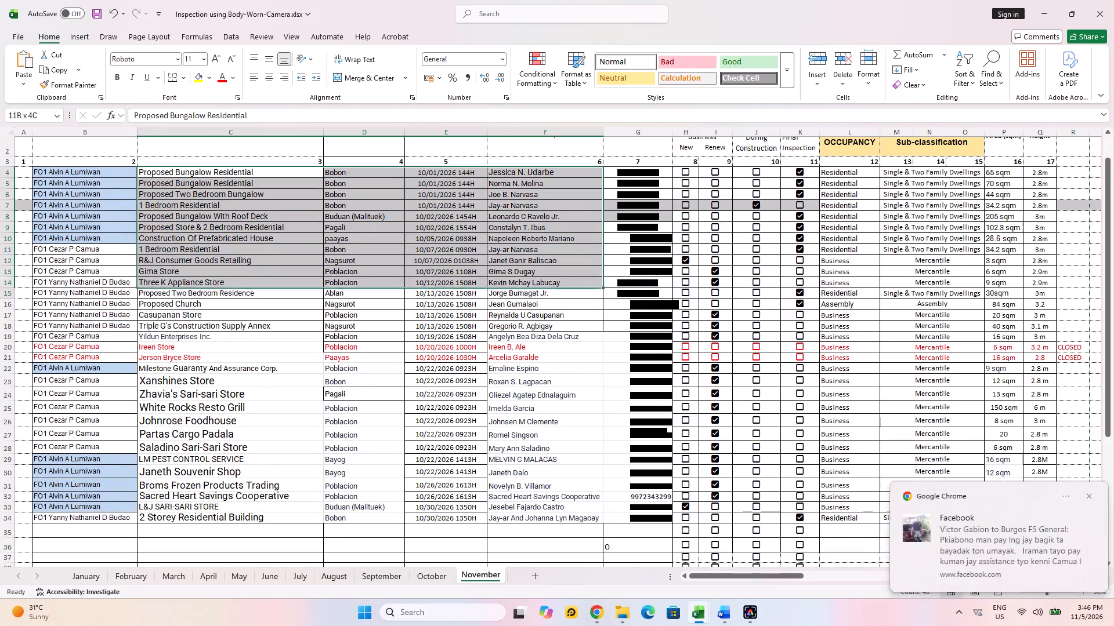
drag(538, 310, 560, 524)
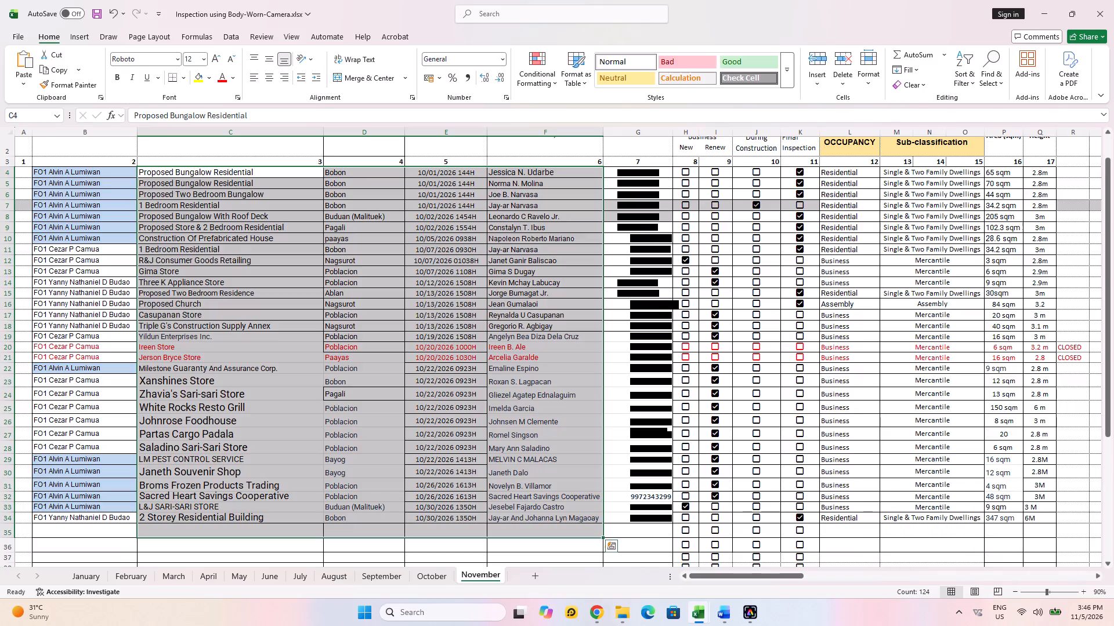
key(BackSpace)
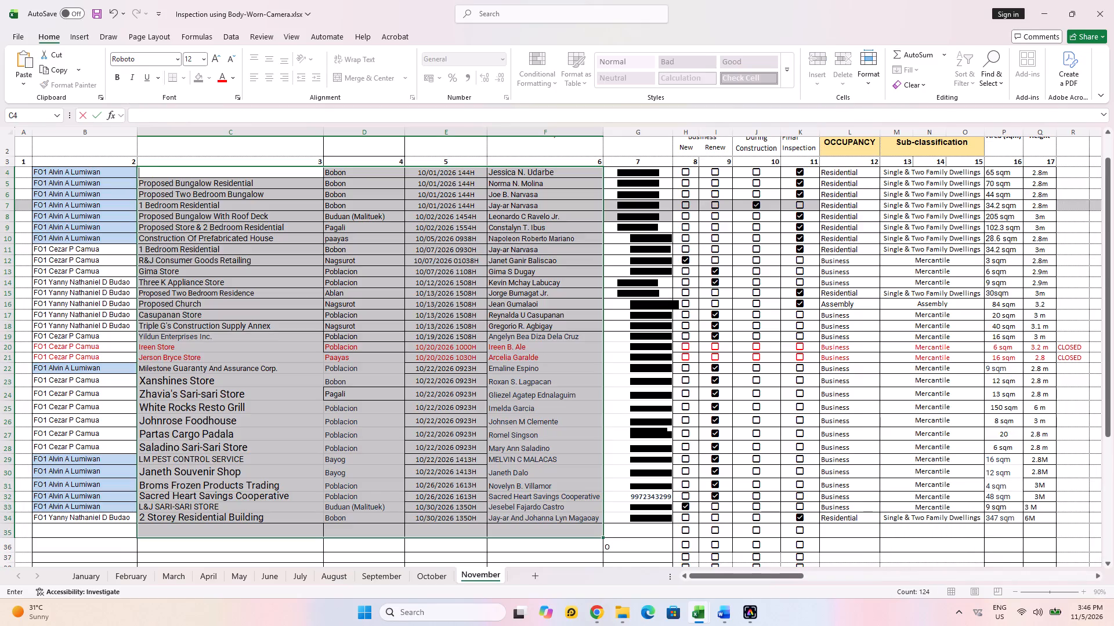
key(Delete)
key(Delete)
click(504, 346)
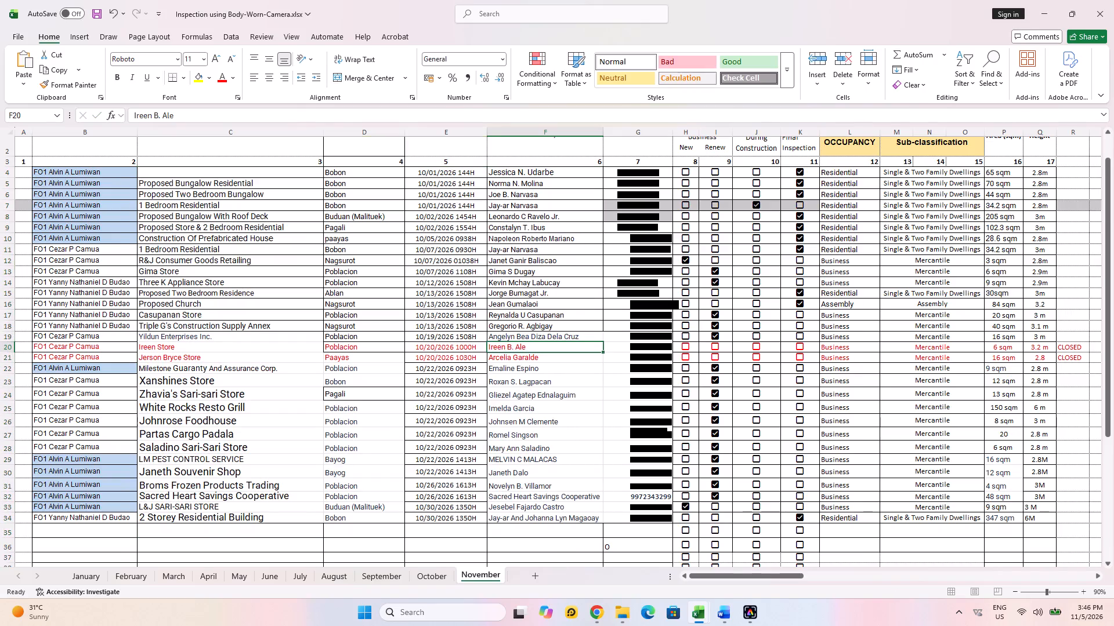
Copy the inspector name from row 26 into the first four inspection rows, B4:B7.
click(45, 418)
key(ctrl+c)
drag(58, 169, 64, 204)
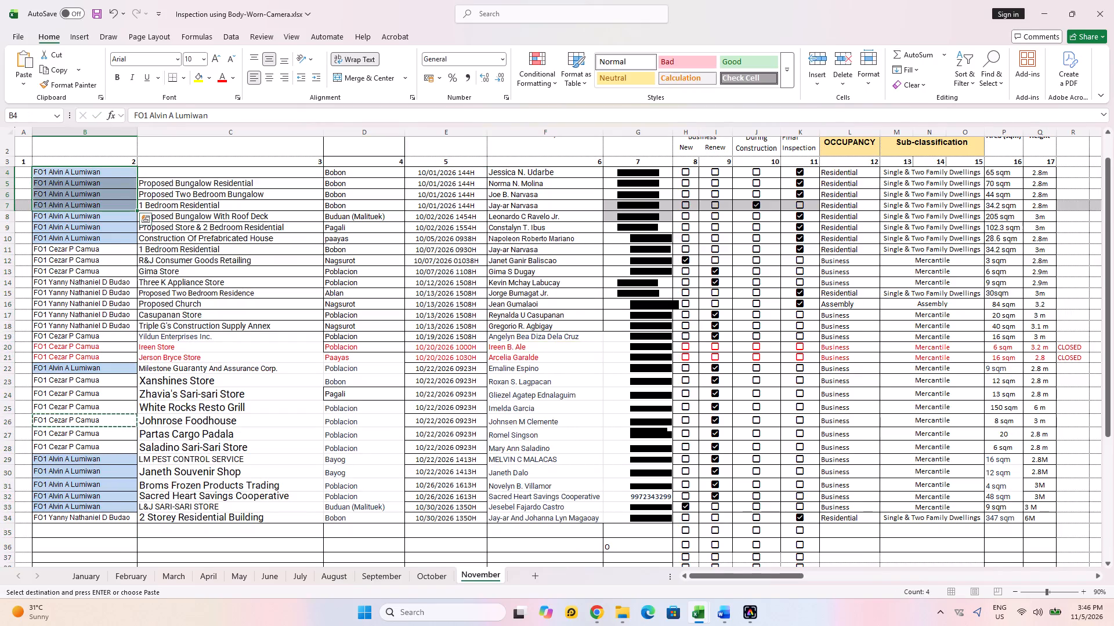
key(ctrl+v)
Clear the remaining October inspector names in B8:B34 and establishment names in C5:C34.
click(87, 243)
drag(96, 216, 88, 367)
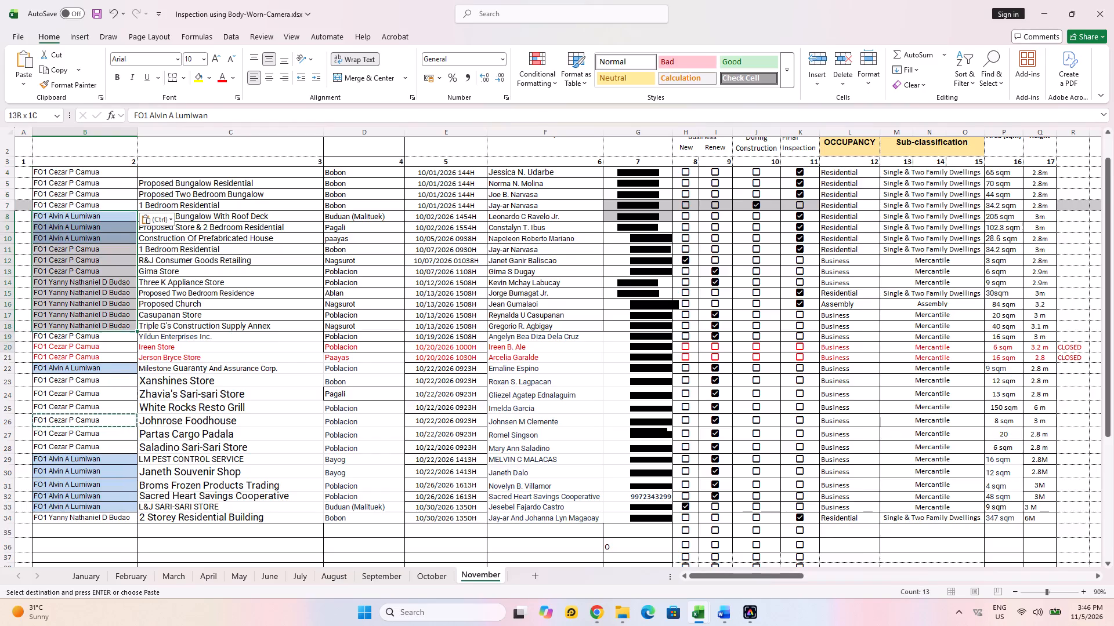
drag(88, 367, 95, 519)
key(Delete)
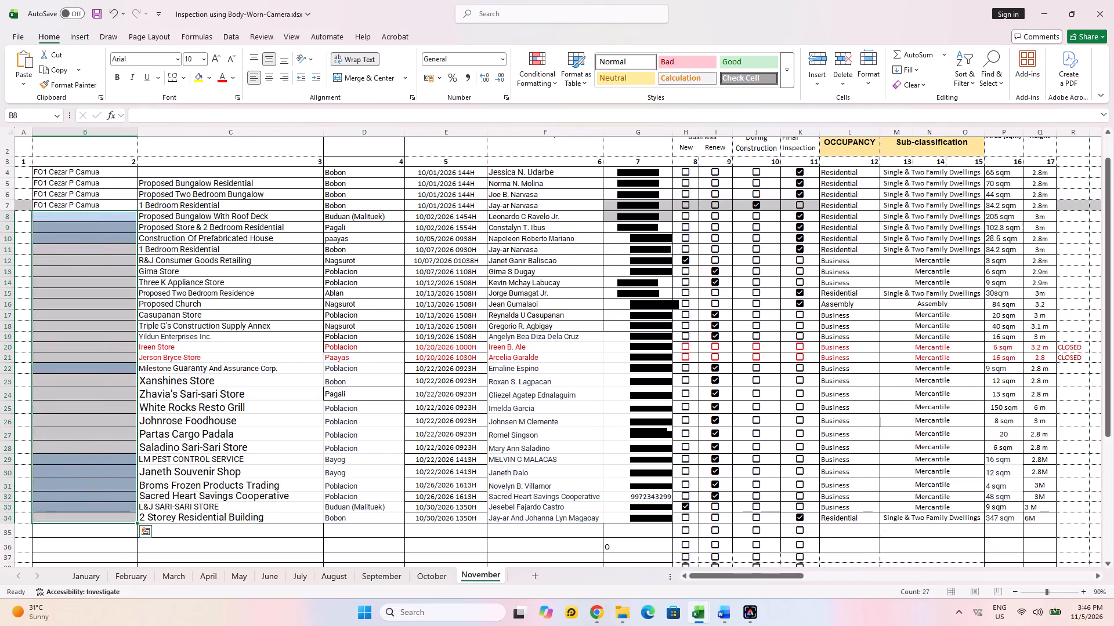
click(230, 319)
drag(207, 184, 200, 454)
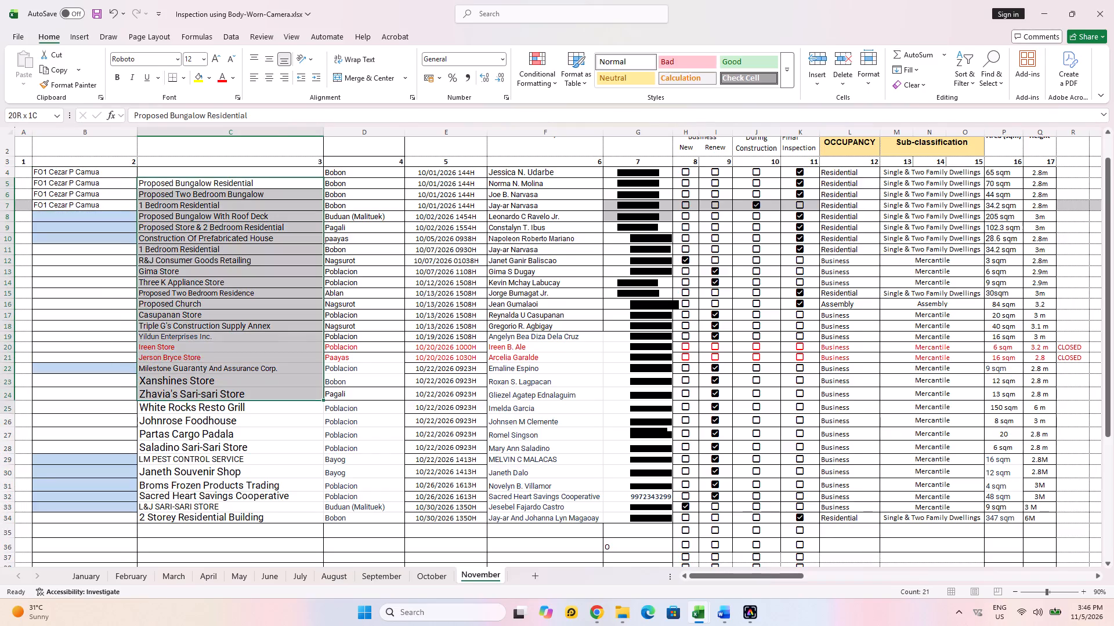
drag(200, 454, 207, 519)
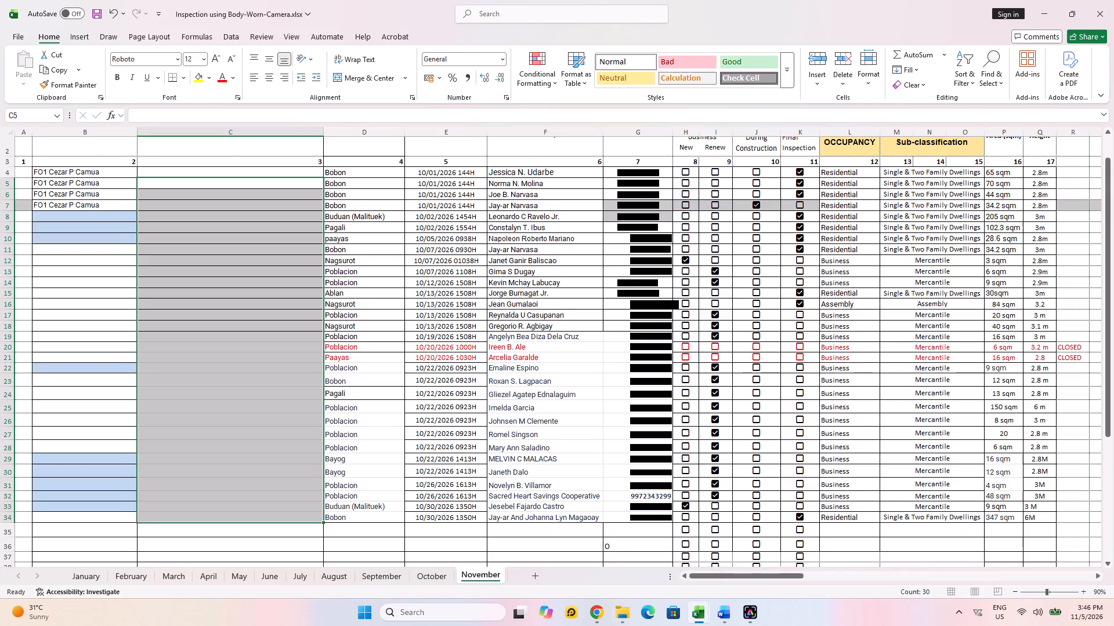
Clear the October inspection dates and times in E4:E34 and the contact persons in F4:F34.
drag(438, 172, 471, 519)
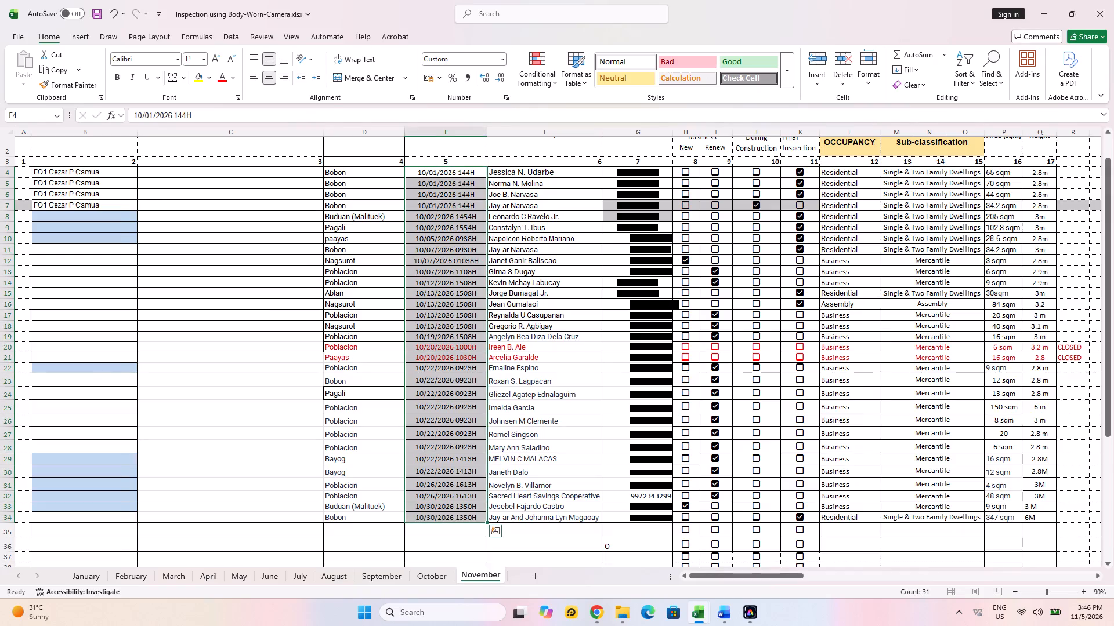
key(Delete)
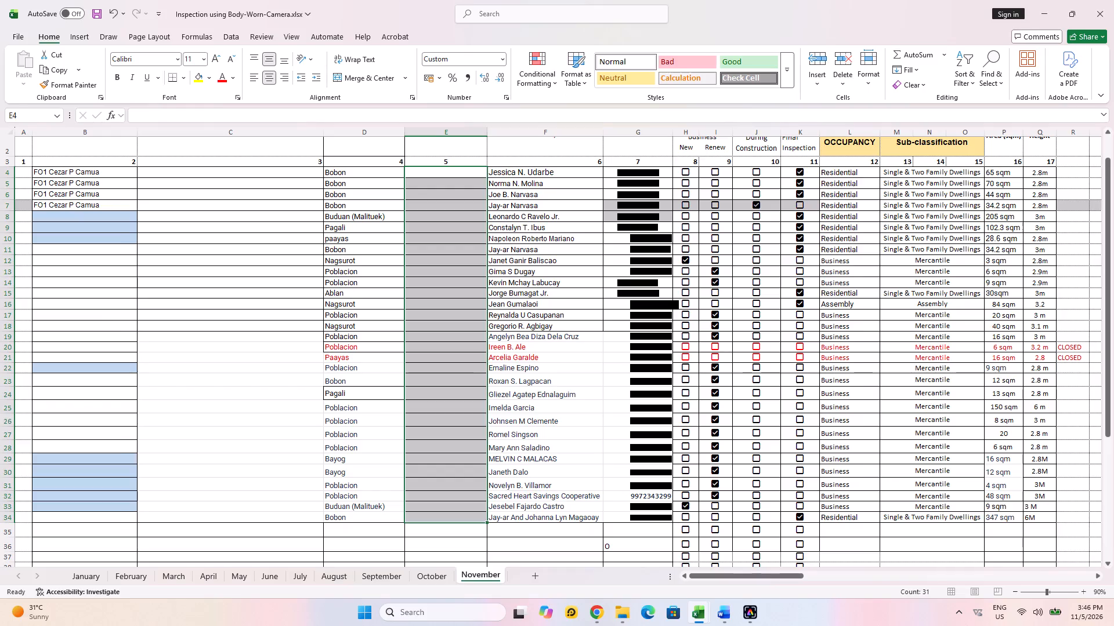
drag(522, 177, 588, 515)
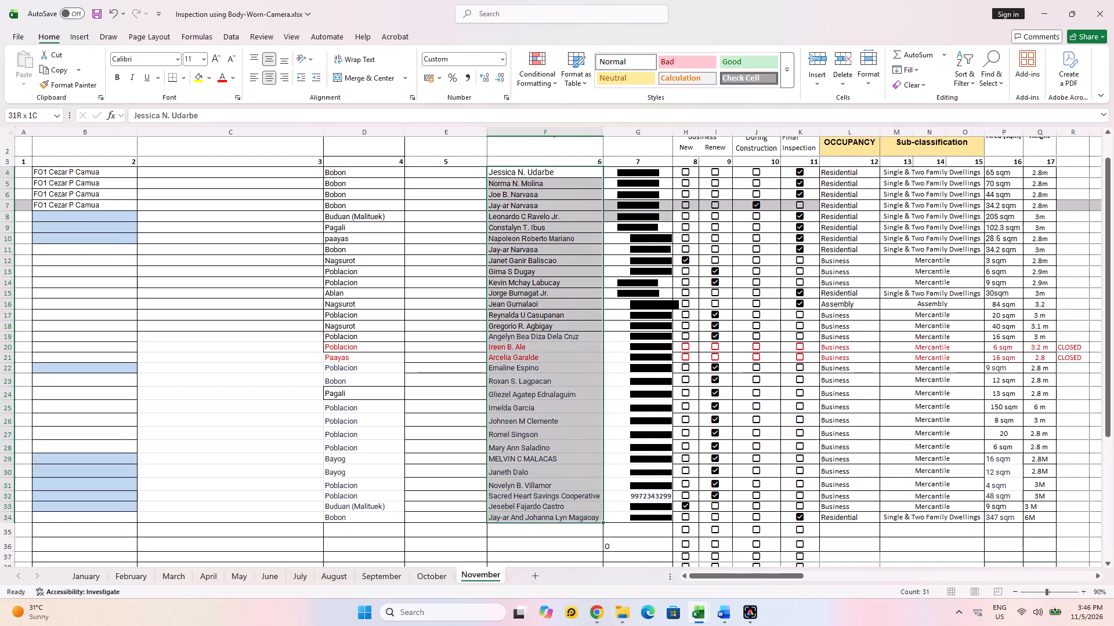
drag(588, 515, 589, 515)
key(Delete)
click(556, 566)
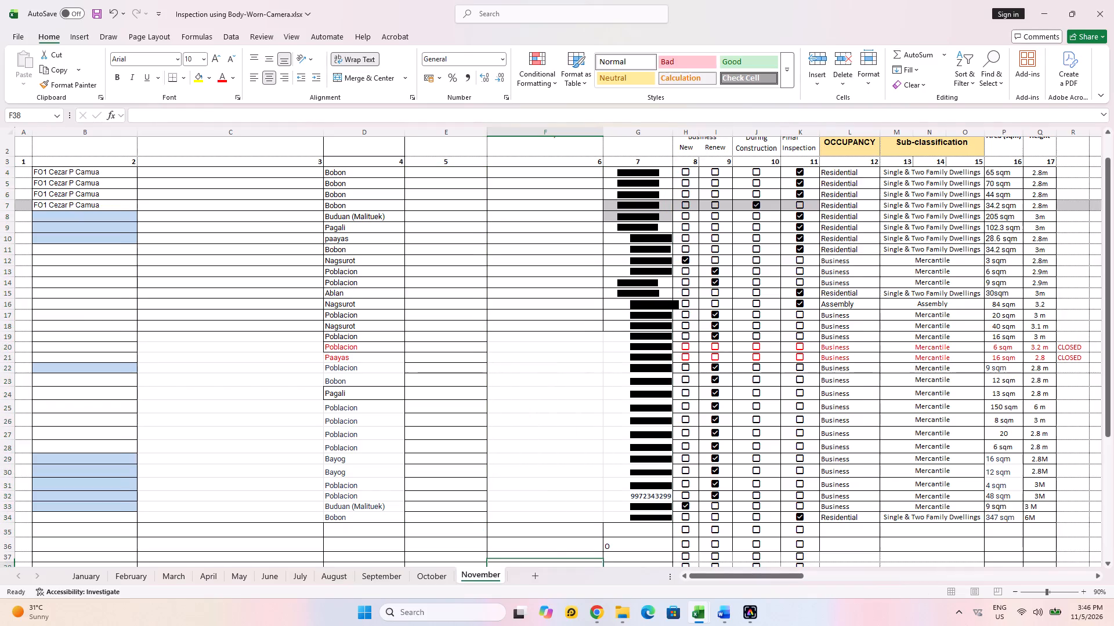
Copy the establishment name L N' L Burger House from its inspection order in the browser into C4 of the November sheet.
click(172, 181)
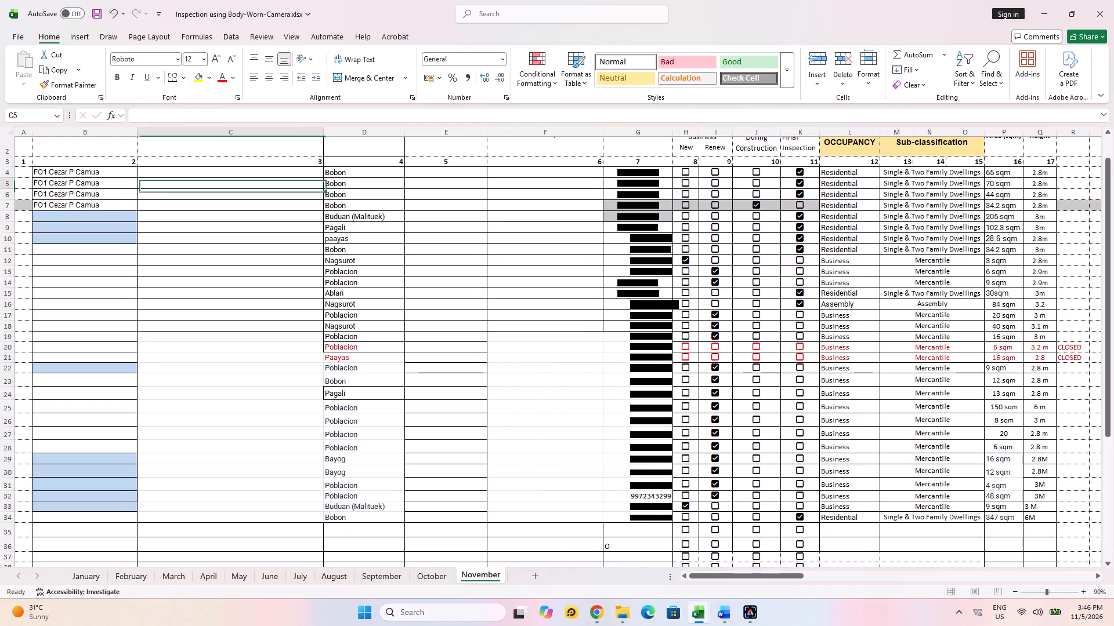
click(166, 176)
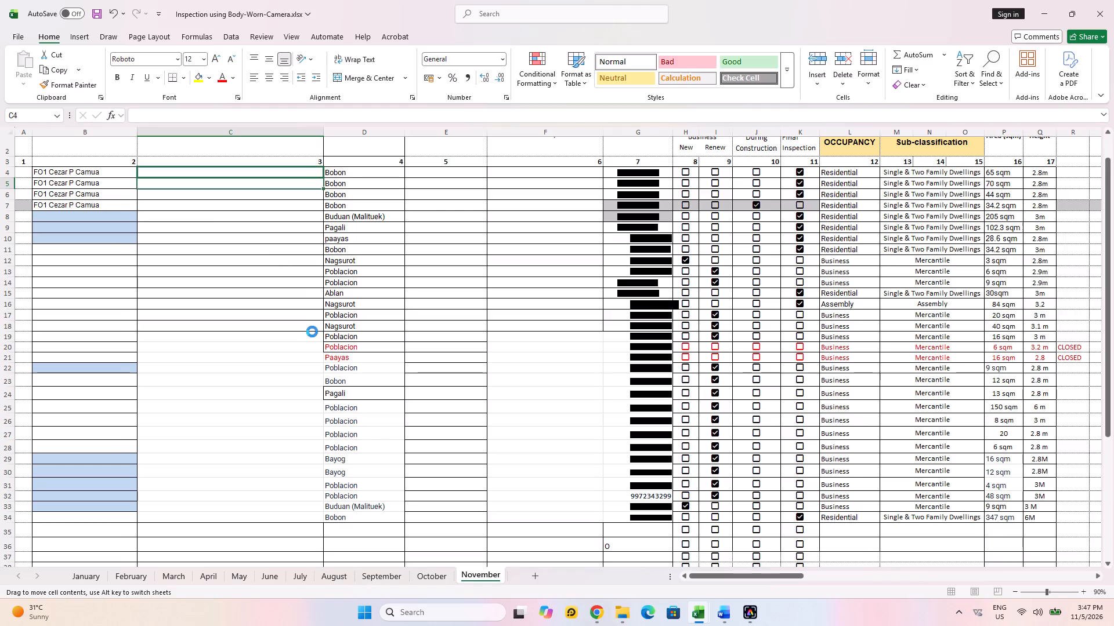
key(alt+Tab)
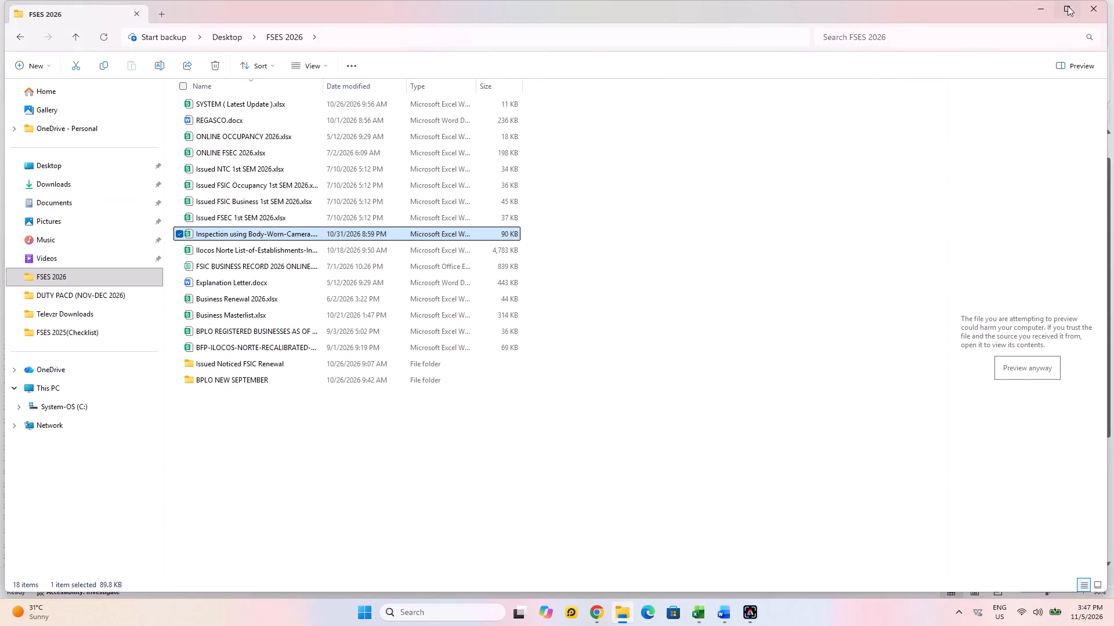
click(1090, 5)
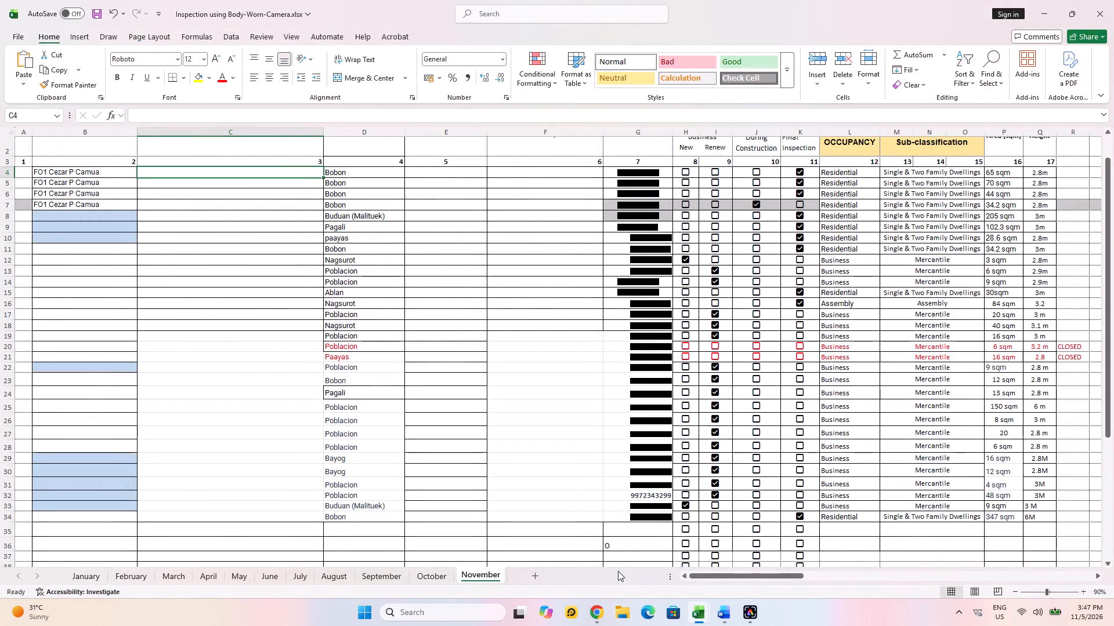
click(596, 615)
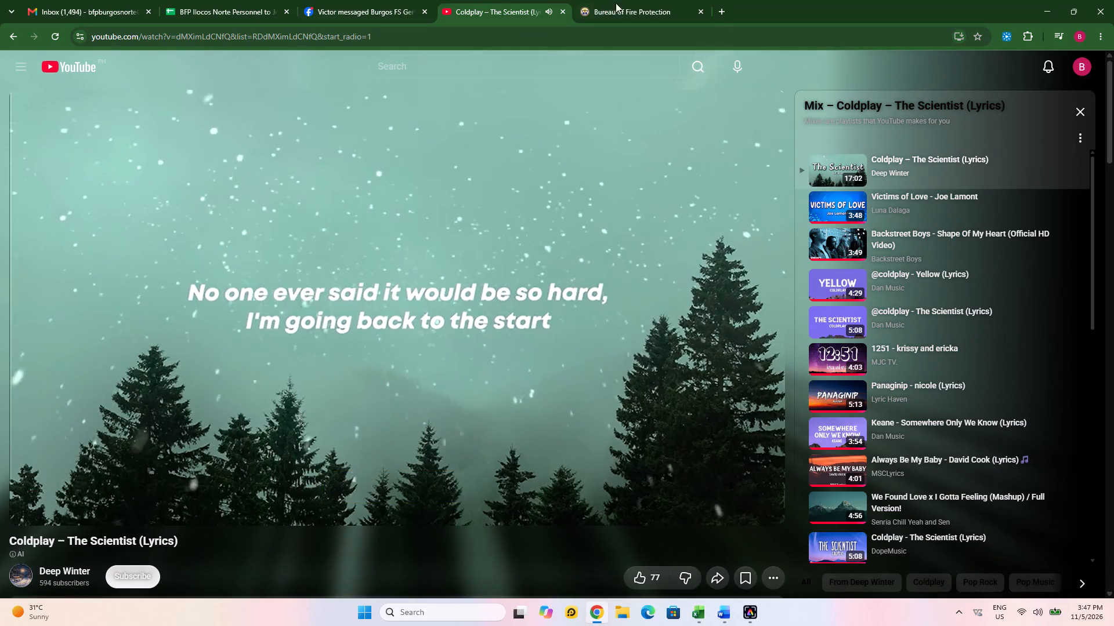
click(623, 3)
key(ctrl+c)
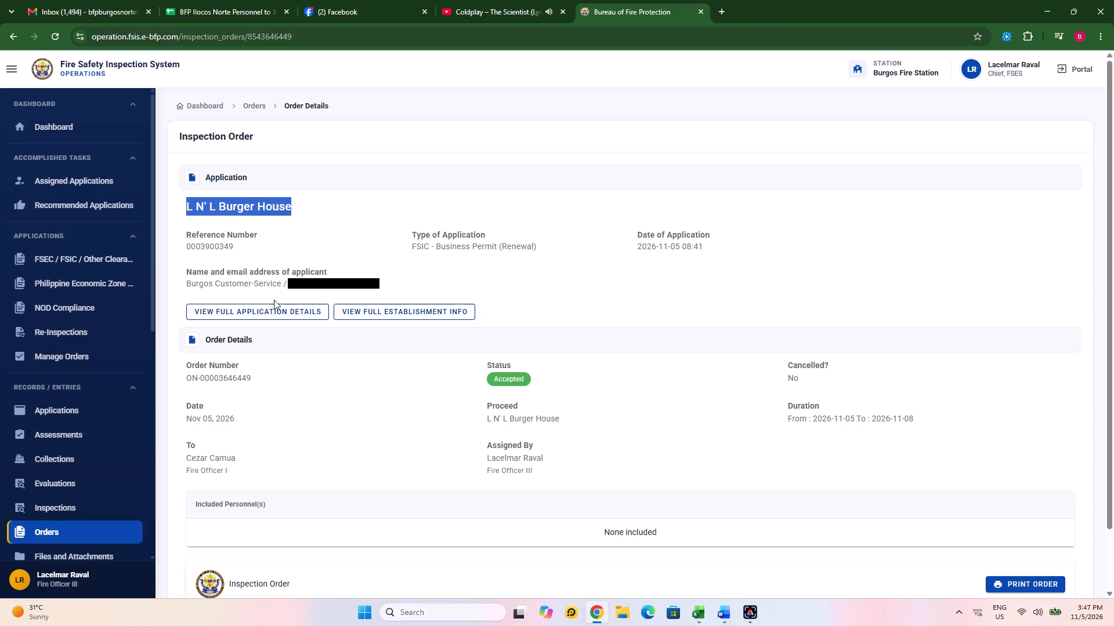
key(alt+Tab)
click(207, 175)
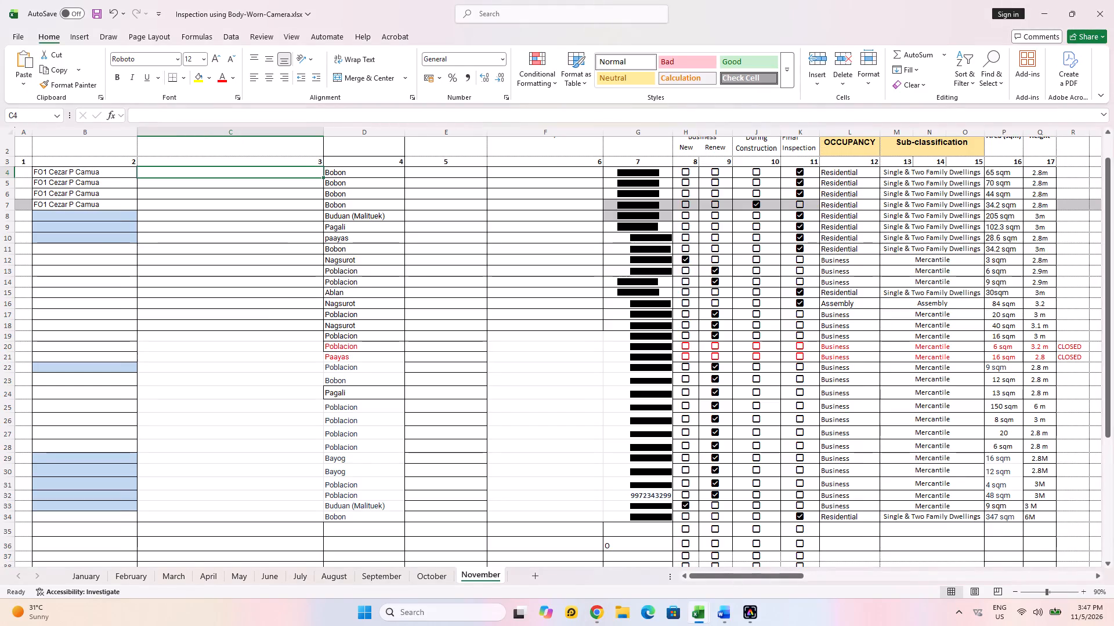
key(ctrl+v)
Replace the first inspection row's address in D4 with Poblacion, copied from D19.
scroll(204, 250, up, 1)
scroll(204, 251, down, 1)
scroll(256, 200, up, 2)
click(356, 206)
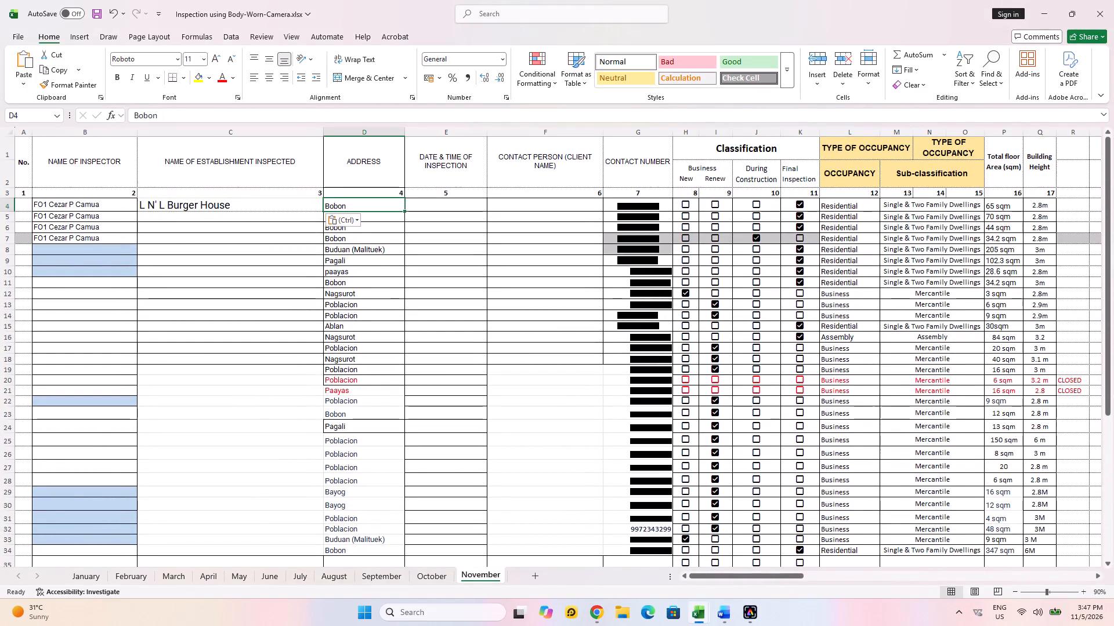
click(362, 380)
click(362, 368)
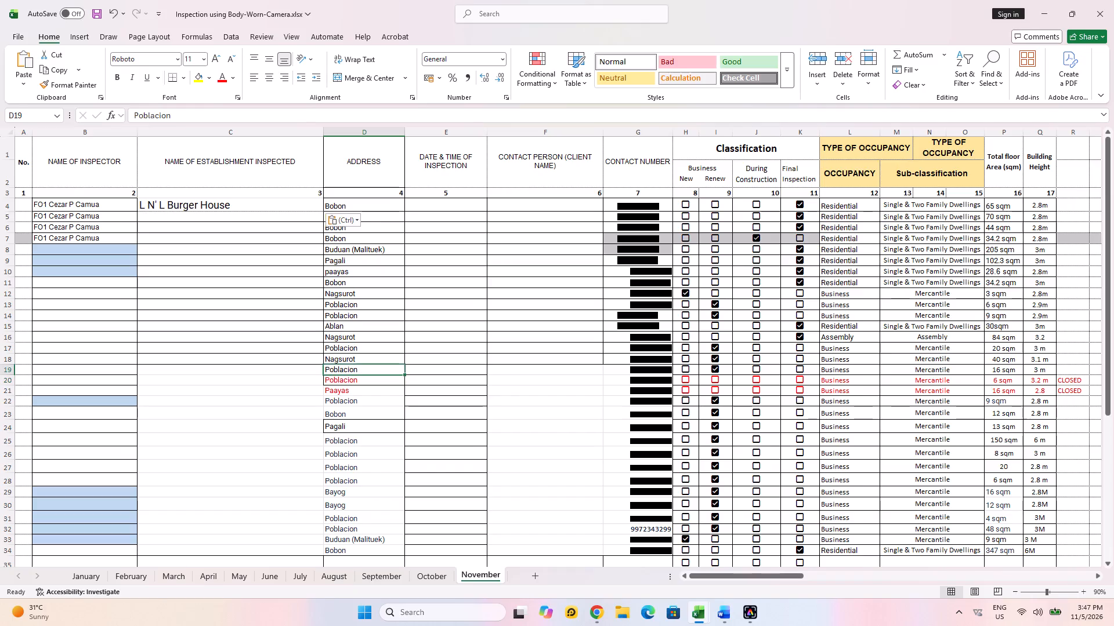
key(ctrl+c)
click(341, 202)
click(342, 206)
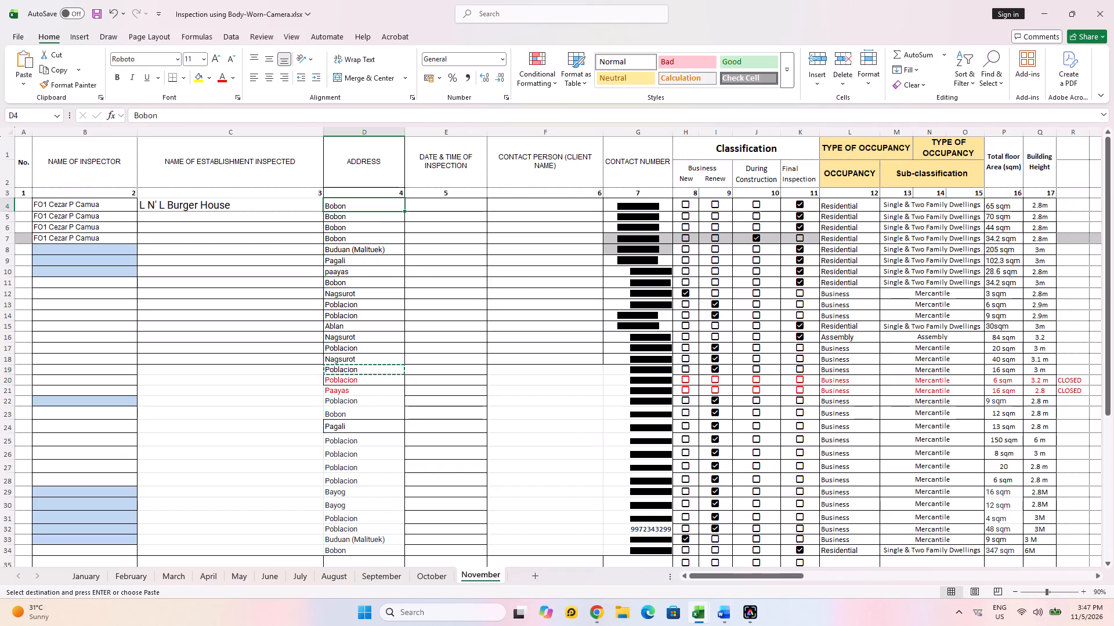
key(ctrl+v)
click(371, 268)
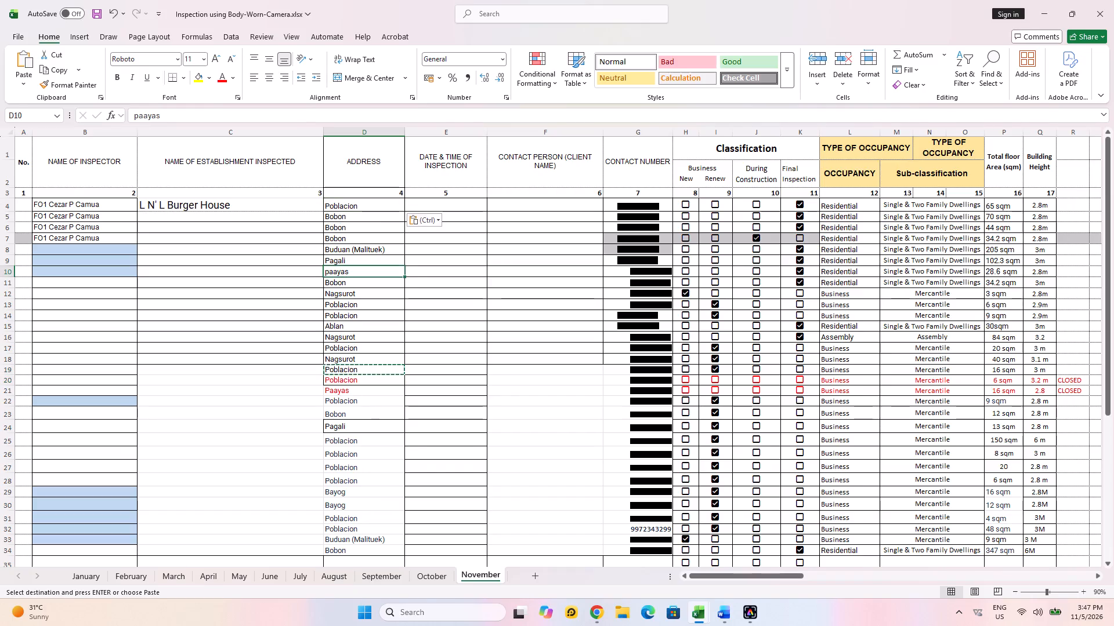
key(alt+Tab)
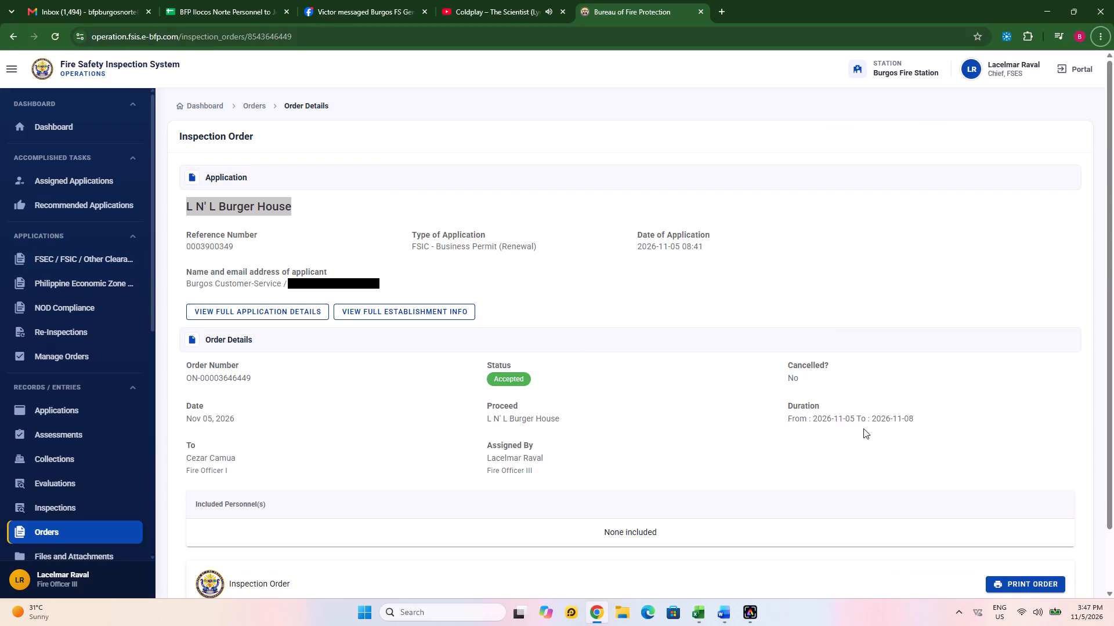
key(alt+Tab)
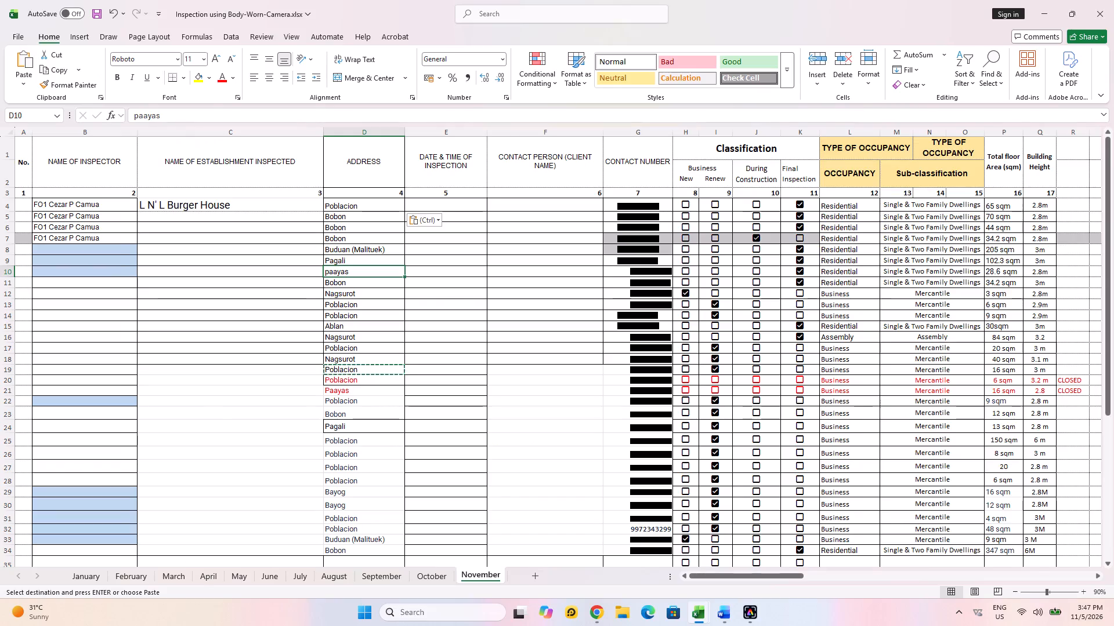
click(428, 211)
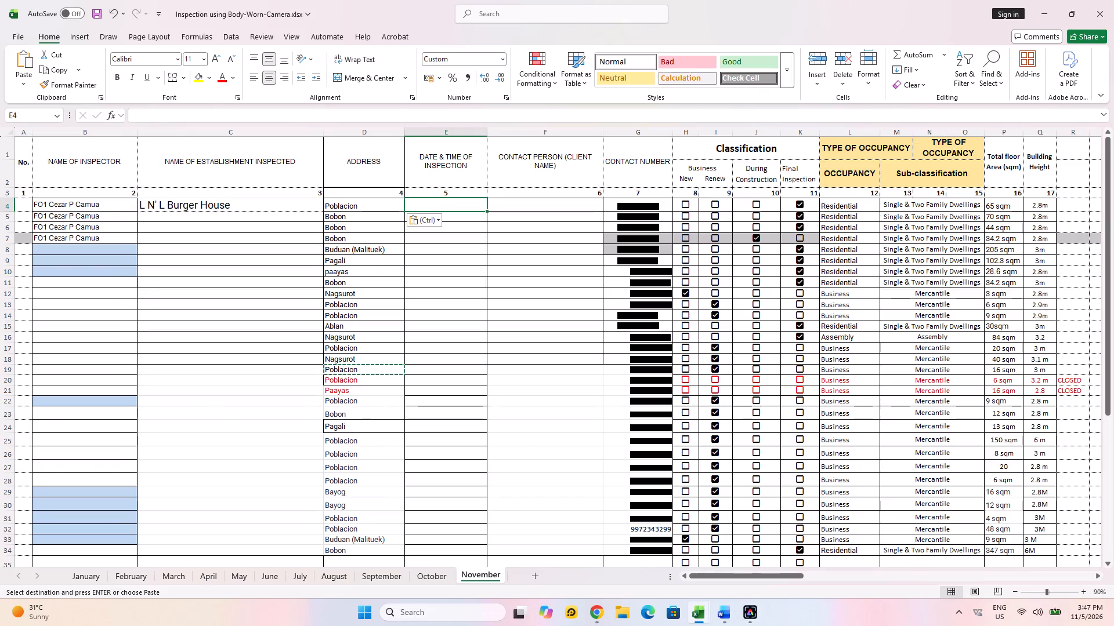
text(11)
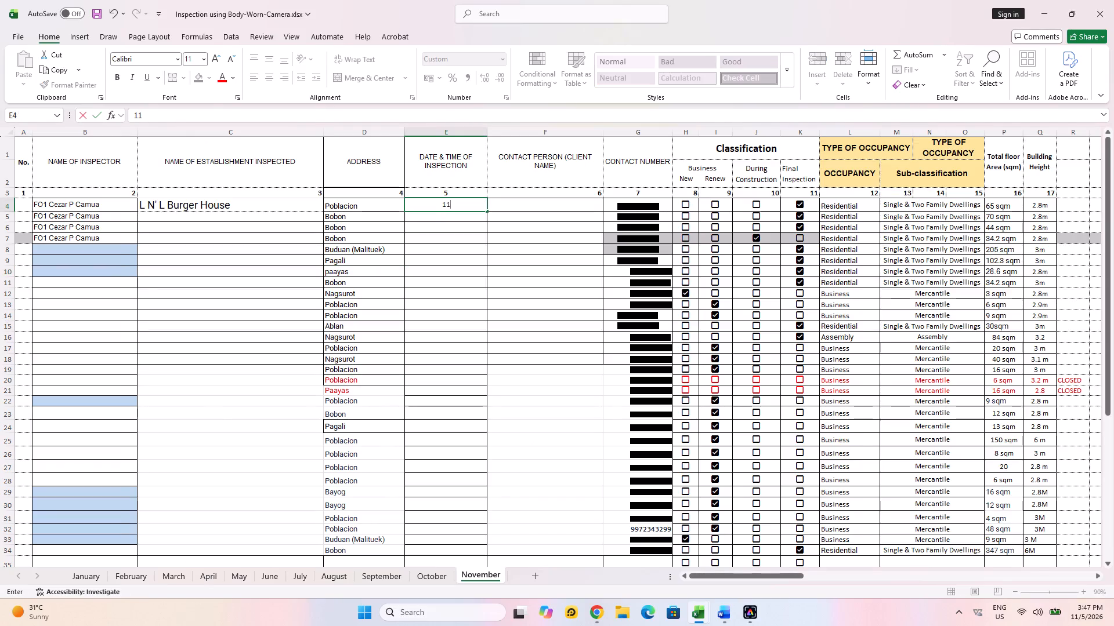
key(minus)
text(05)
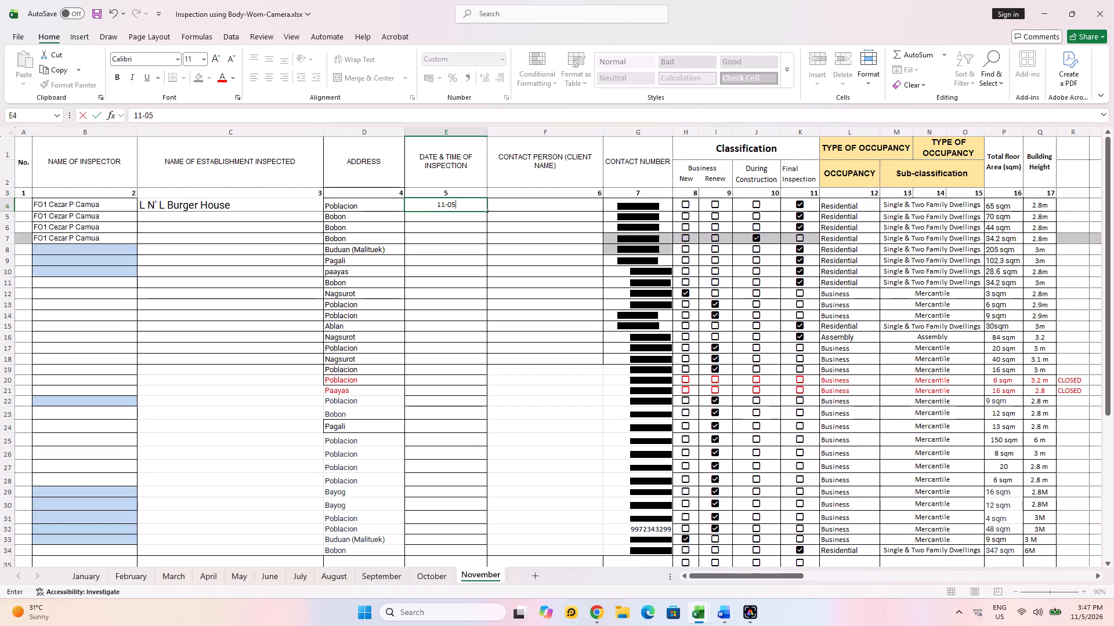
text(-2026)
key(space)
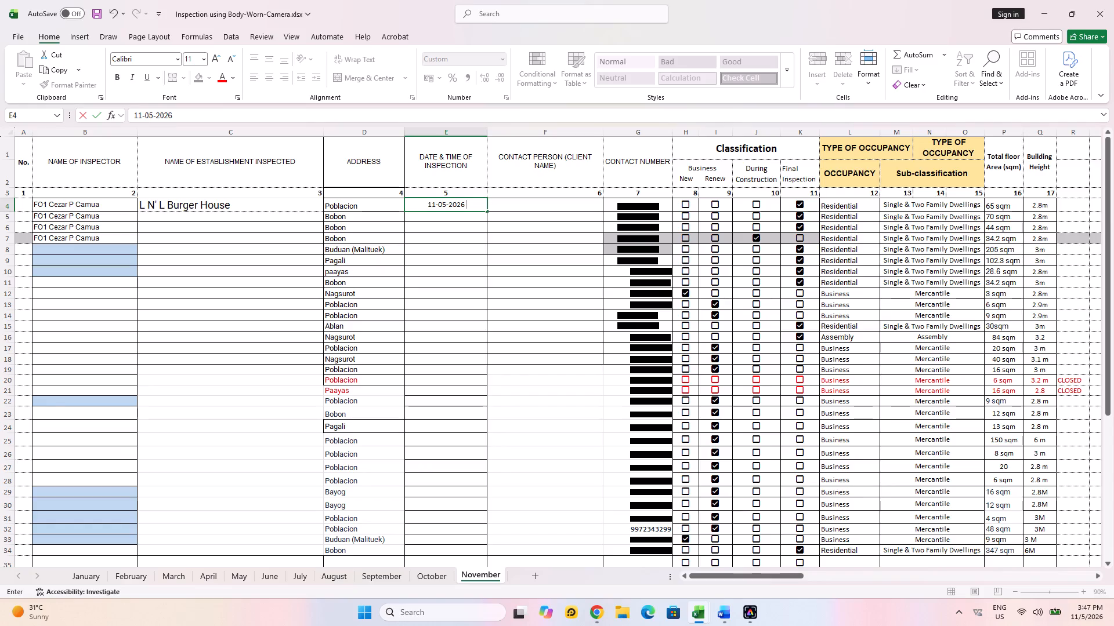
text(09)
text(ooh)
key(BackSpace)
key(BackSpace)
key(BackSpace)
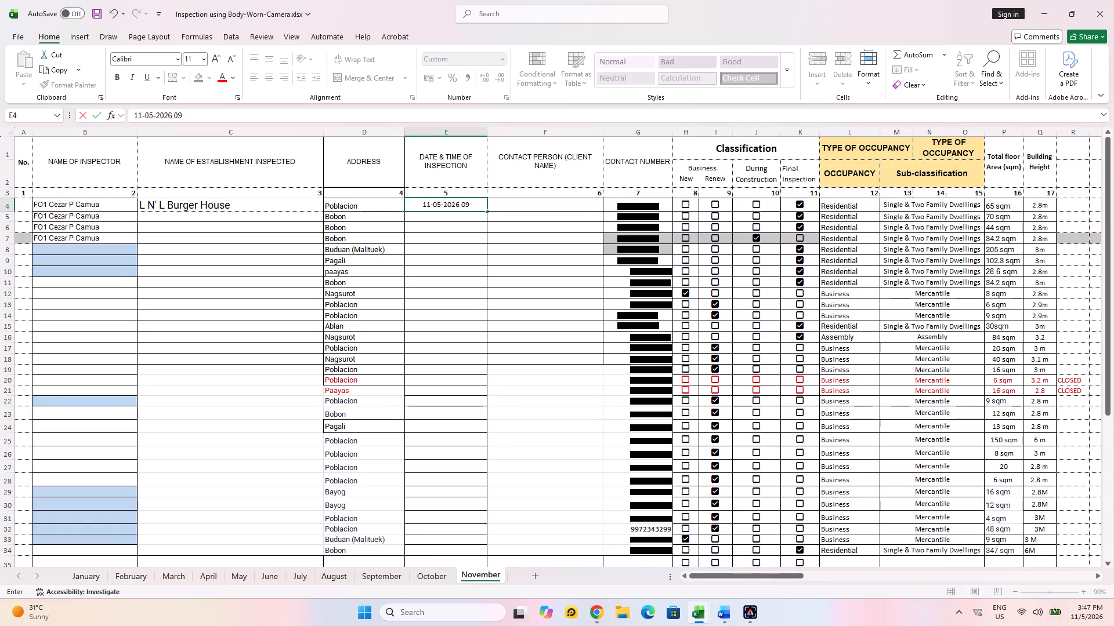
text(00)
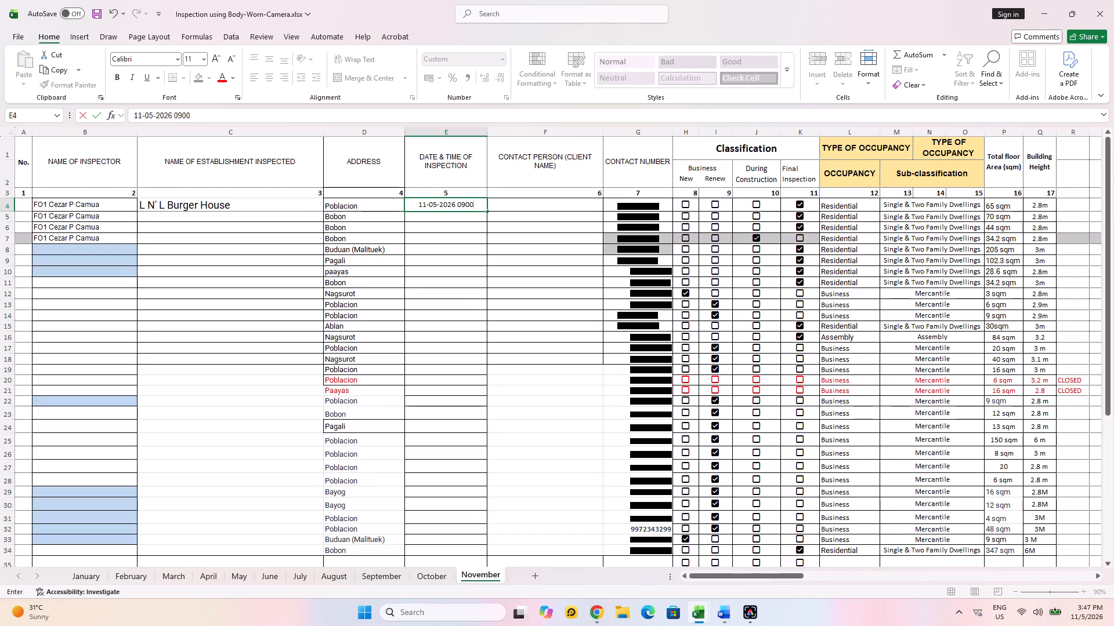
key(h)
key(BackSpace)
key(shift+h)
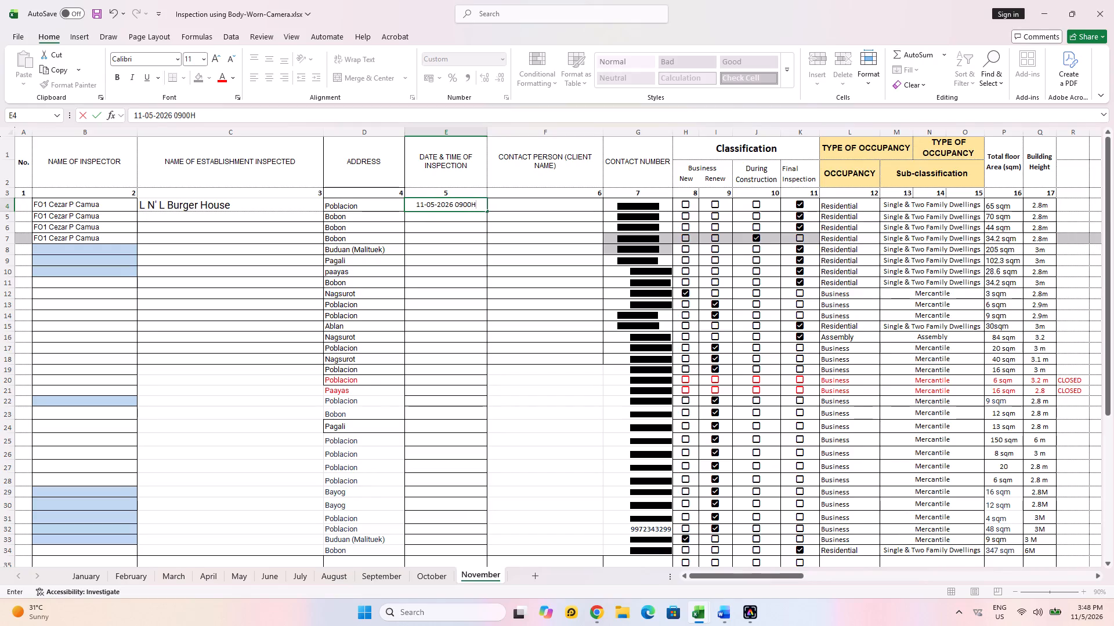
click(441, 214)
click(450, 202)
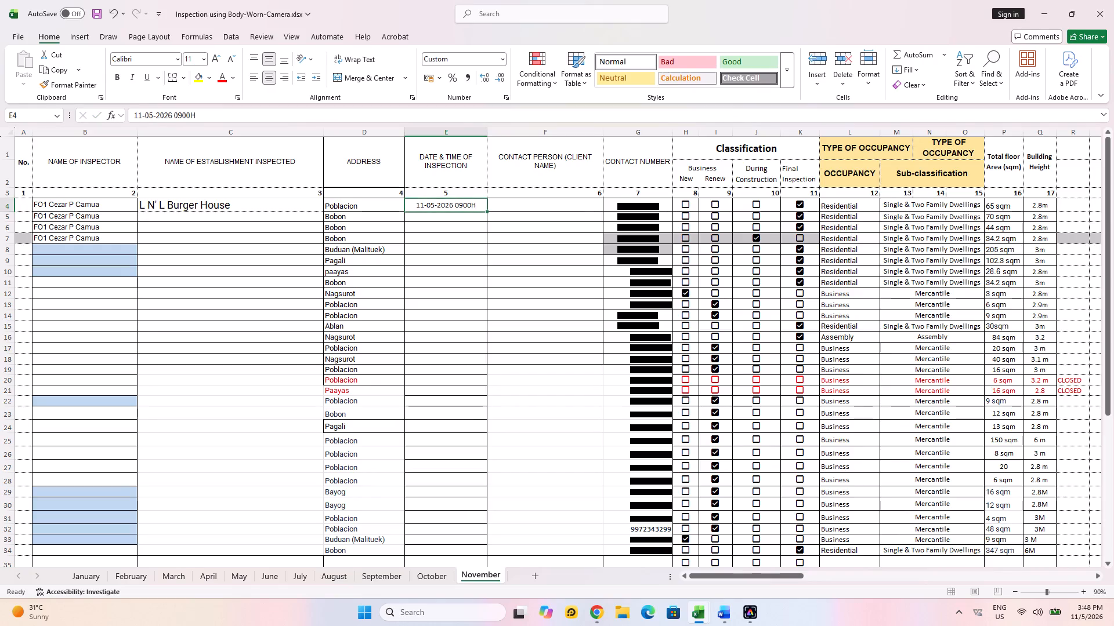
drag(485, 210, 482, 219)
double_click(462, 216)
double_click(466, 218)
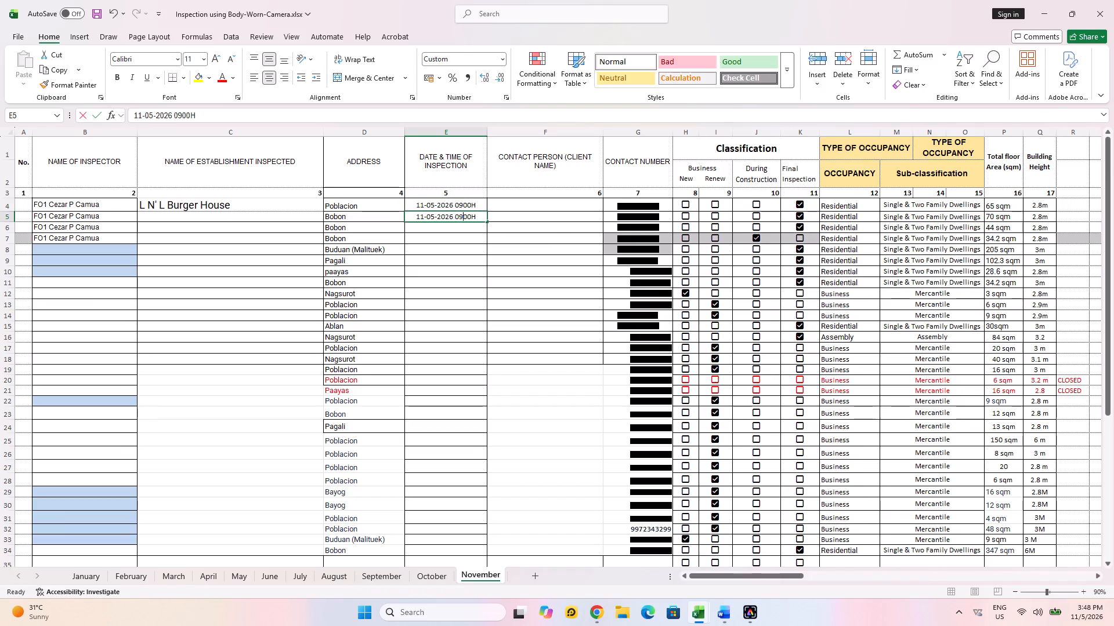
click(466, 219)
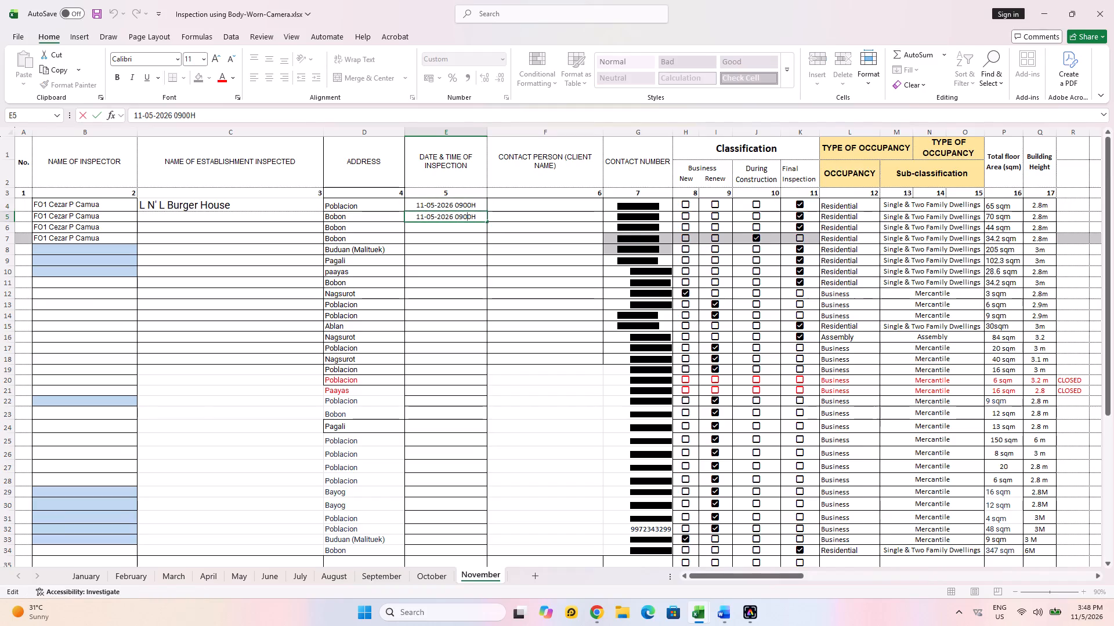
key(BackSpace)
text(15)
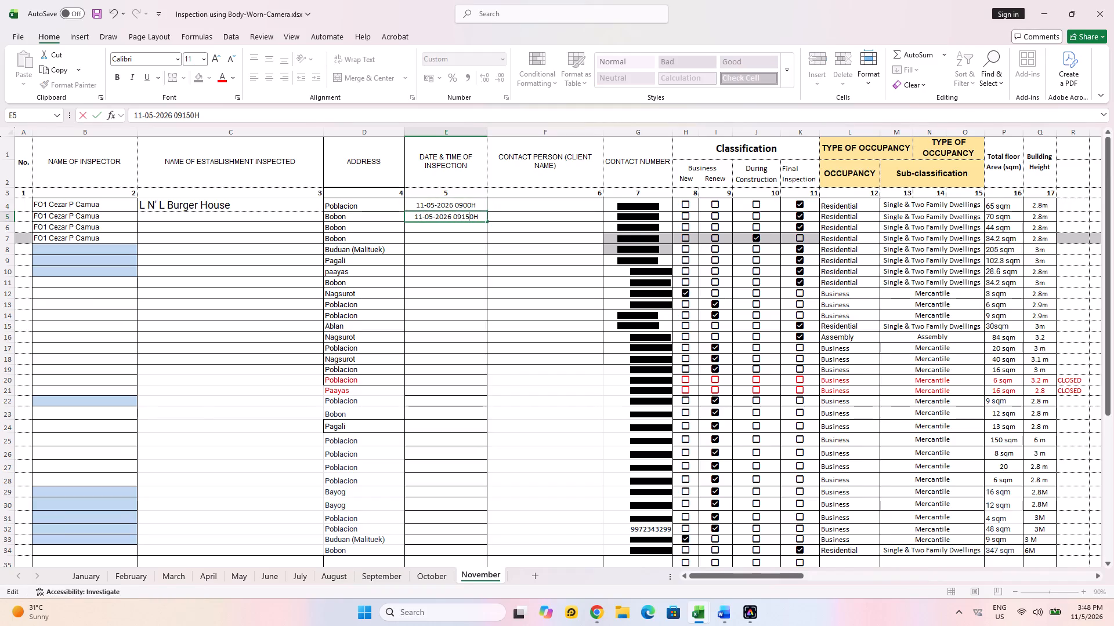
key(Right)
key(BackSpace)
click(509, 214)
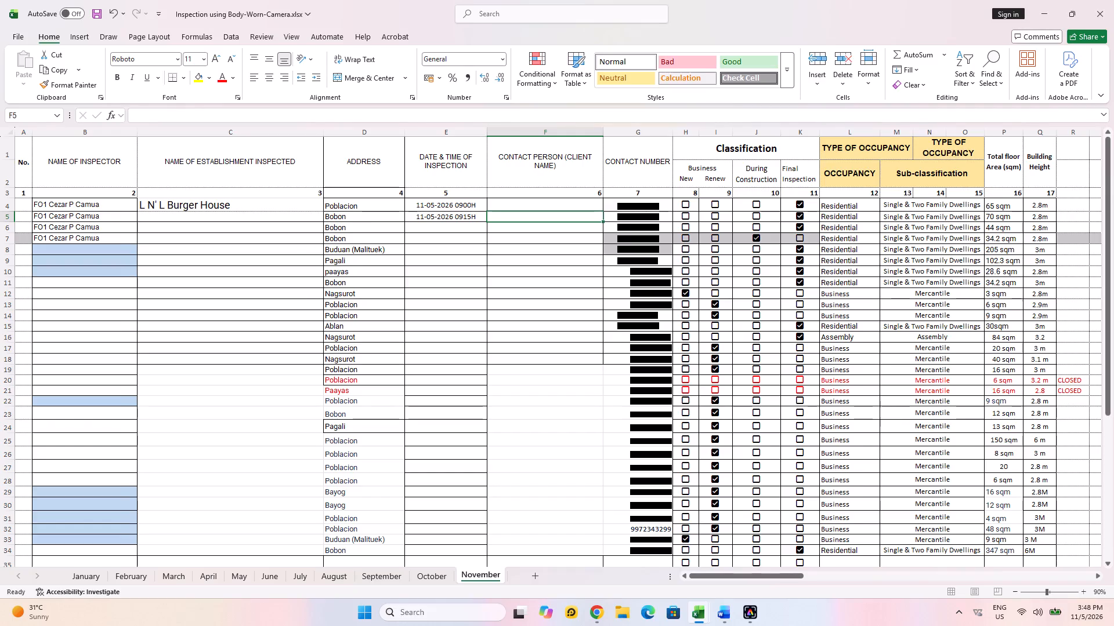
Copy the mobile number from L N' L Burger House's full application details in the browser into F4 of the November sheet.
click(458, 204)
key(alt+Tab)
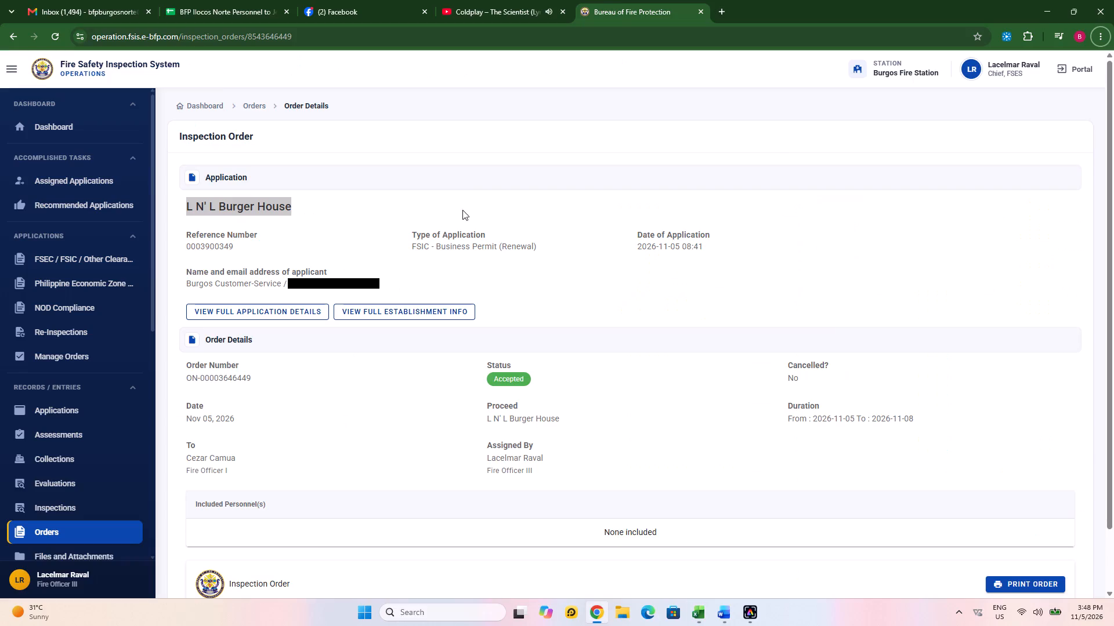
scroll(530, 373, down, 1)
click(273, 253)
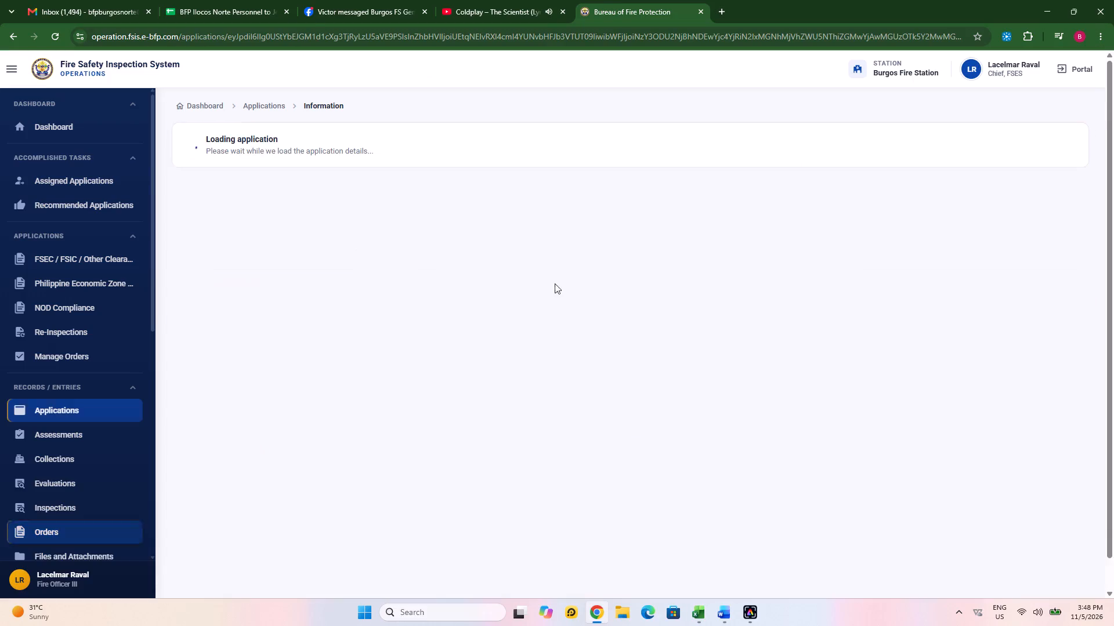
scroll(986, 344, down, 1)
scroll(981, 344, up, 1)
scroll(887, 327, down, 1)
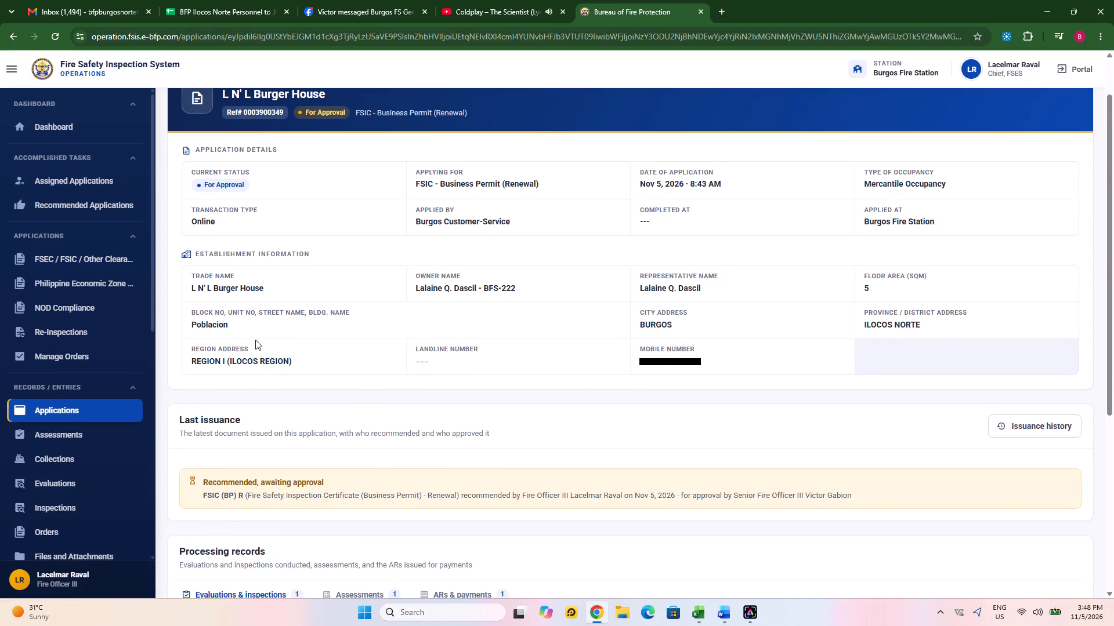
drag(656, 363, 746, 369)
key(ctrl+c)
key(alt+Tab)
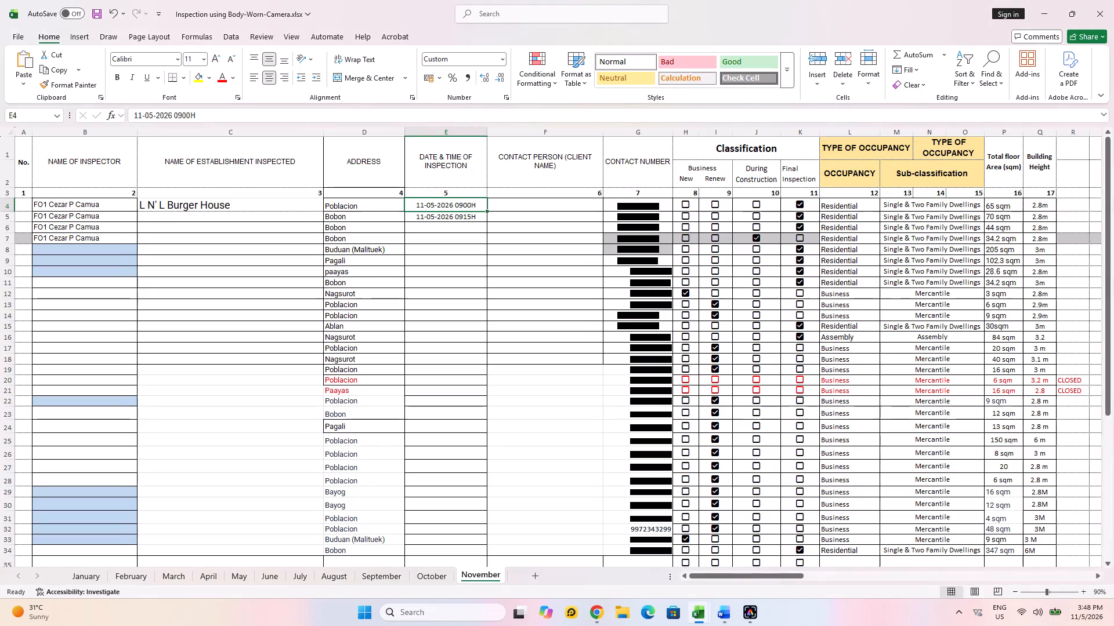
click(508, 207)
key(ctrl+v)
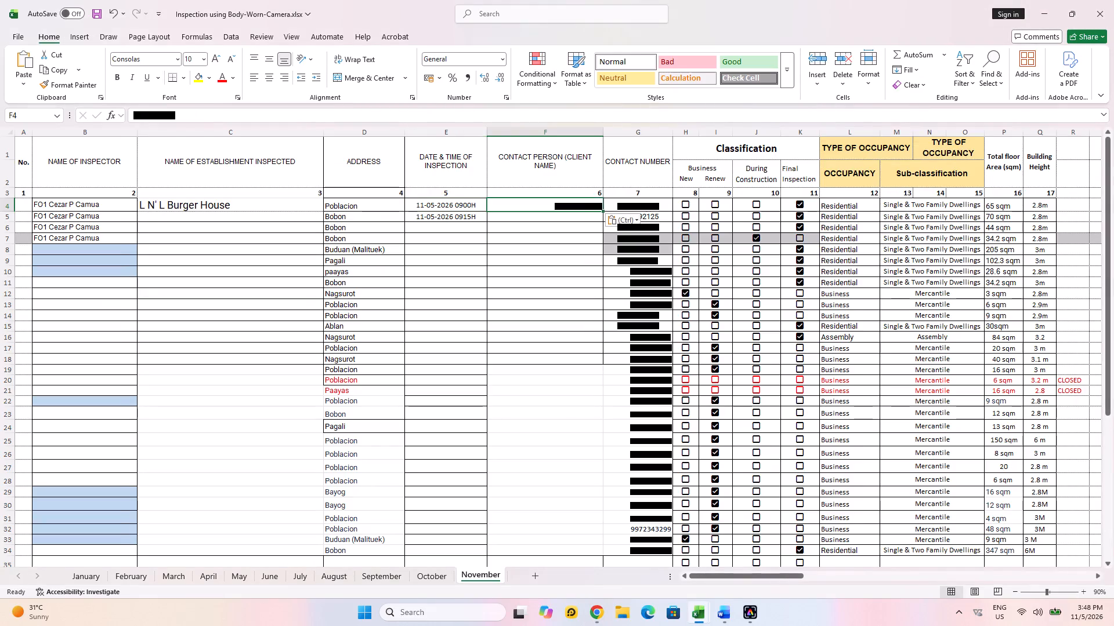
Undo the mobile number paste in F4 and paste the number into the contact number cell G4 instead.
key(ctrl+z)
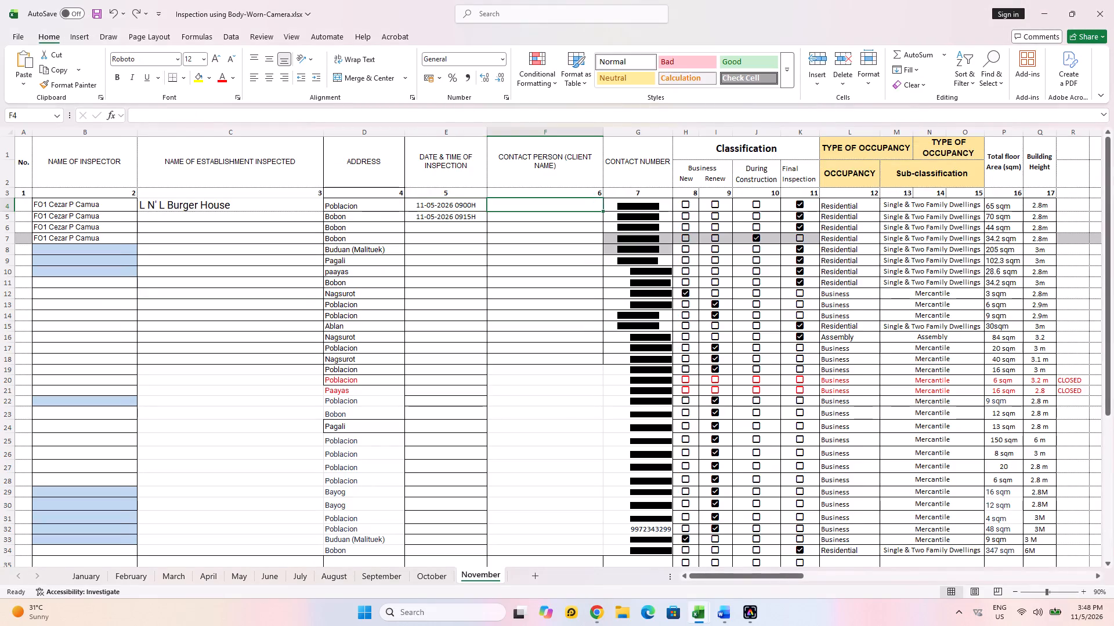
click(643, 202)
key(ctrl+v)
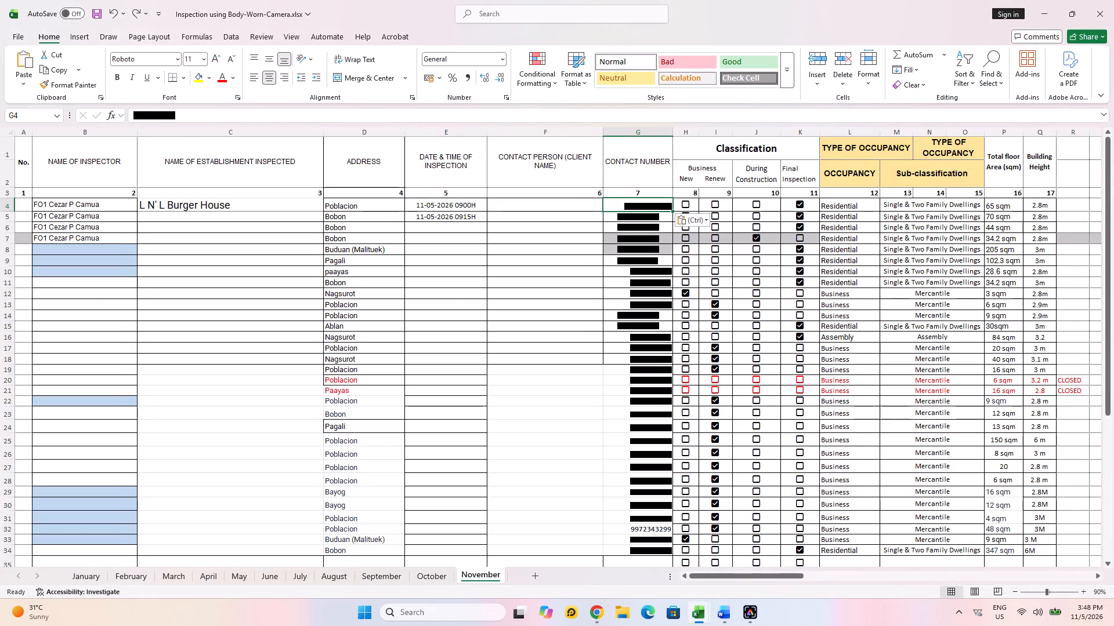
Copy the representative's name from L N' L Burger House's application details in the browser into contact person cell F4.
click(567, 205)
key(alt+Tab)
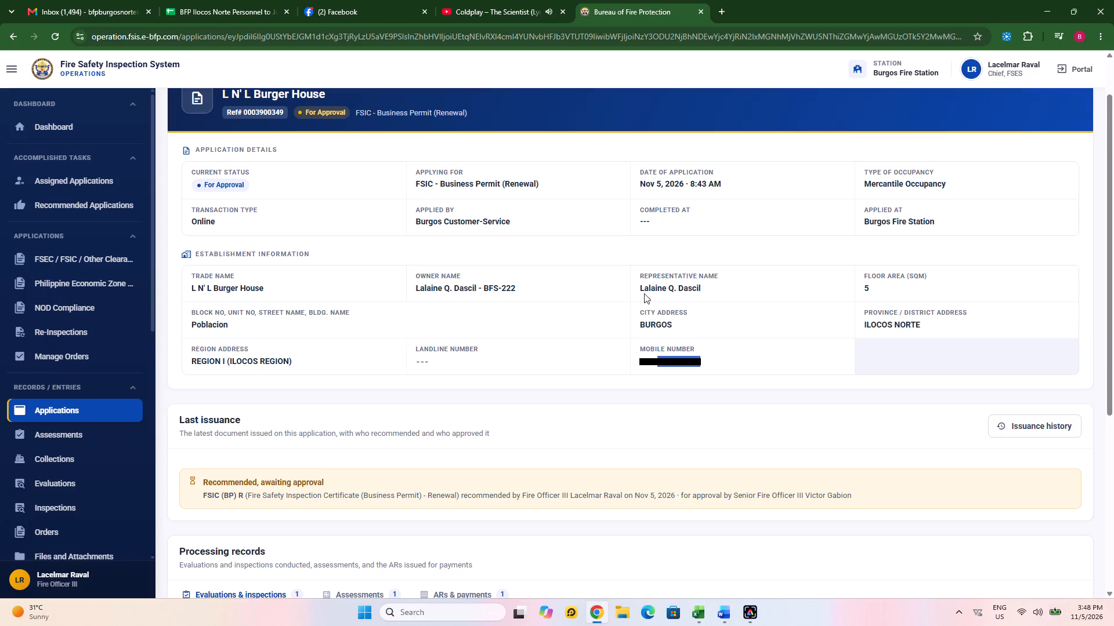
drag(642, 287, 707, 287)
key(ctrl+c)
key(alt+Tab)
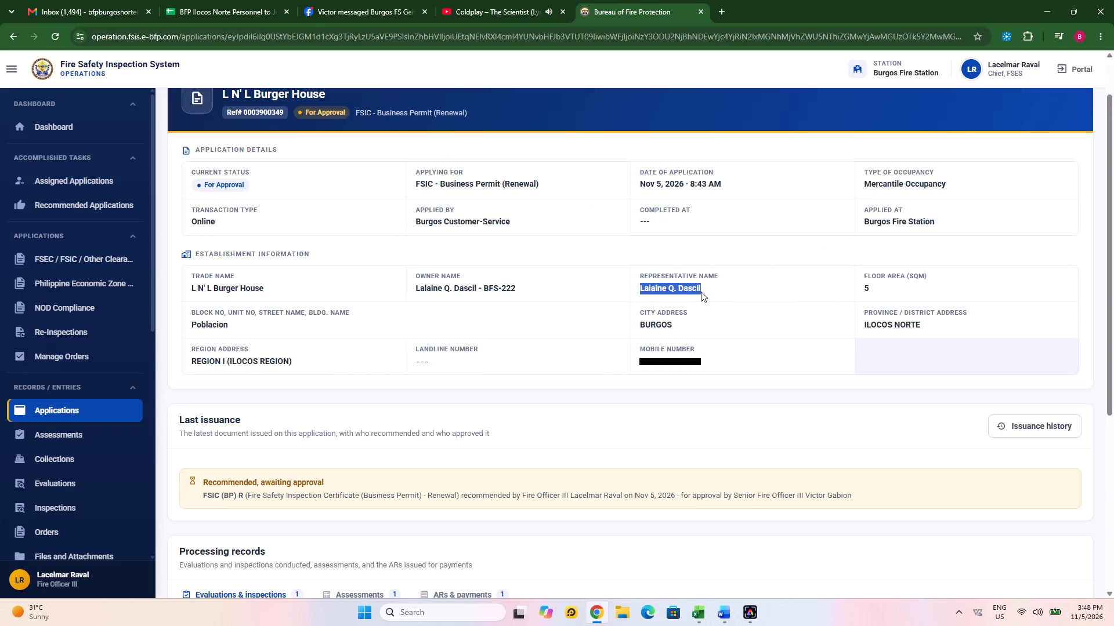
click(548, 210)
click(547, 207)
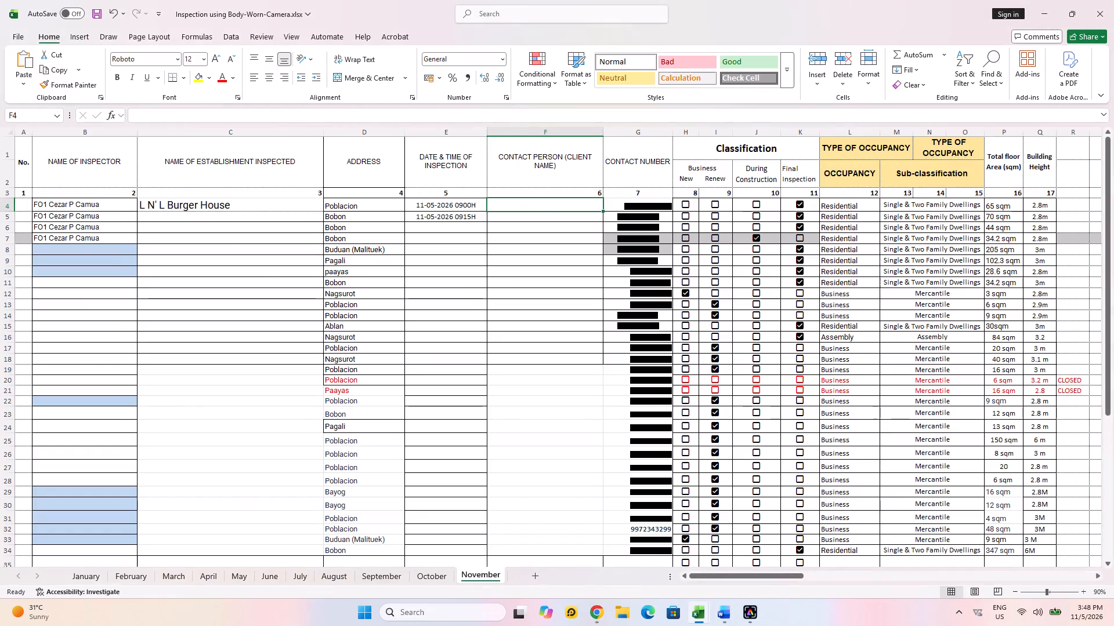
key(ctrl+v)
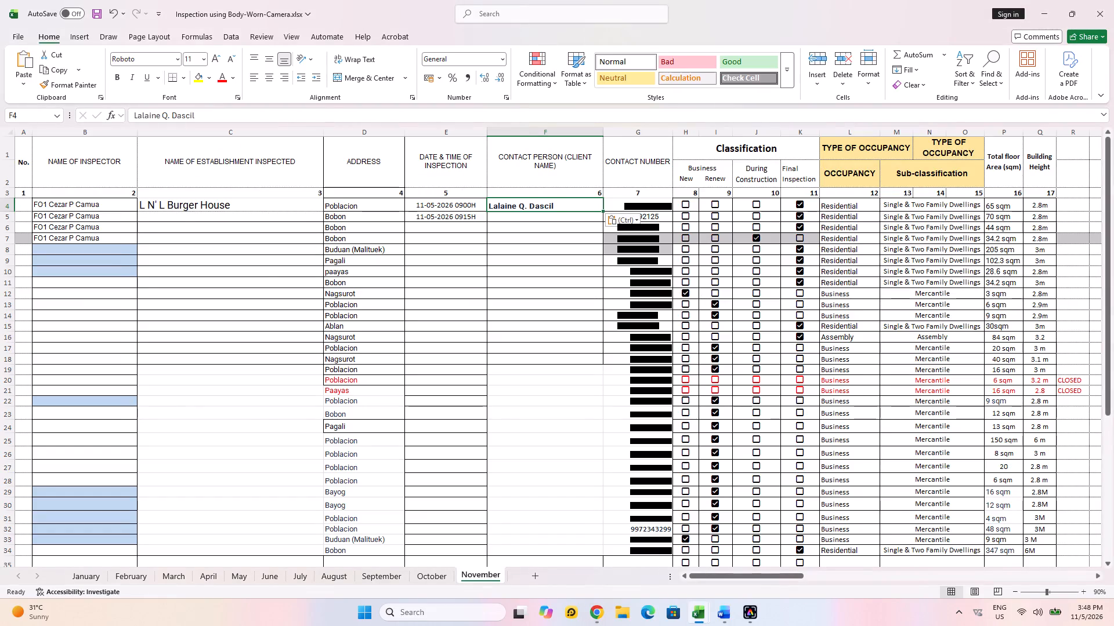
Reclassify the L N' L Burger House row by checking Business Renew and unchecking Final Inspection in row 4.
click(714, 203)
click(802, 206)
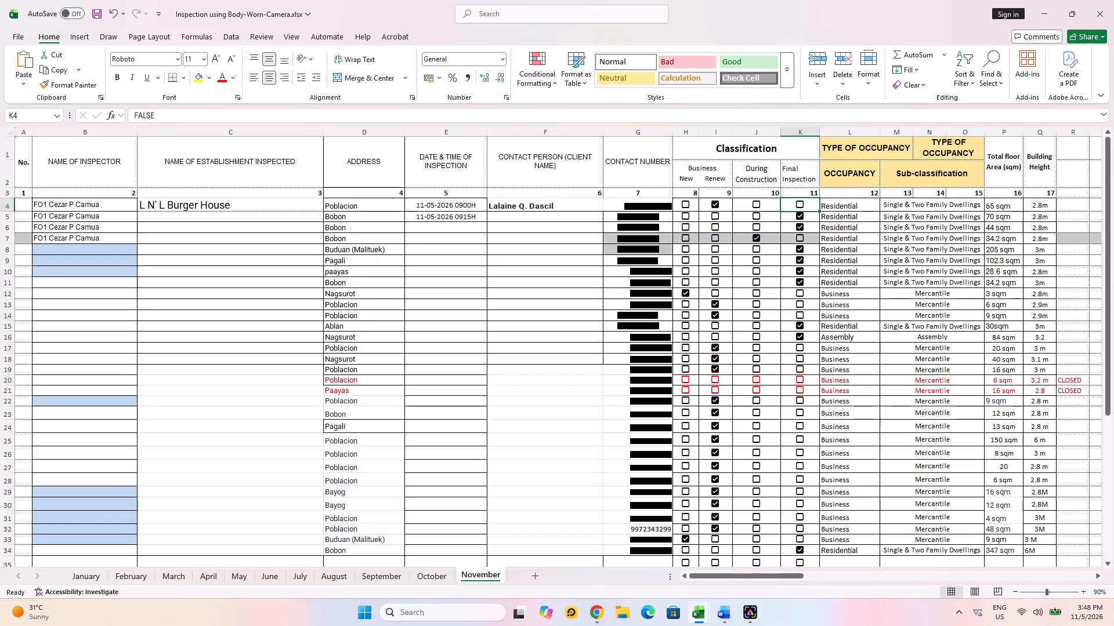
Copy the Business occupancy, Mercantile sub-classification and floor area cells from row 18 into L4:P4.
drag(837, 362, 1021, 363)
key(ctrl+c)
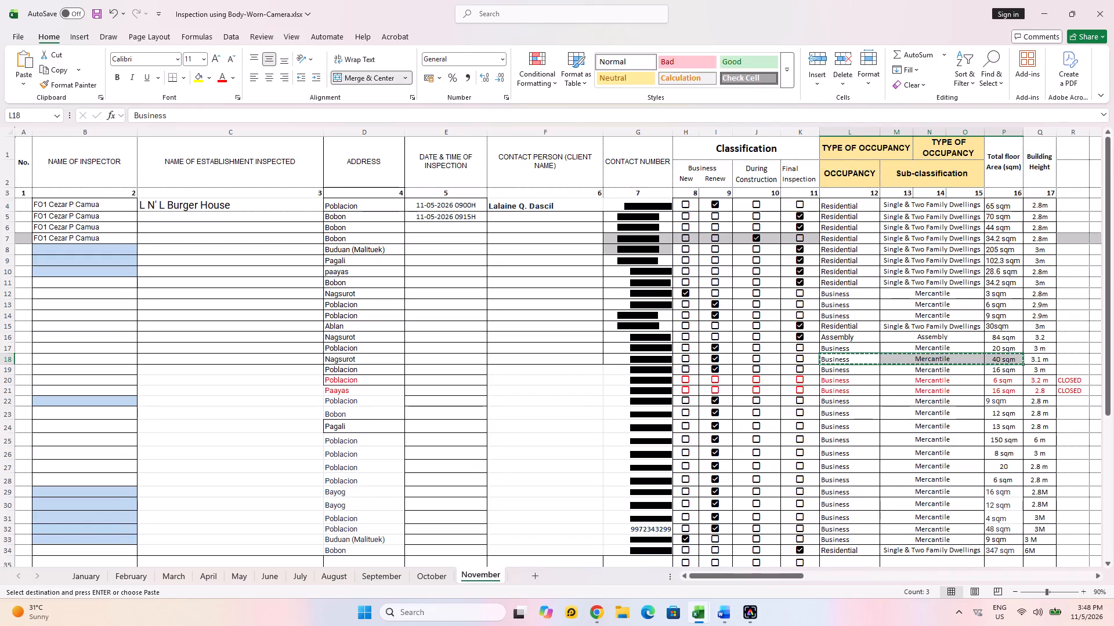
drag(848, 206, 995, 205)
key(ctrl+v)
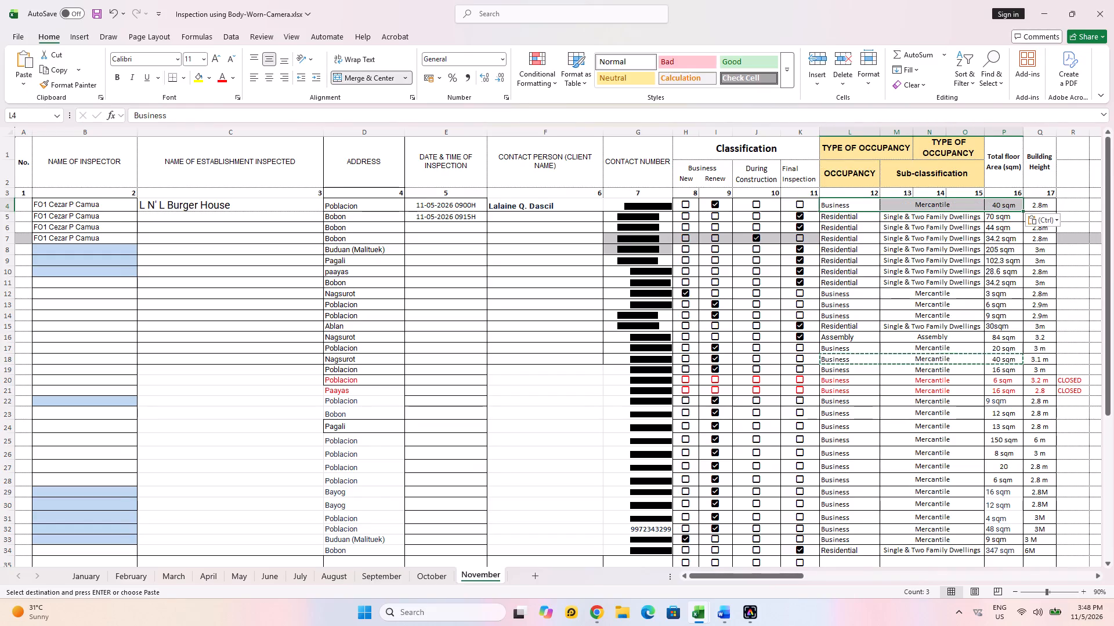
Check L N' L Burger House's floor area in the browser and set the total floor area in P4 to 5 sqm.
key(alt+Tab)
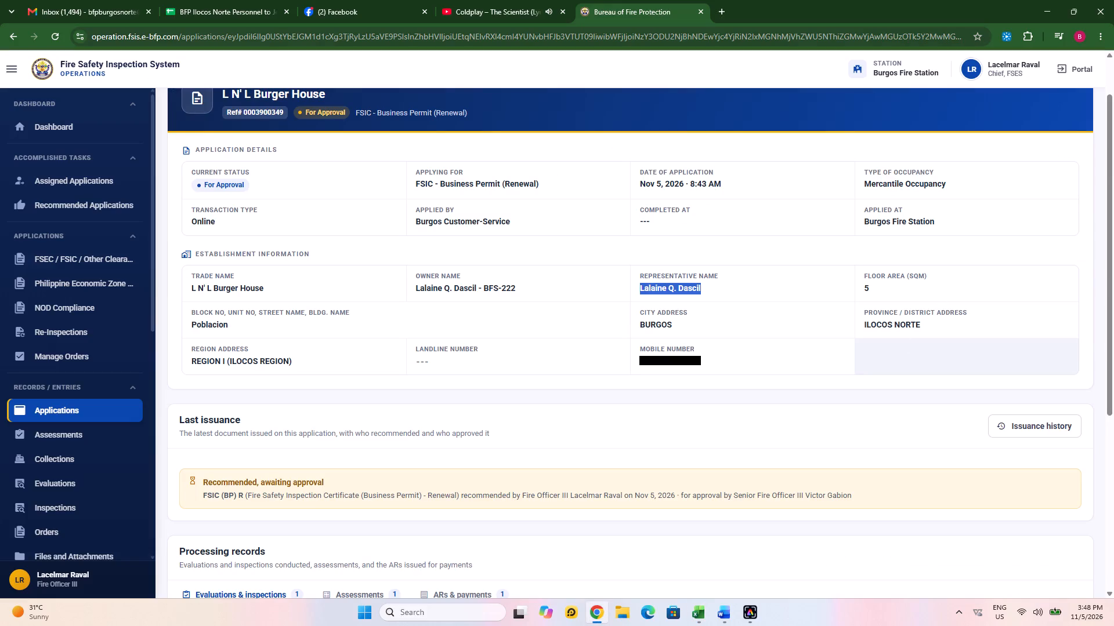
key(alt+Tab)
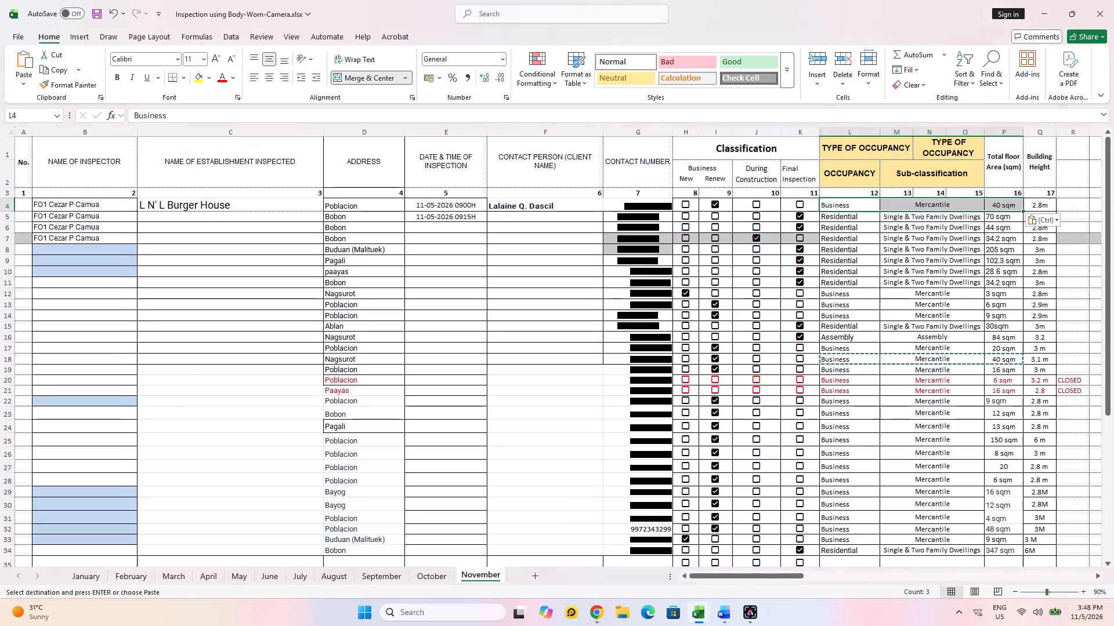
double_click(1000, 205)
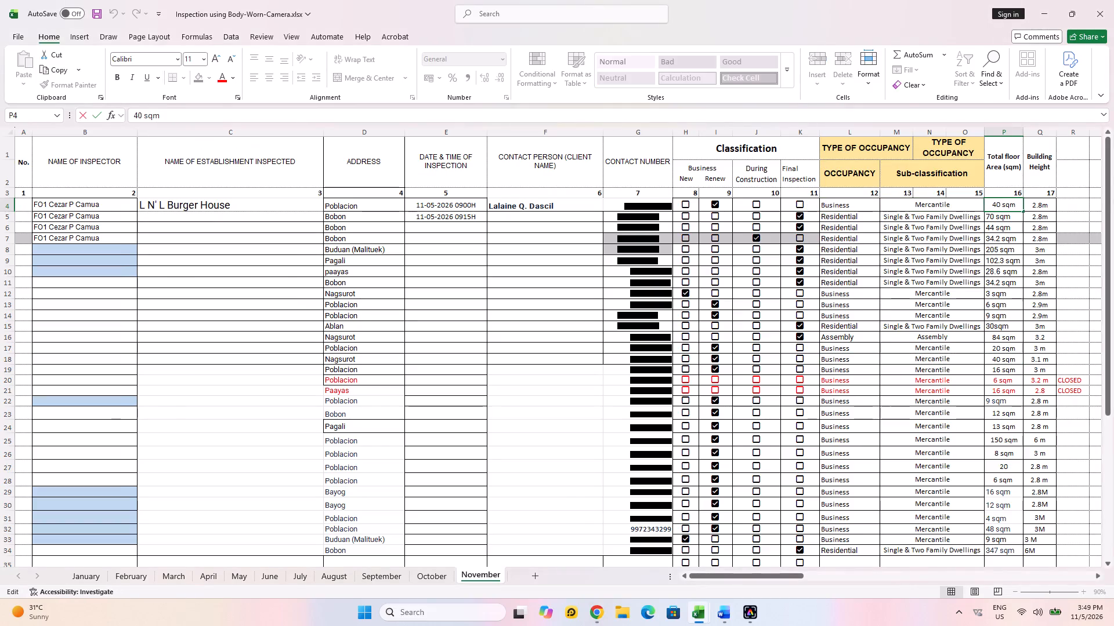
key(BackSpace)
key(BackSpace)
key(5)
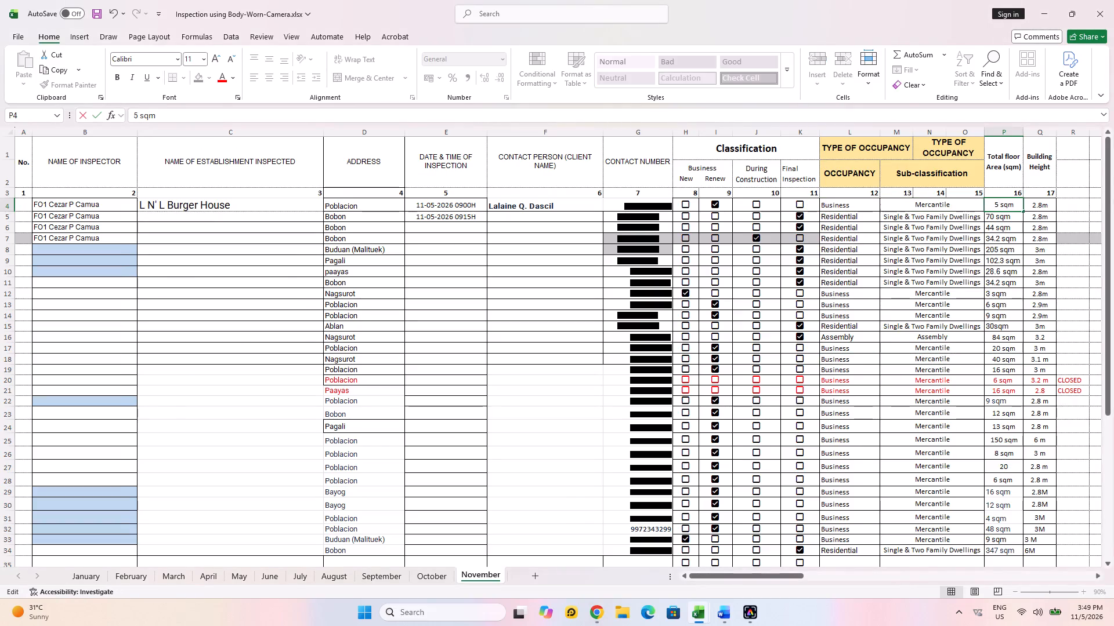
click(1063, 239)
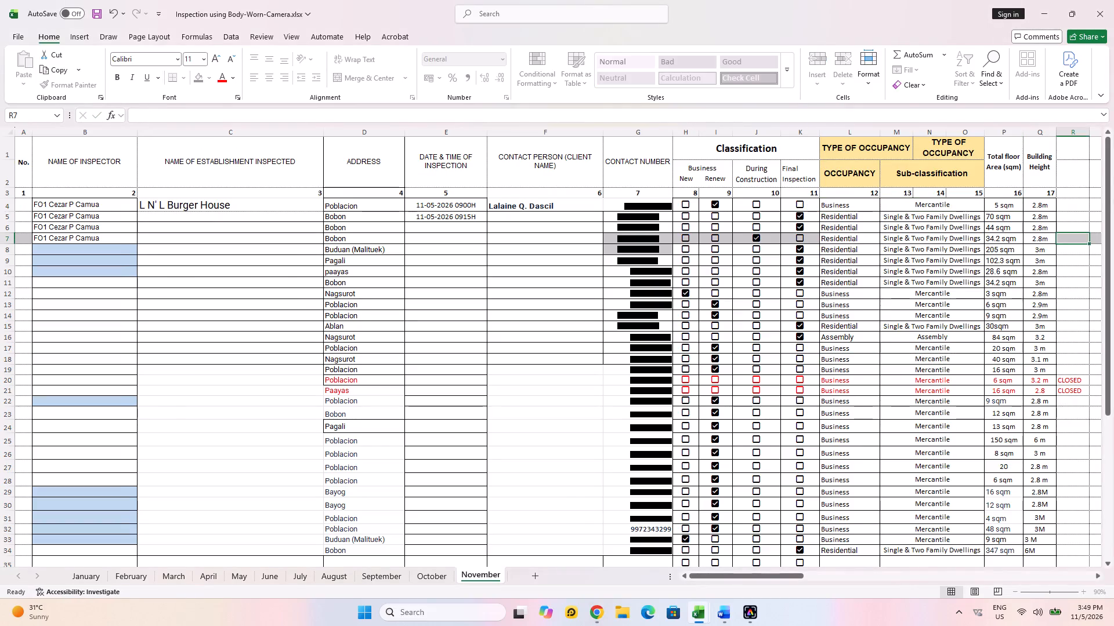
Open the LJ'S EATERY inspection order from the Orders list in the browser and copy the establishment name into C5.
key(alt+Tab)
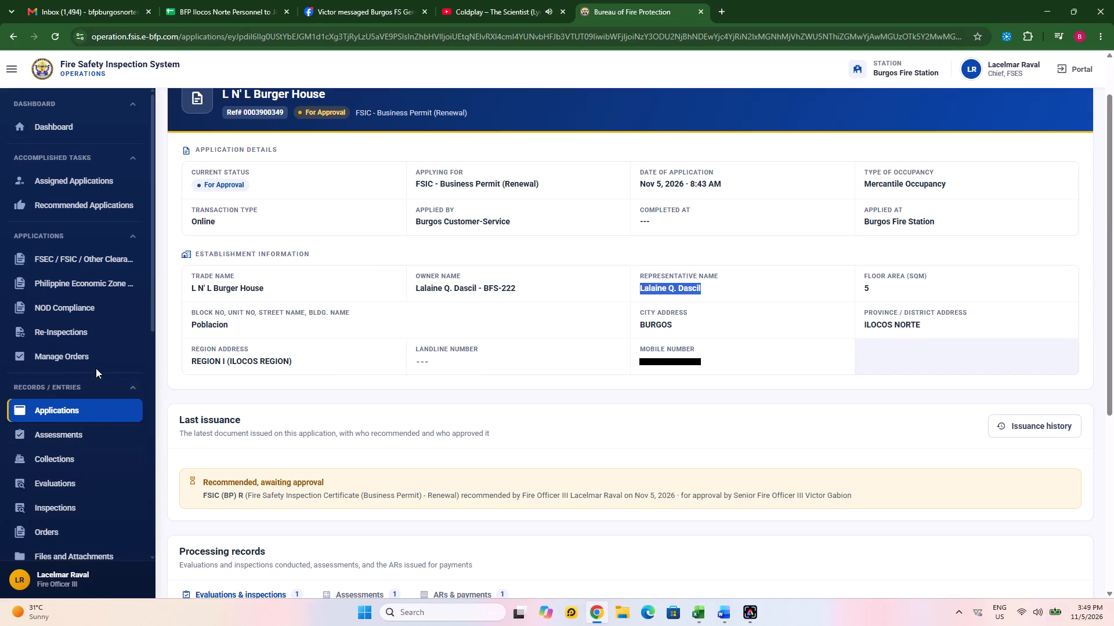
click(68, 529)
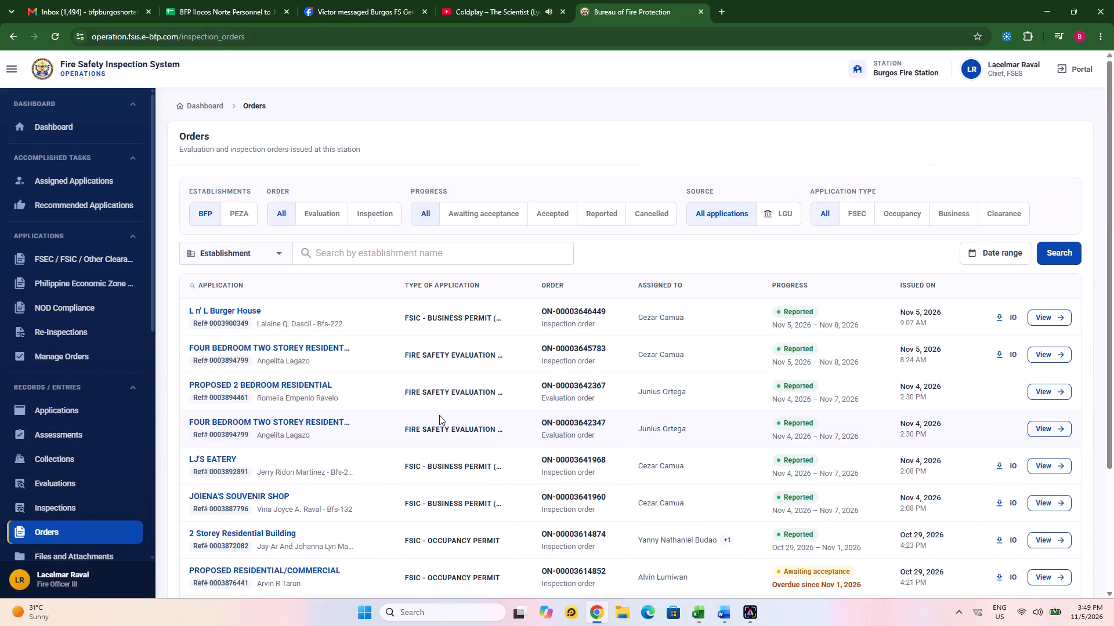
click(1046, 465)
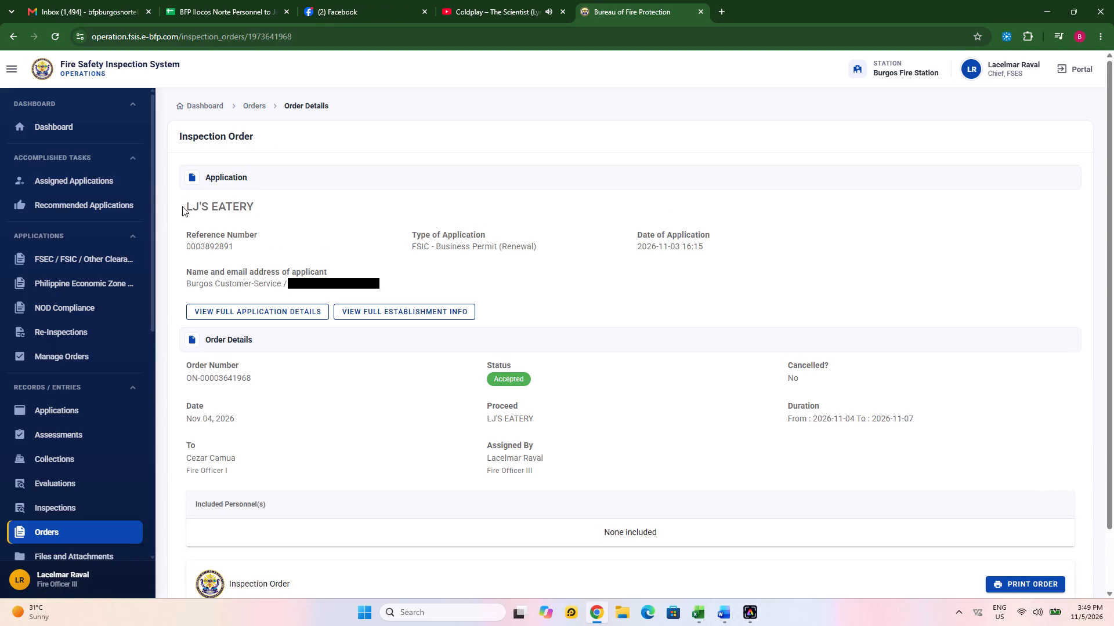
drag(185, 206, 272, 213)
key(ctrl+c)
key(alt+Tab)
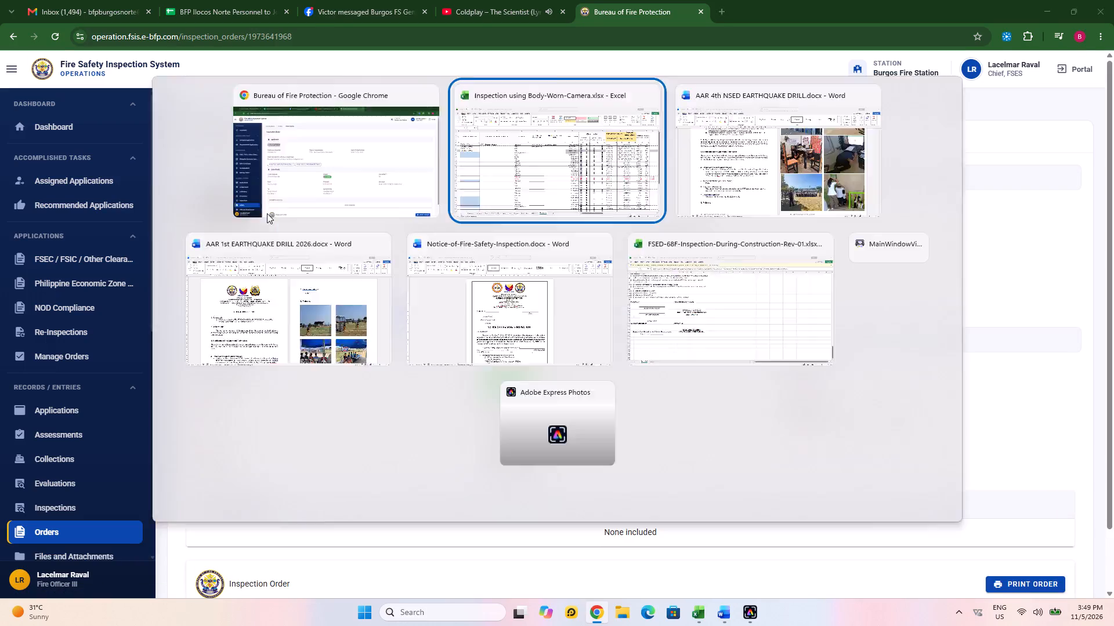
click(200, 219)
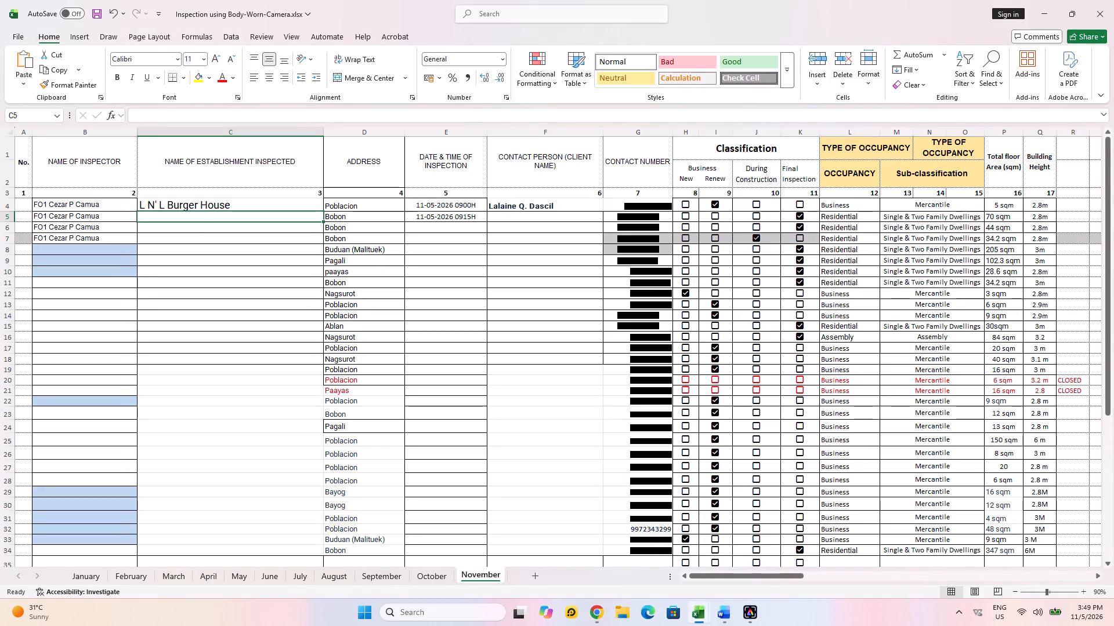
key(ctrl+v)
ctrl+click(200, 219)
Return to the LJ'S EATERY inspection order in the browser and open its full application details.
key(alt+Tab)
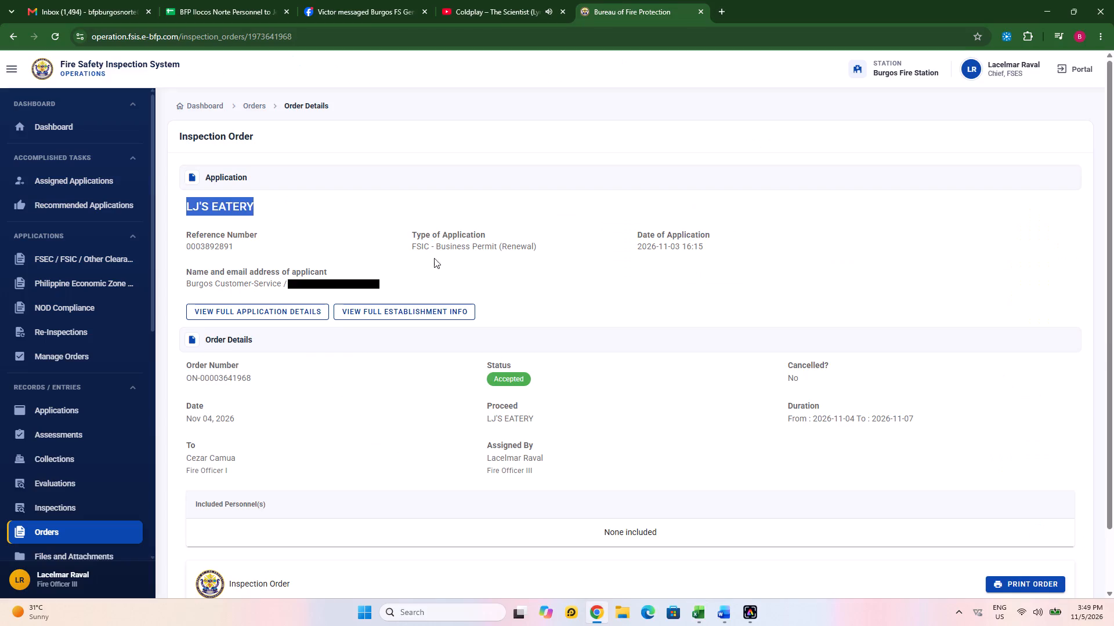
scroll(523, 391, up, 1)
scroll(523, 391, down, 2)
scroll(524, 391, up, 1)
scroll(524, 391, down, 3)
scroll(525, 393, up, 1)
scroll(525, 393, down, 1)
scroll(525, 393, up, 1)
scroll(525, 393, down, 1)
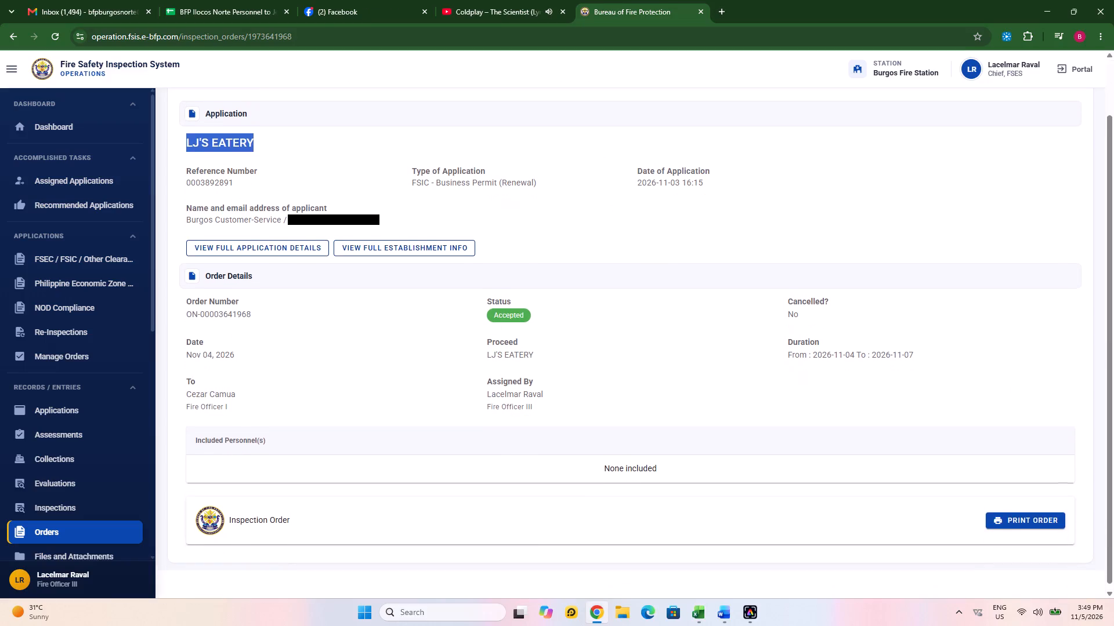
click(313, 245)
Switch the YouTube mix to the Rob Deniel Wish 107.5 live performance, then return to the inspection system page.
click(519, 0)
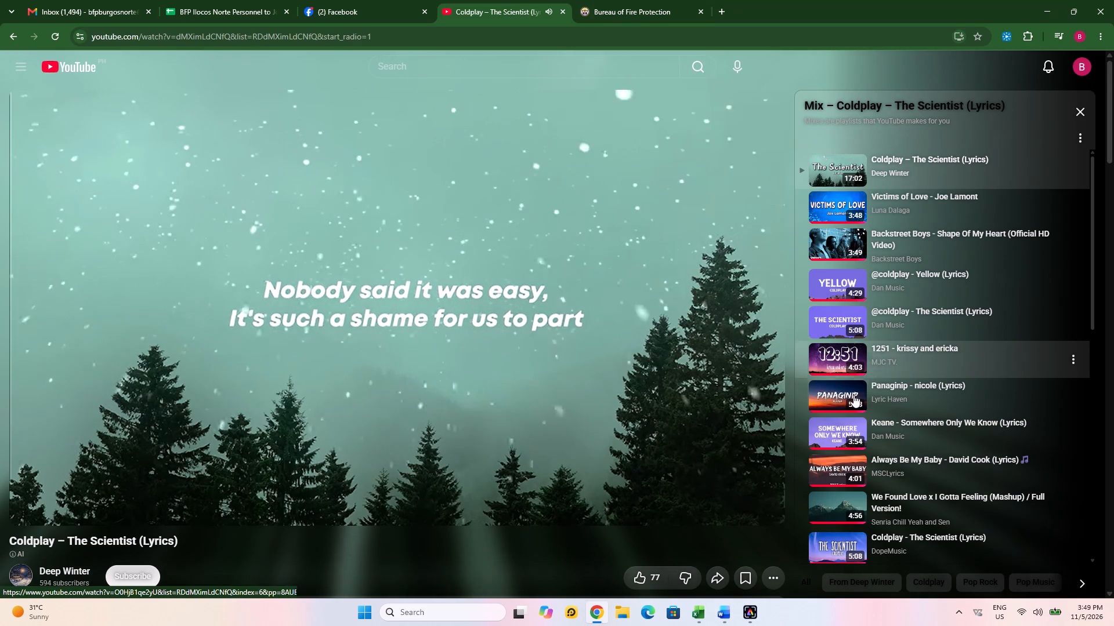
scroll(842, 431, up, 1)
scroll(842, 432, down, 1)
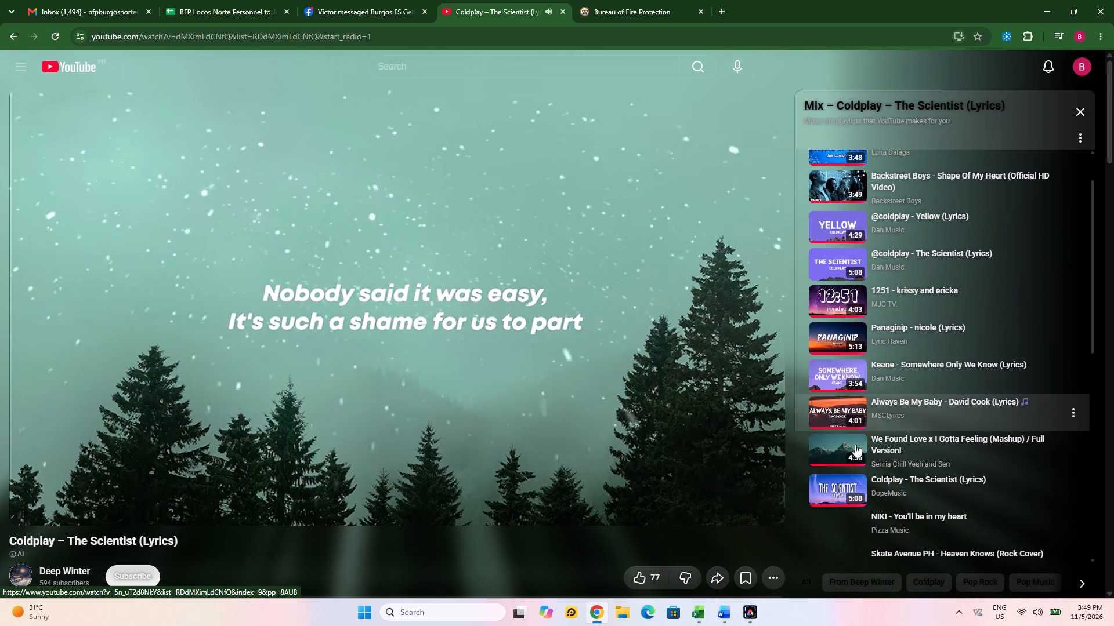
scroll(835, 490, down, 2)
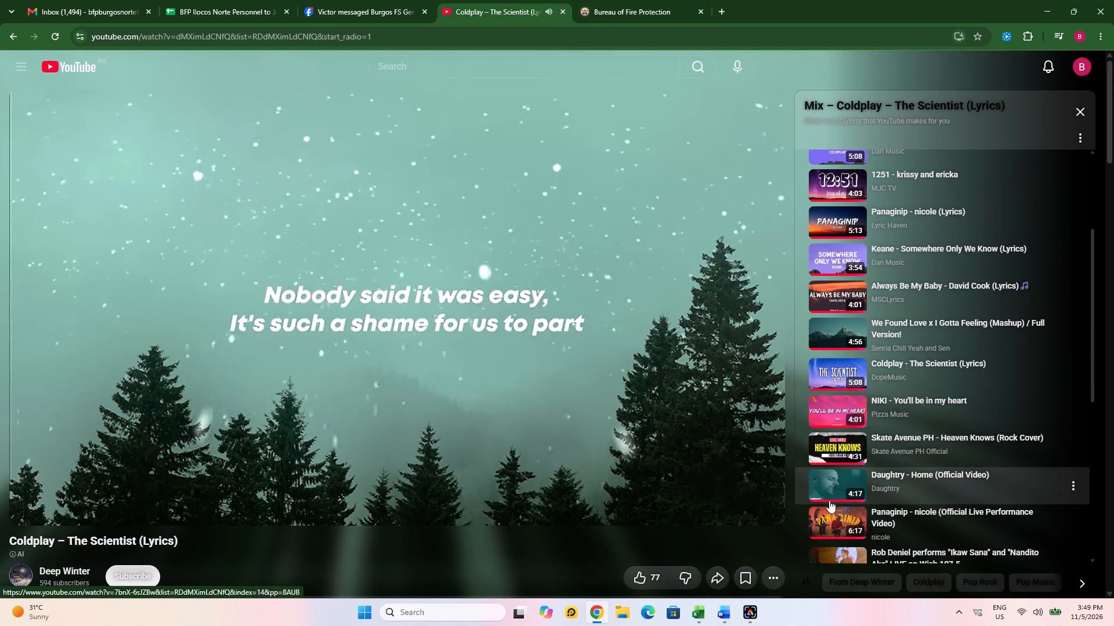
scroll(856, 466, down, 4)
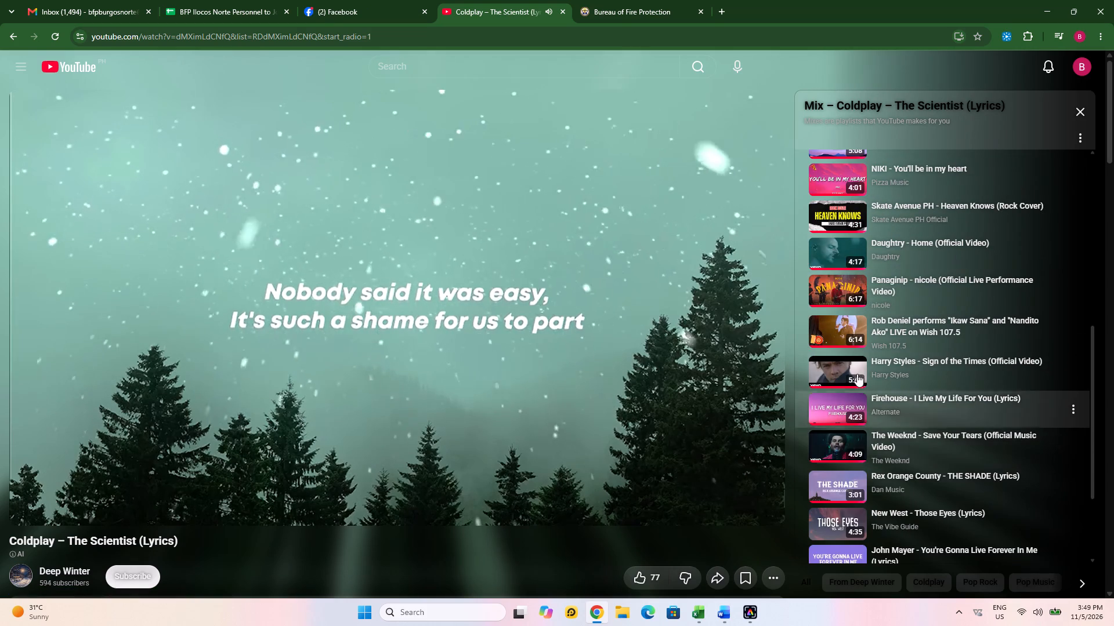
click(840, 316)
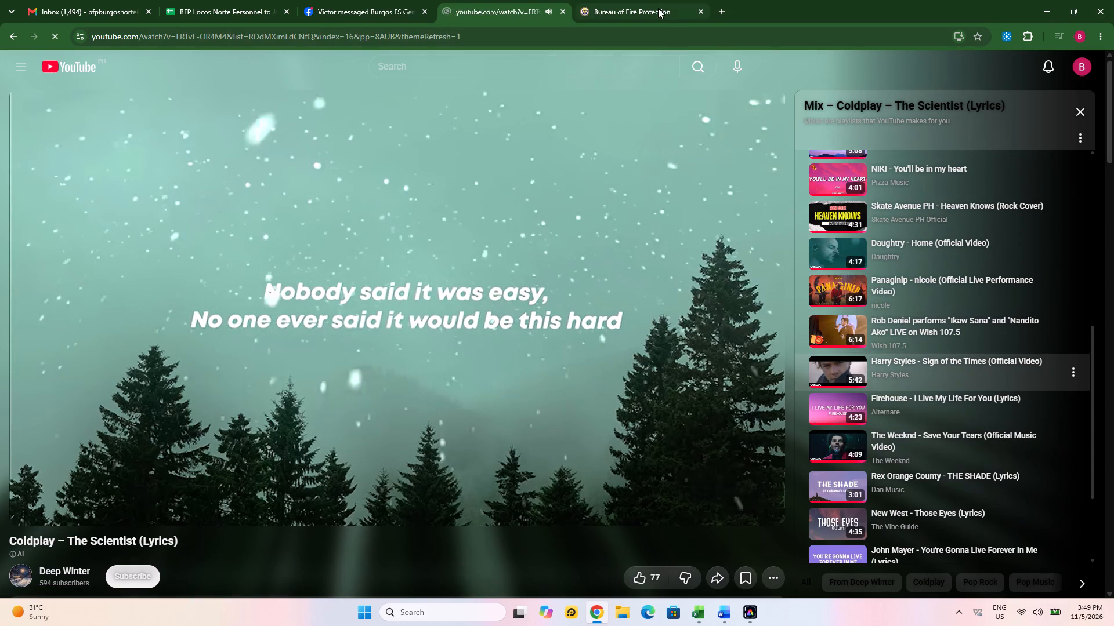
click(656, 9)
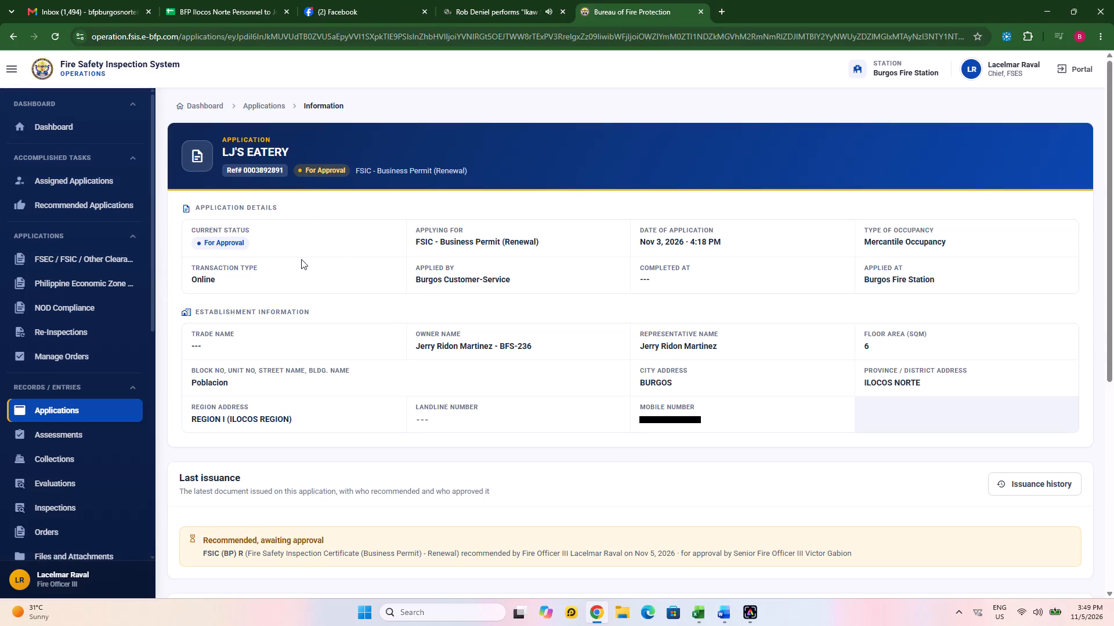
Copy the mobile number from LJ'S EATERY's application details into contact number cell G5 of the November sheet.
scroll(360, 445, down, 3)
scroll(557, 408, up, 5)
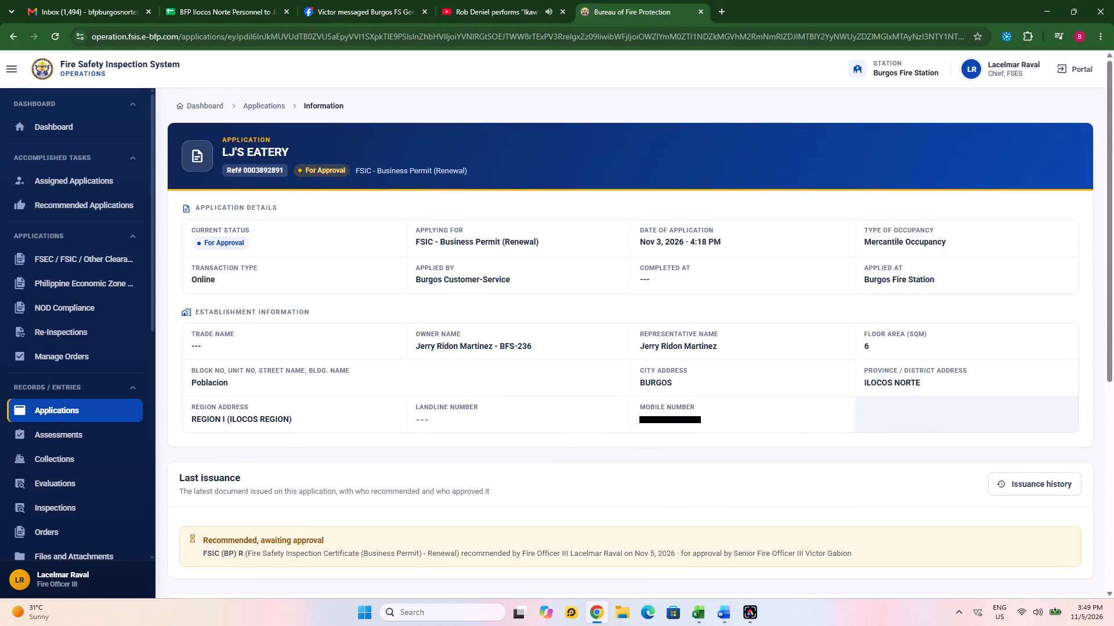
drag(659, 419, 783, 427)
key(ctrl+c)
key(alt+Tab)
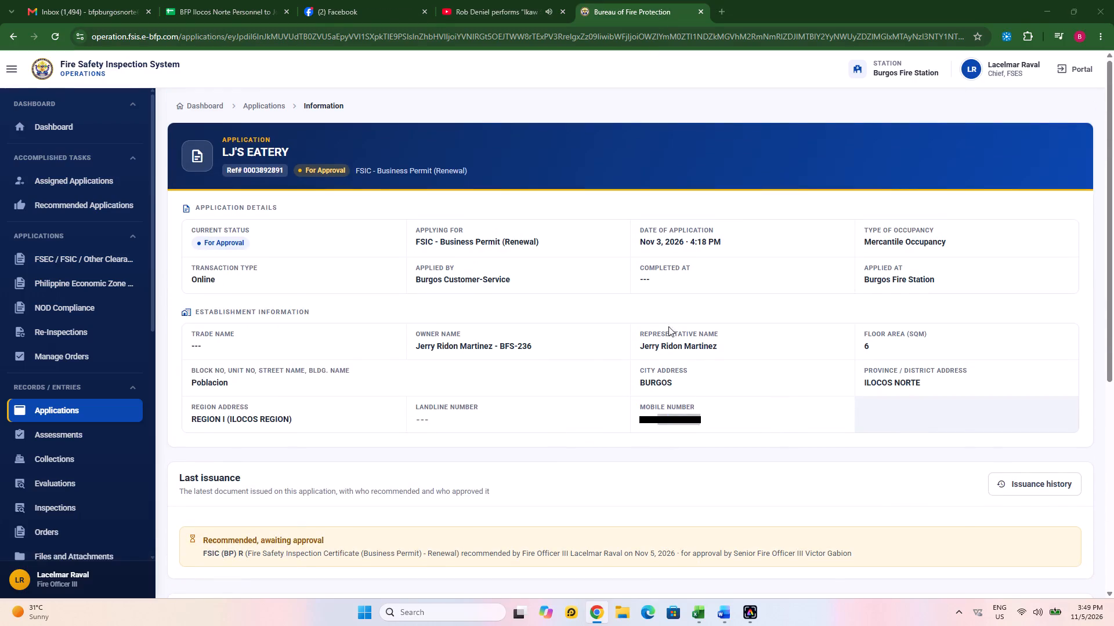
click(636, 219)
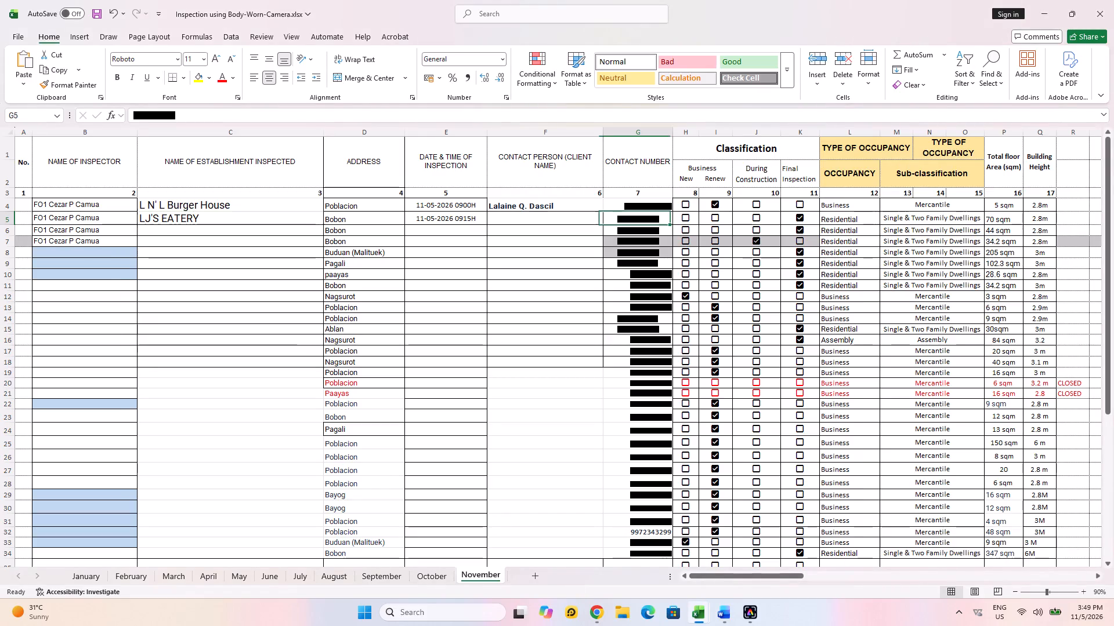
key(ctrl+v)
Copy the representative's name from LJ'S EATERY's application details in the browser into contact person cell F5.
key(alt+Tab)
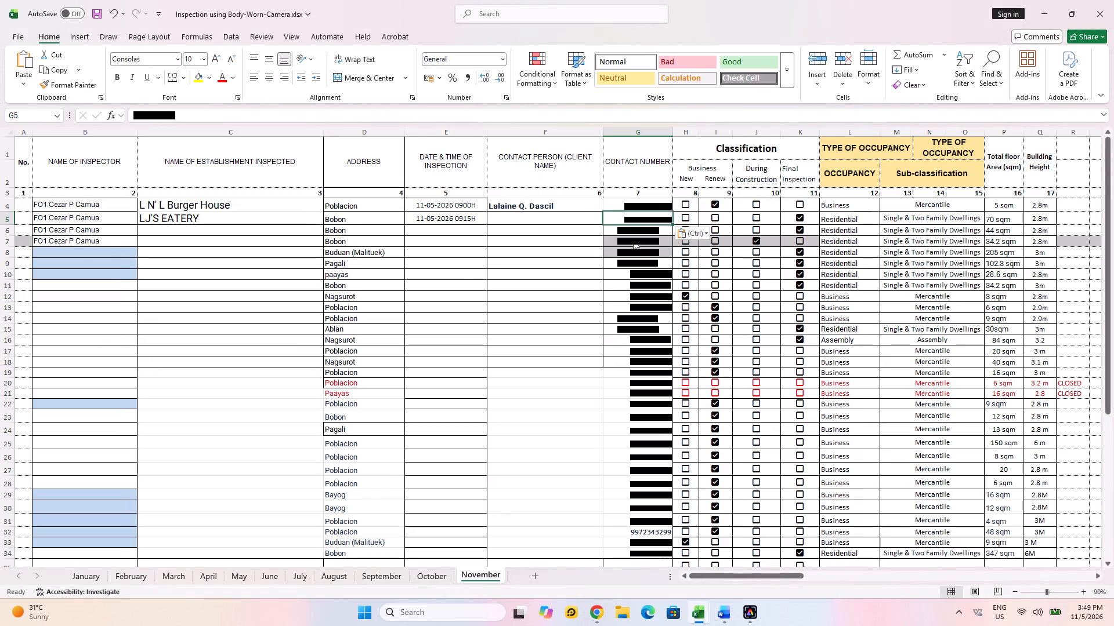
drag(641, 346, 700, 350)
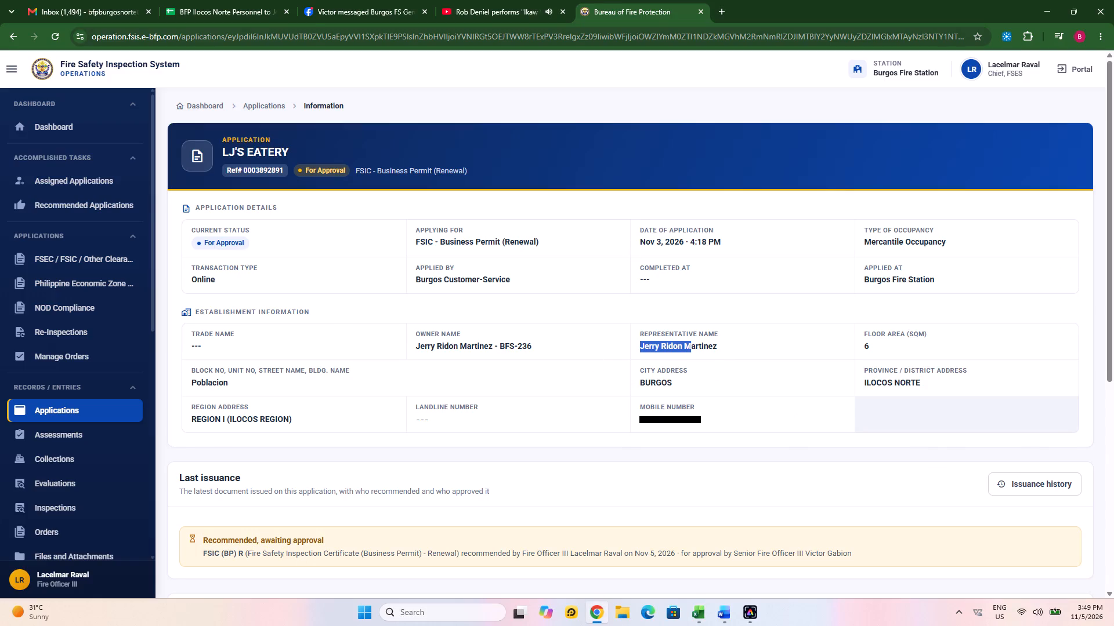
drag(700, 350, 731, 351)
key(ctrl+c)
key(alt+Tab)
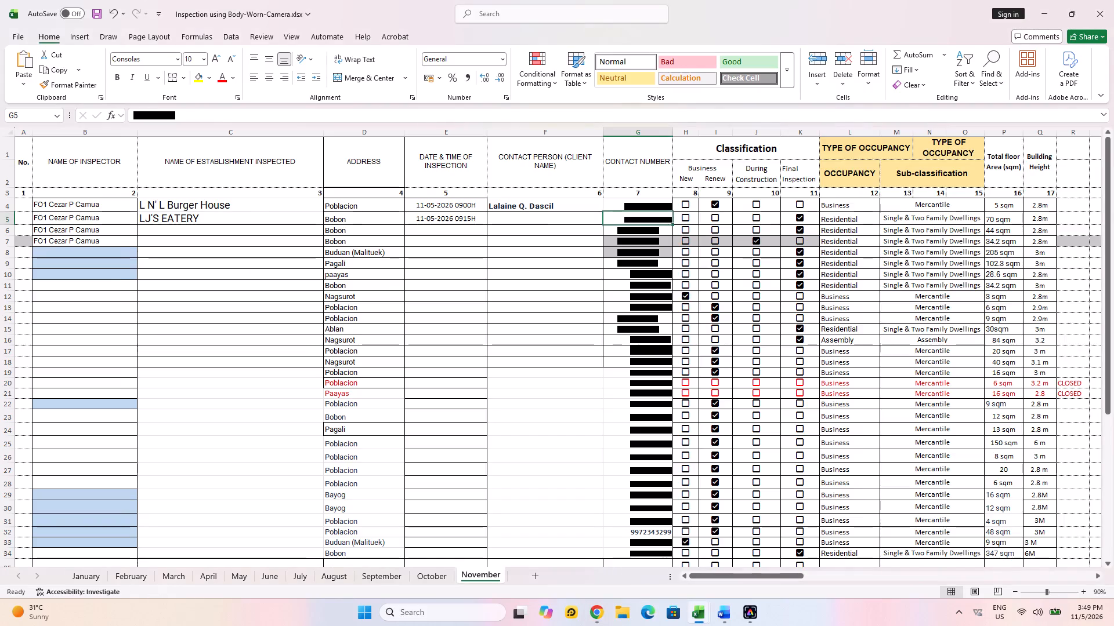
click(536, 214)
key(ctrl+v)
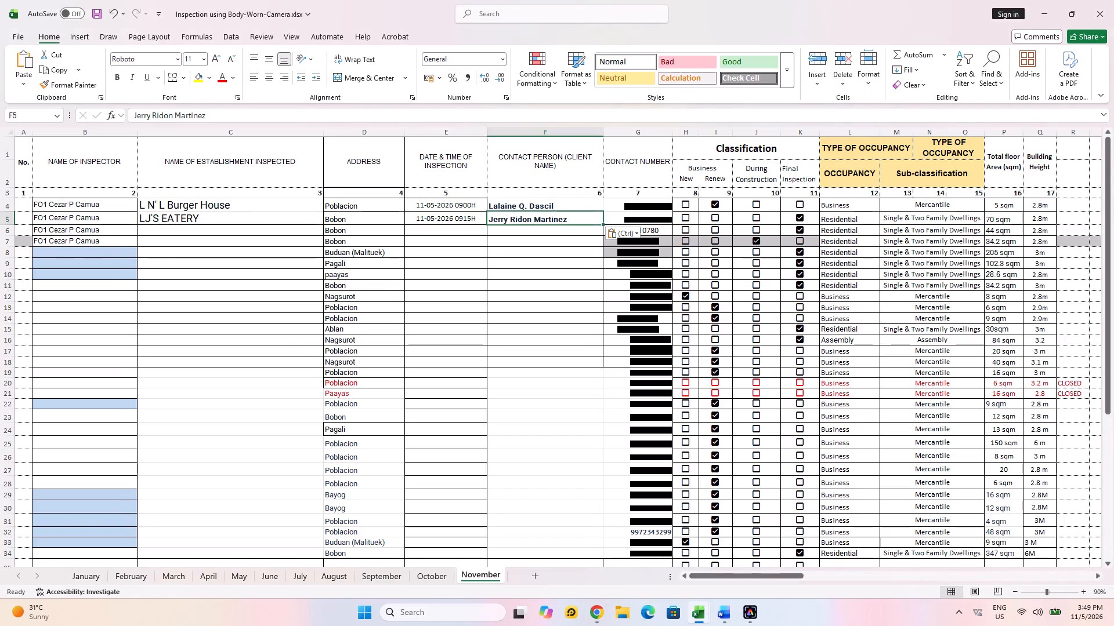
Change LJ'S EATERY's classification in row 5 of the November sheet to Business Renew, clearing the Final Inspection checkbox.
click(713, 218)
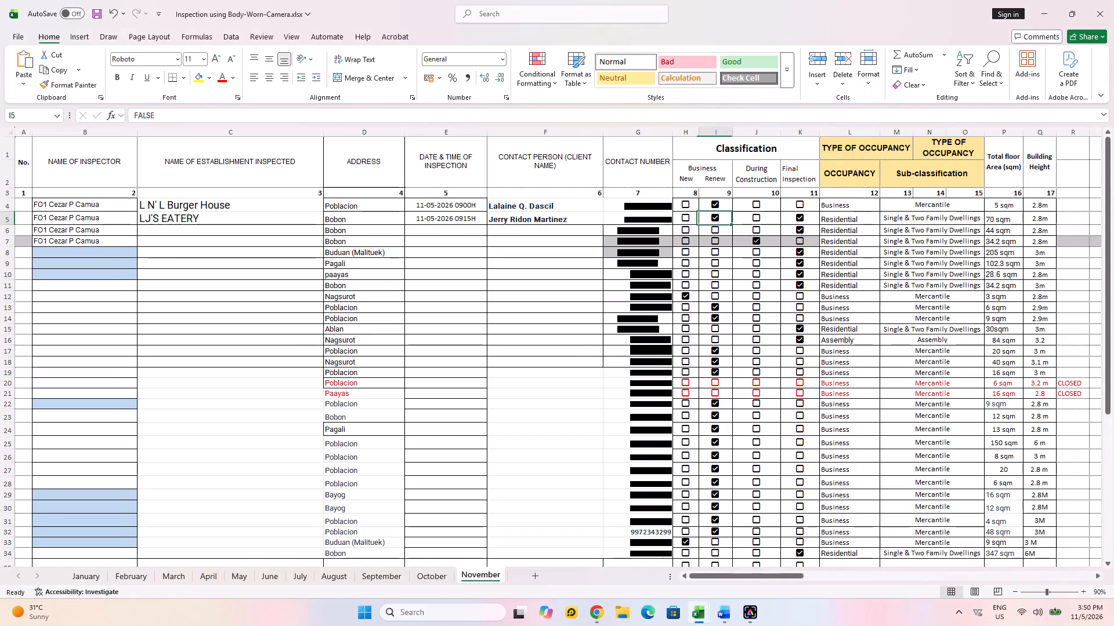
click(799, 218)
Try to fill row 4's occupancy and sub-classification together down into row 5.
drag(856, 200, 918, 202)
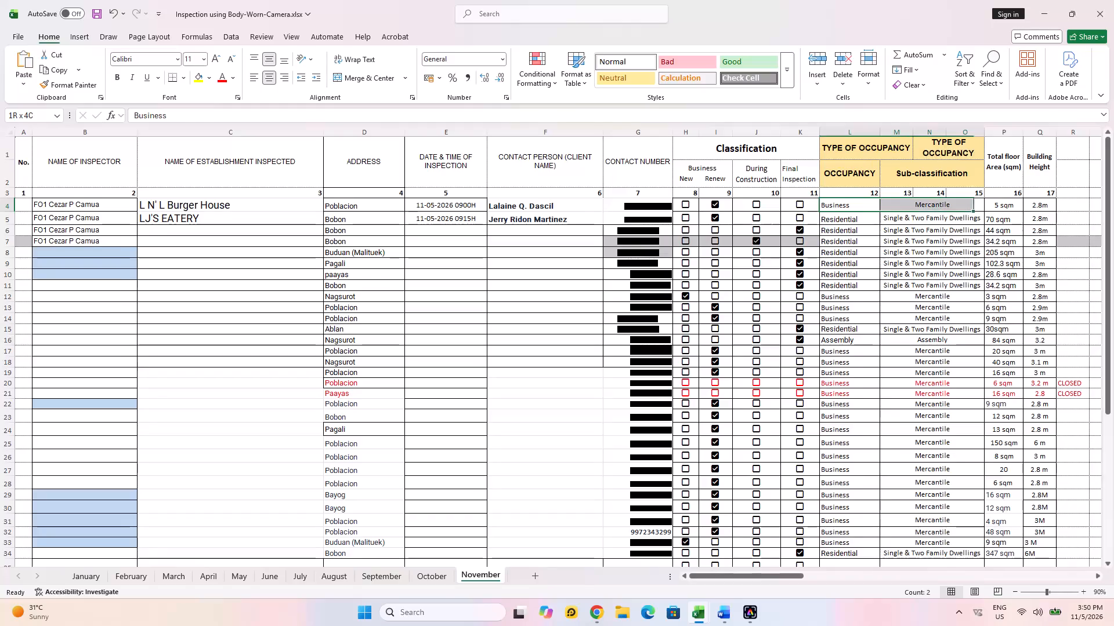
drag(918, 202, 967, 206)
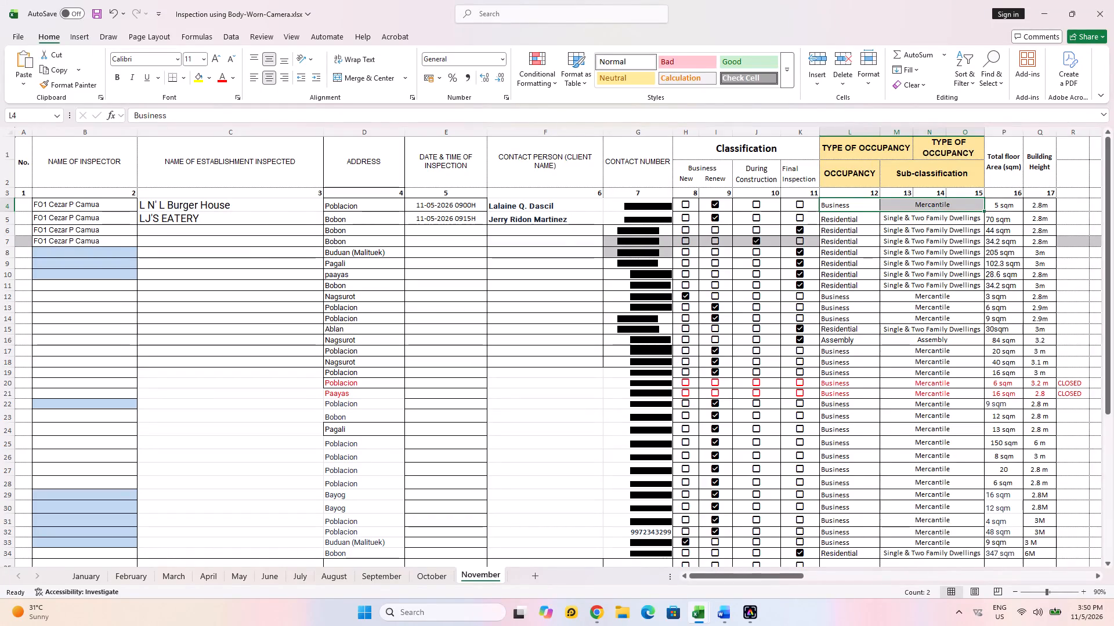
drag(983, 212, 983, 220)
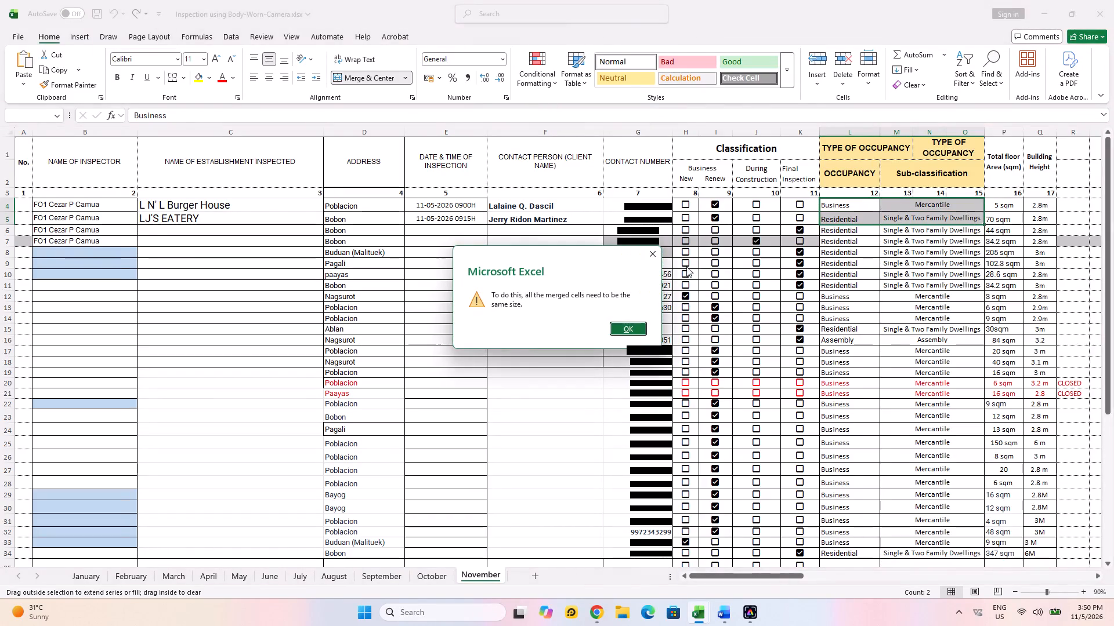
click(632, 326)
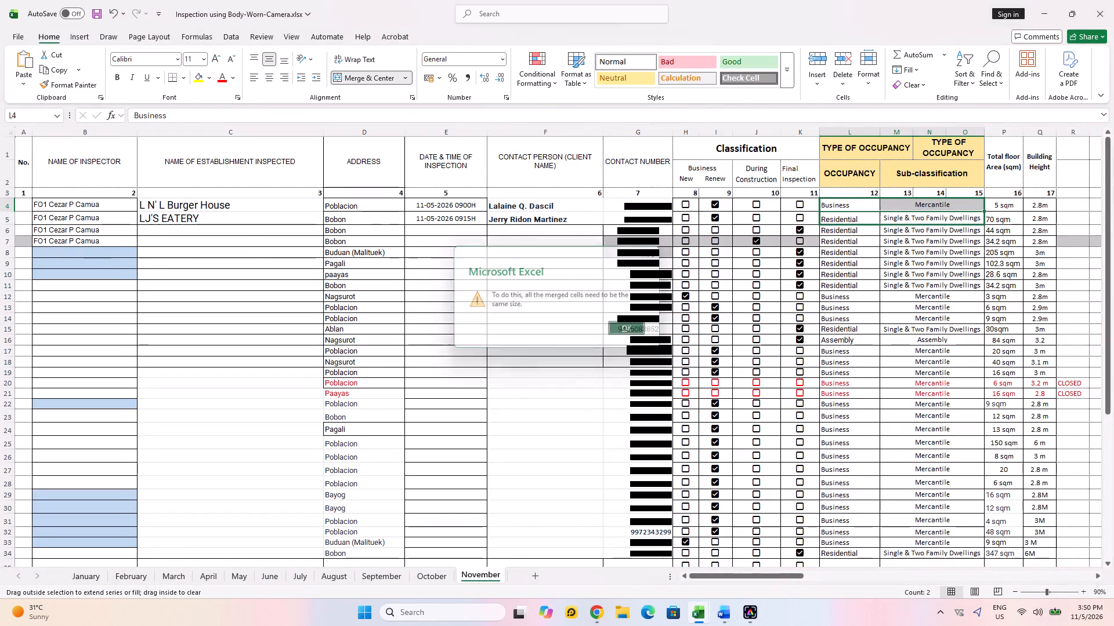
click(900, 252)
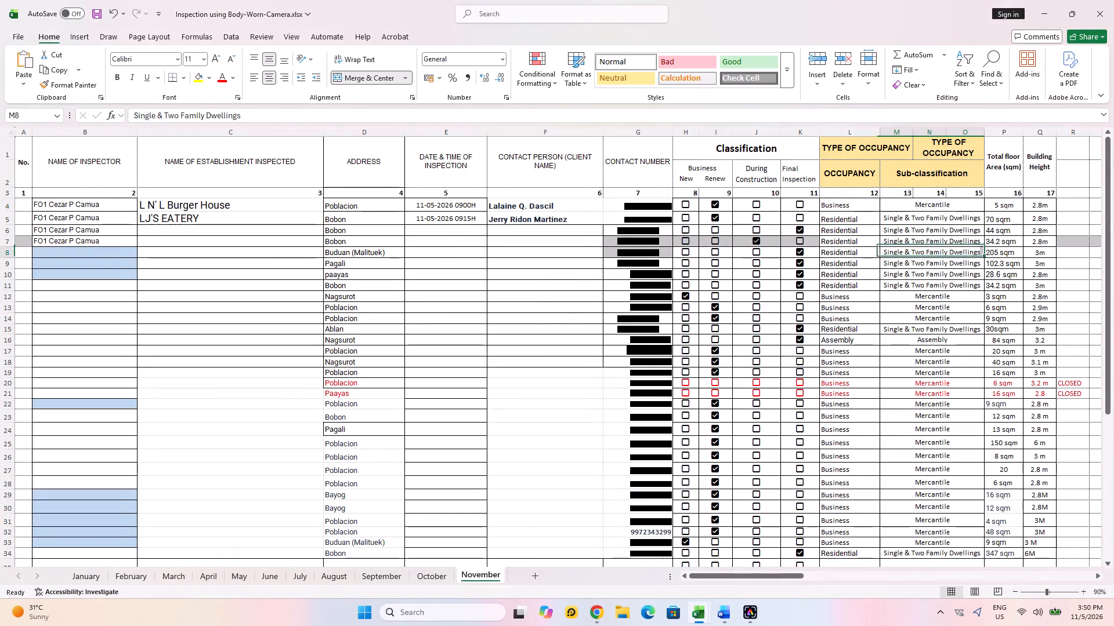
Fill the Business occupancy and the Mercantile sub-classification from row 4 down into LJ'S EATERY's row 5, one column at a time.
click(862, 206)
key(ctrl+c)
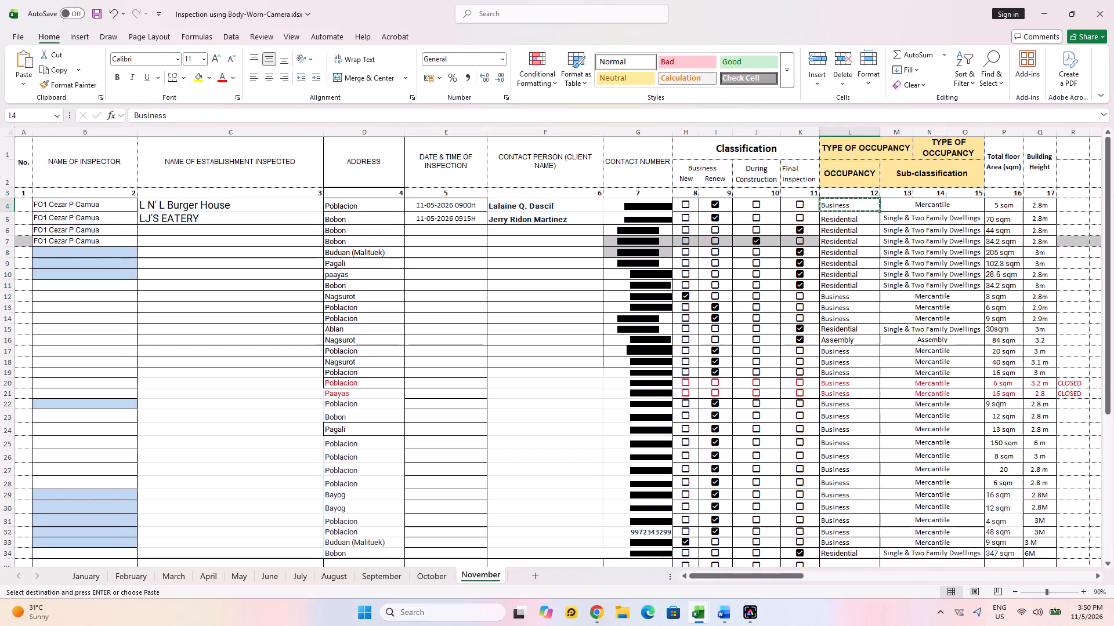
click(871, 217)
click(878, 210)
click(874, 208)
drag(878, 211, 879, 219)
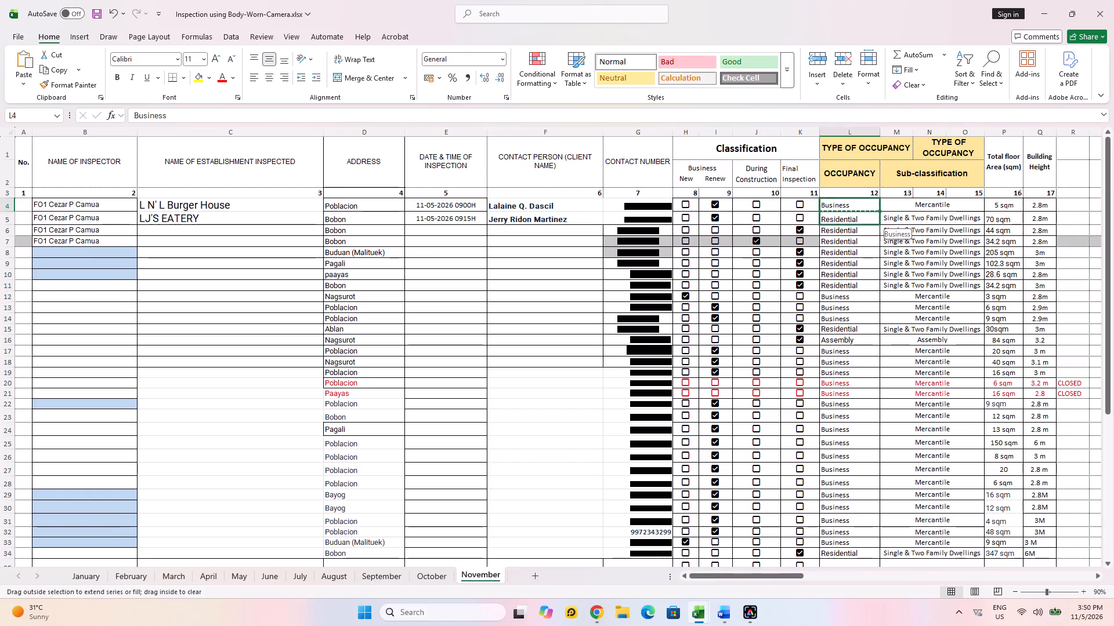
click(916, 209)
drag(983, 212, 983, 217)
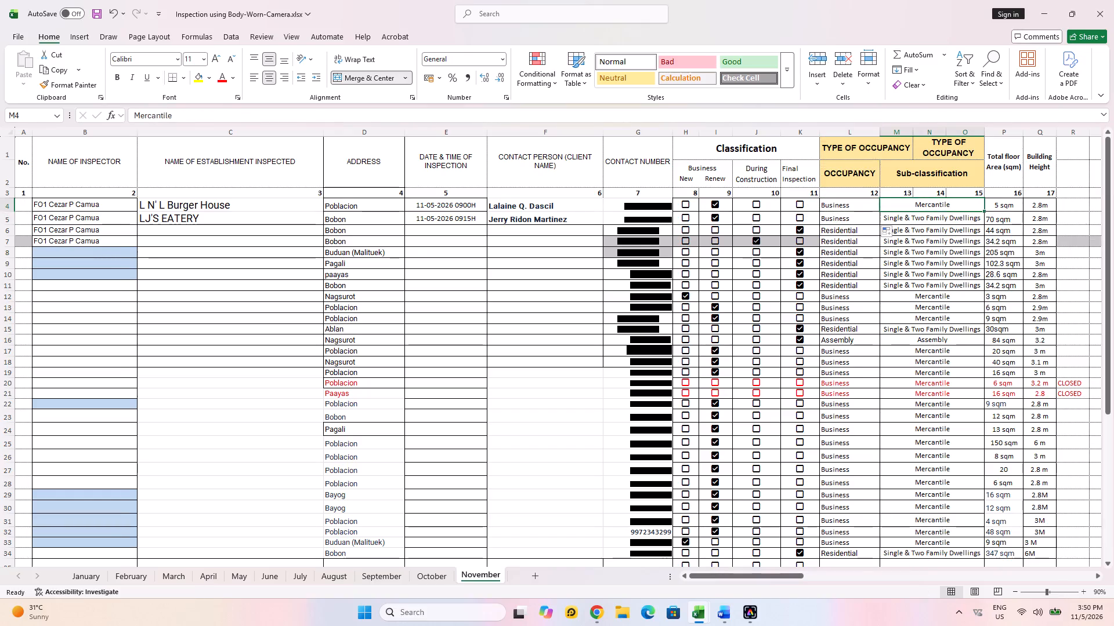
drag(984, 211, 983, 223)
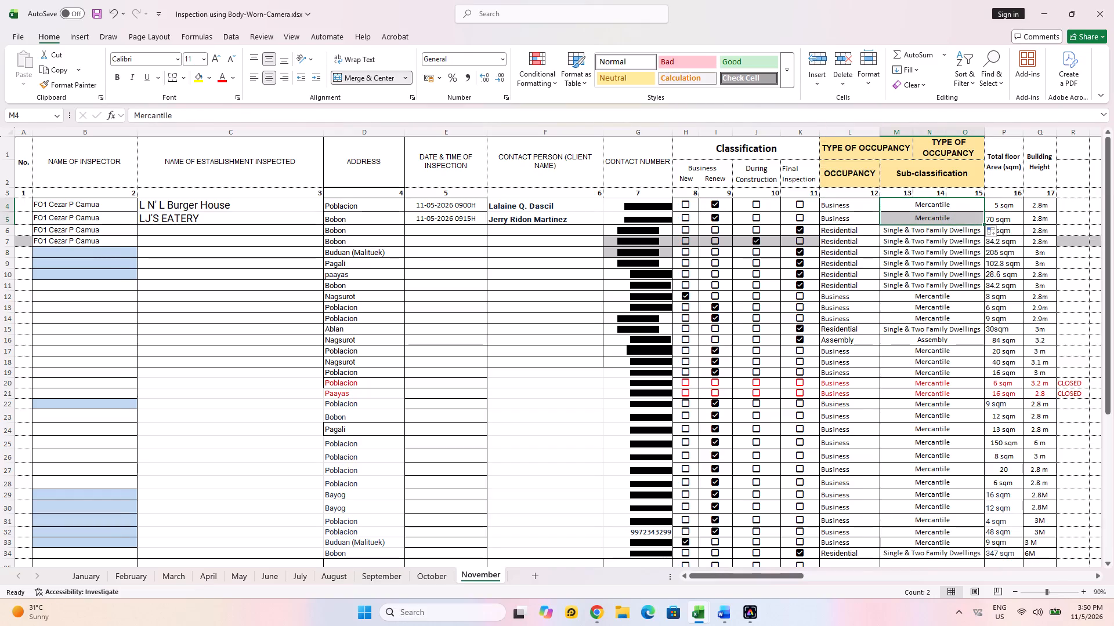
Skip the ad on the Rob Deniel YouTube video in the browser, then return to LJ'S EATERY's application details.
key(alt+Tab)
click(508, 0)
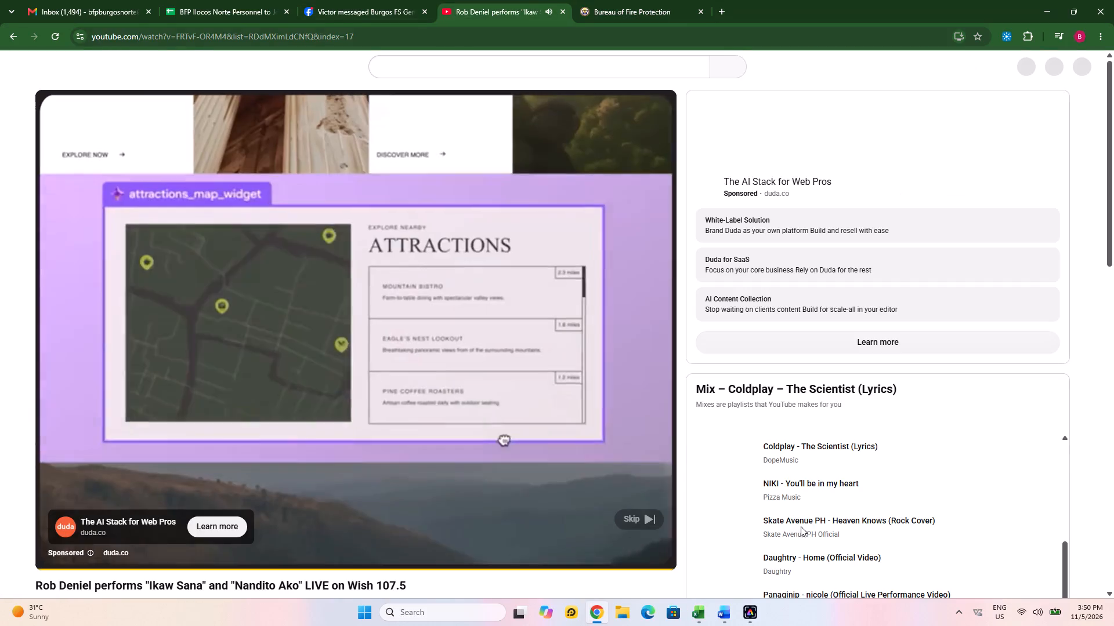
click(632, 514)
click(598, 0)
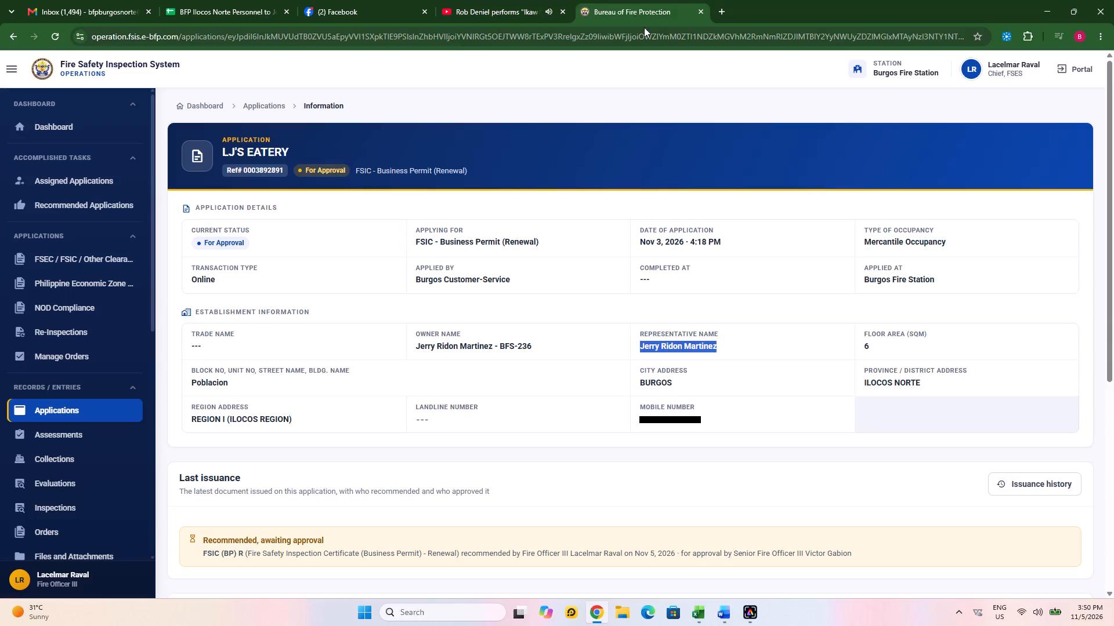
Back in the November sheet, set LJ'S EATERY's total floor area in cell P5 to 6 sqm.
key(alt+Tab)
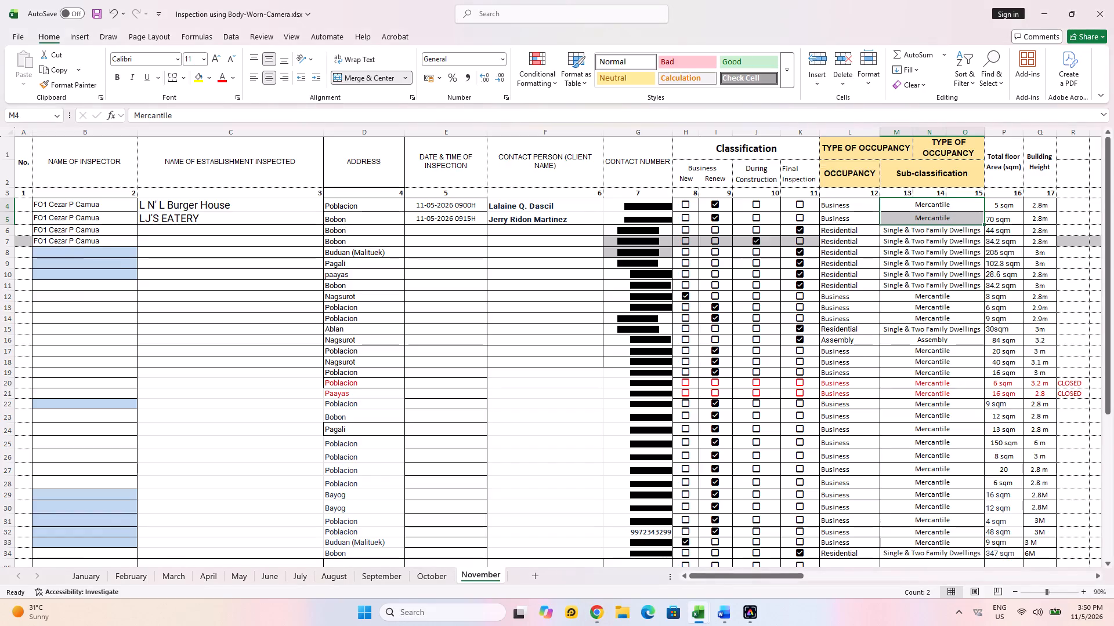
click(1003, 231)
click(1003, 219)
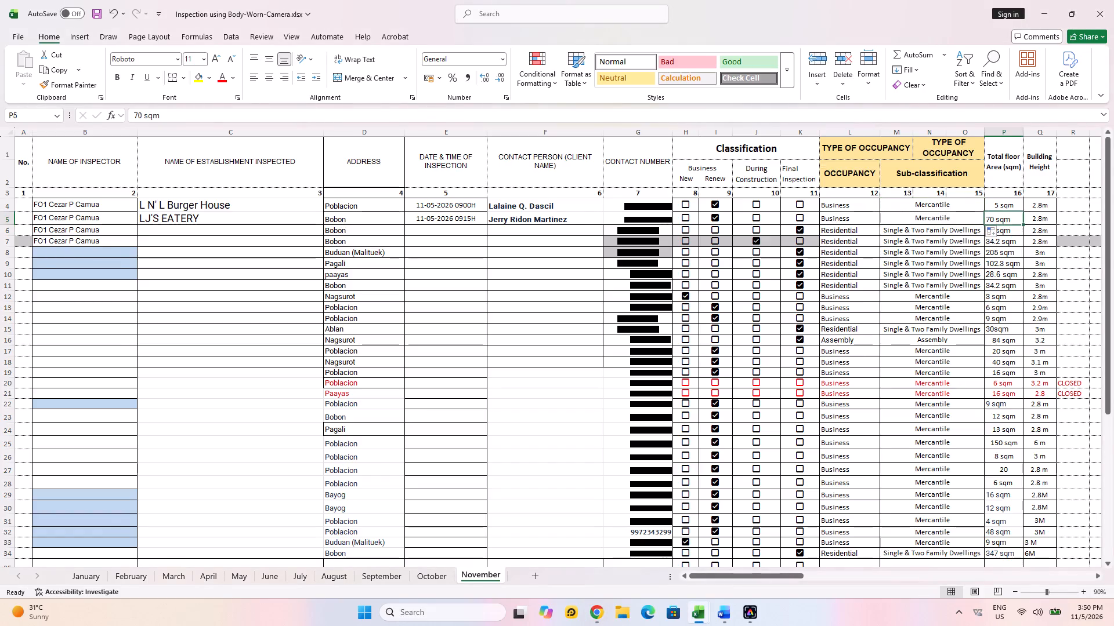
double_click(993, 217)
key(BackSpace)
key(BackSpace)
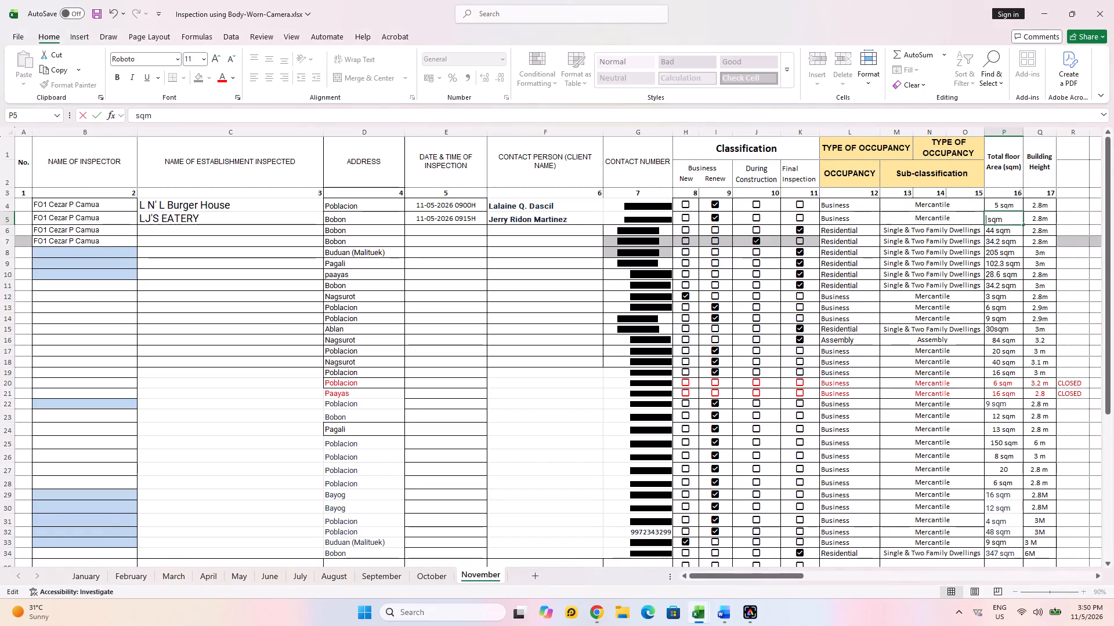
key(6)
key(Return)
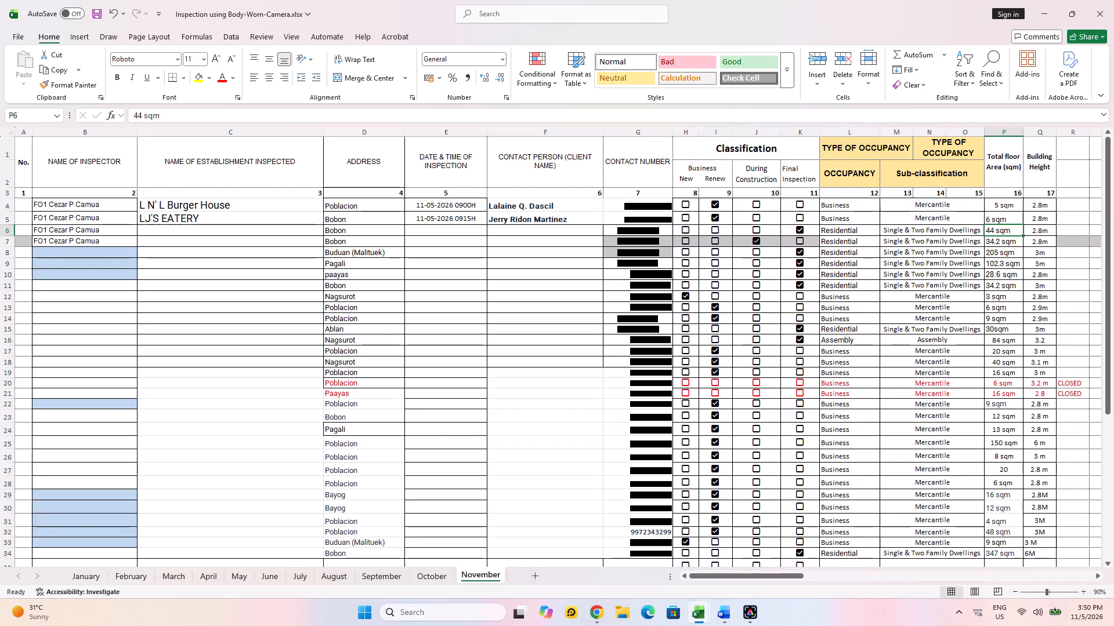
Fill the address Poblacion from cell D4 down into LJ'S EATERY's cell D5.
click(355, 198)
click(359, 204)
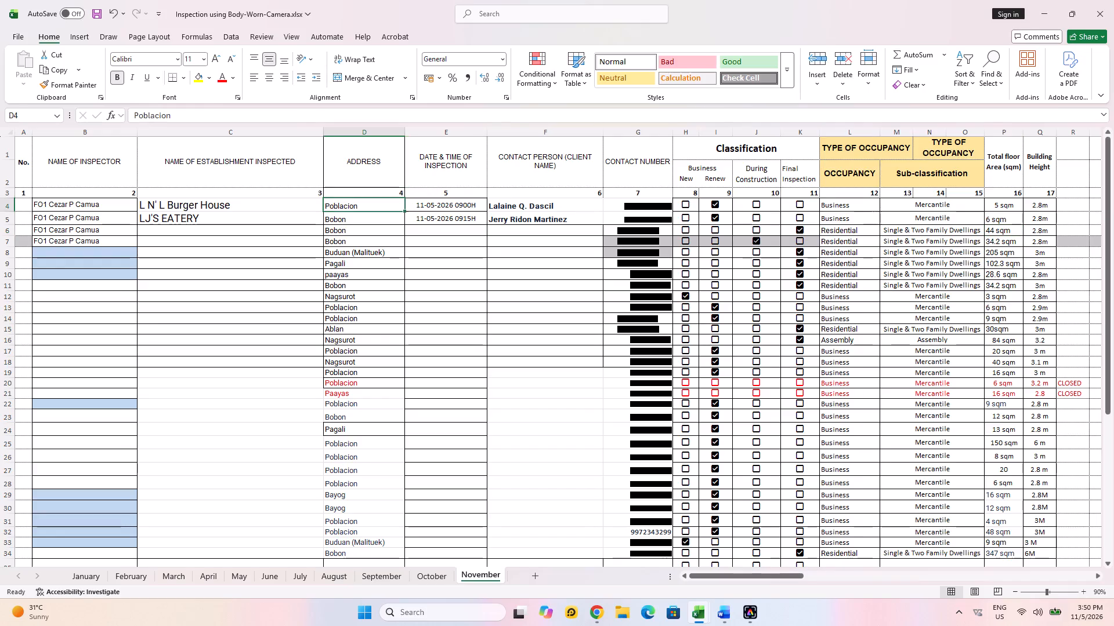
drag(404, 210, 403, 219)
click(357, 237)
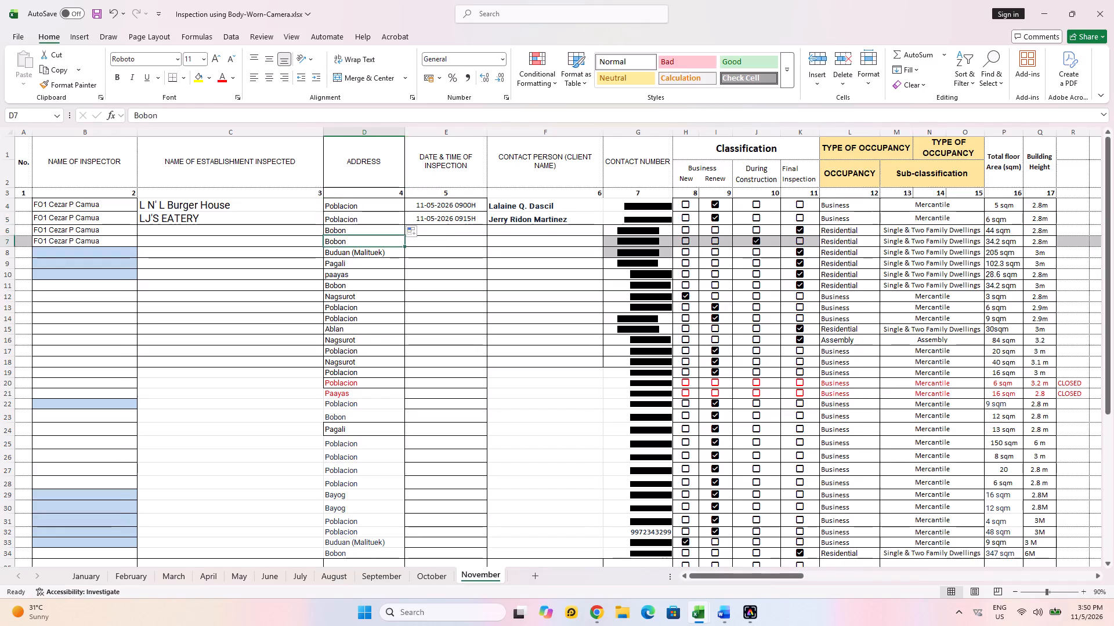
Open JOIENA'S SOUVENIR SHOP's inspection order in the browser and copy the establishment name into cell C6 of the November sheet.
key(alt+Tab)
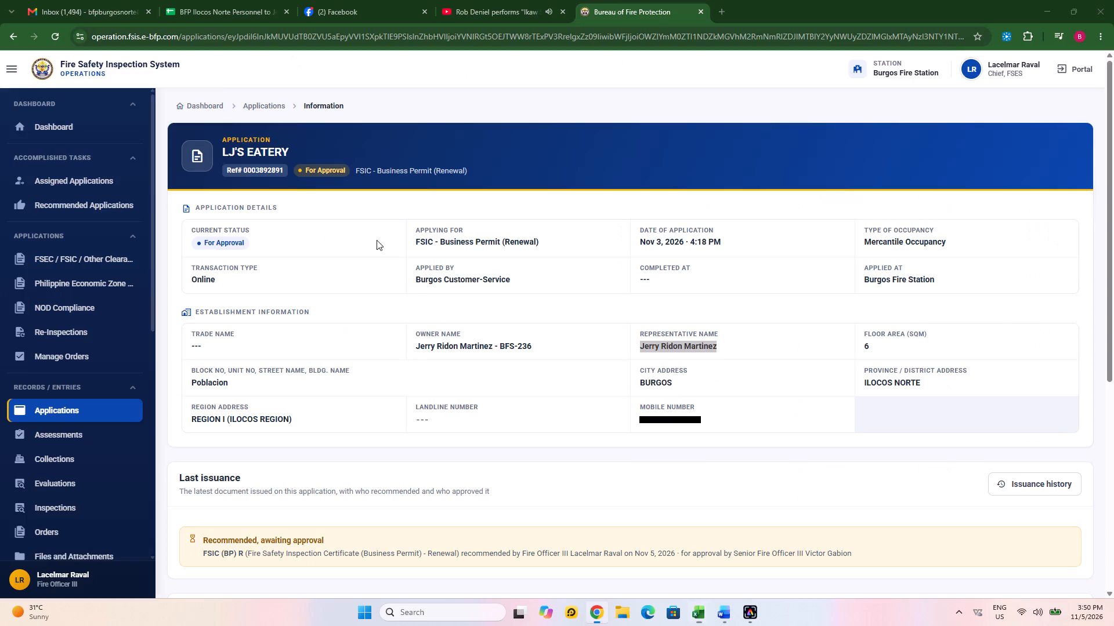
click(103, 411)
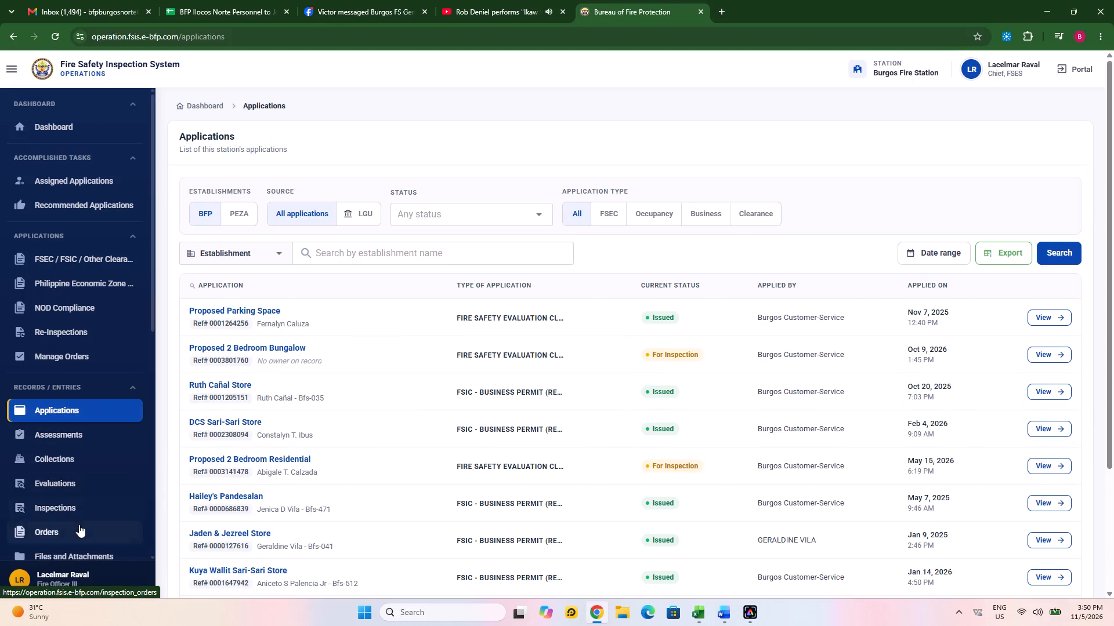
click(79, 526)
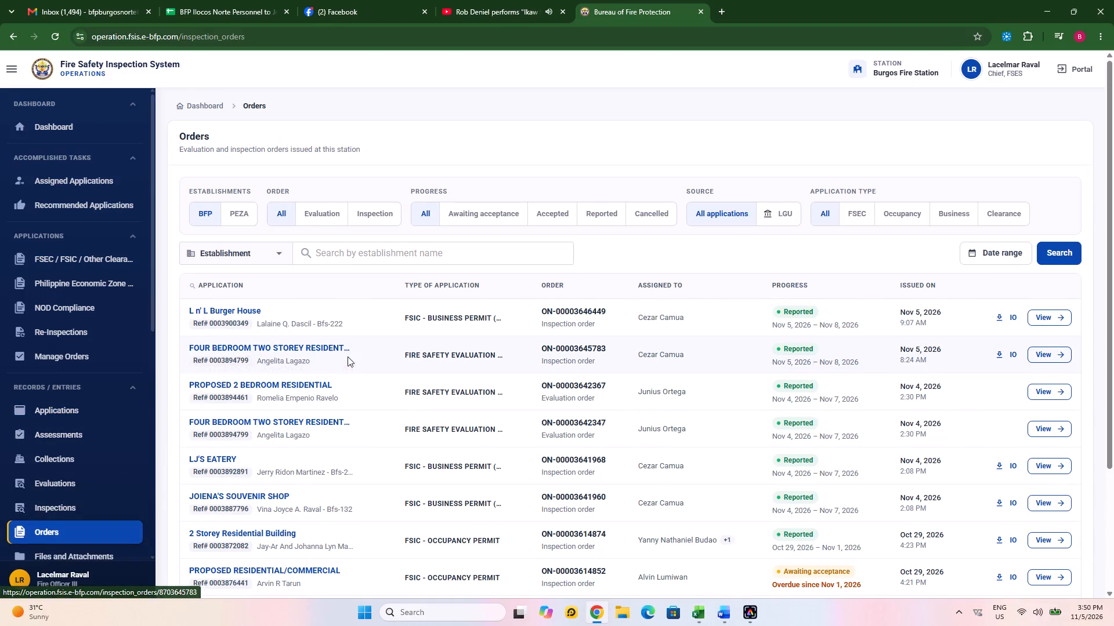
click(1041, 500)
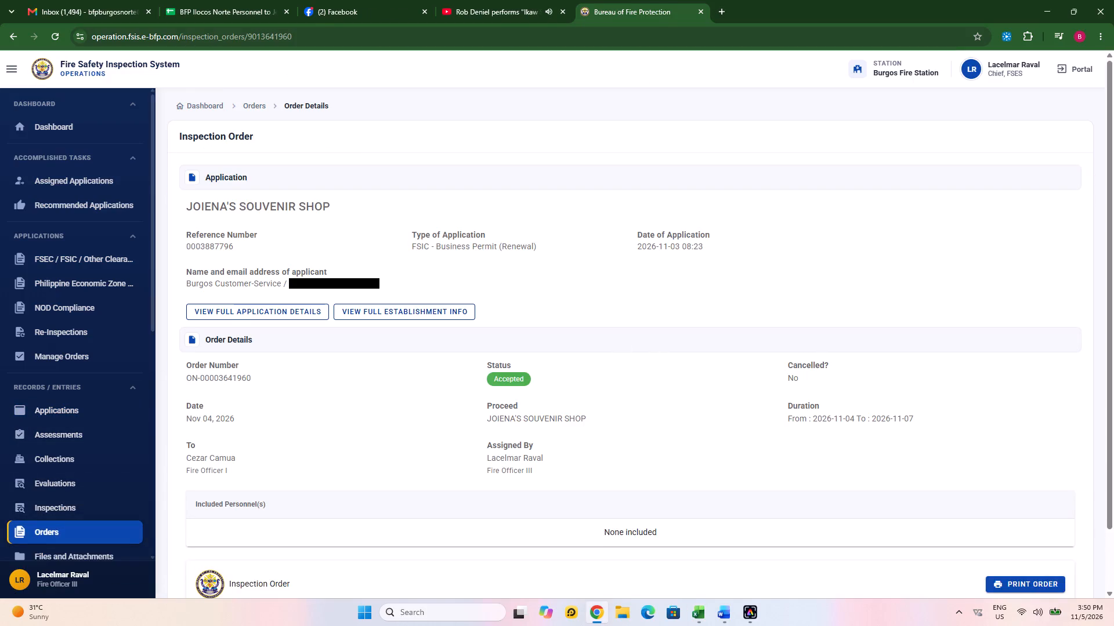
drag(189, 205, 342, 210)
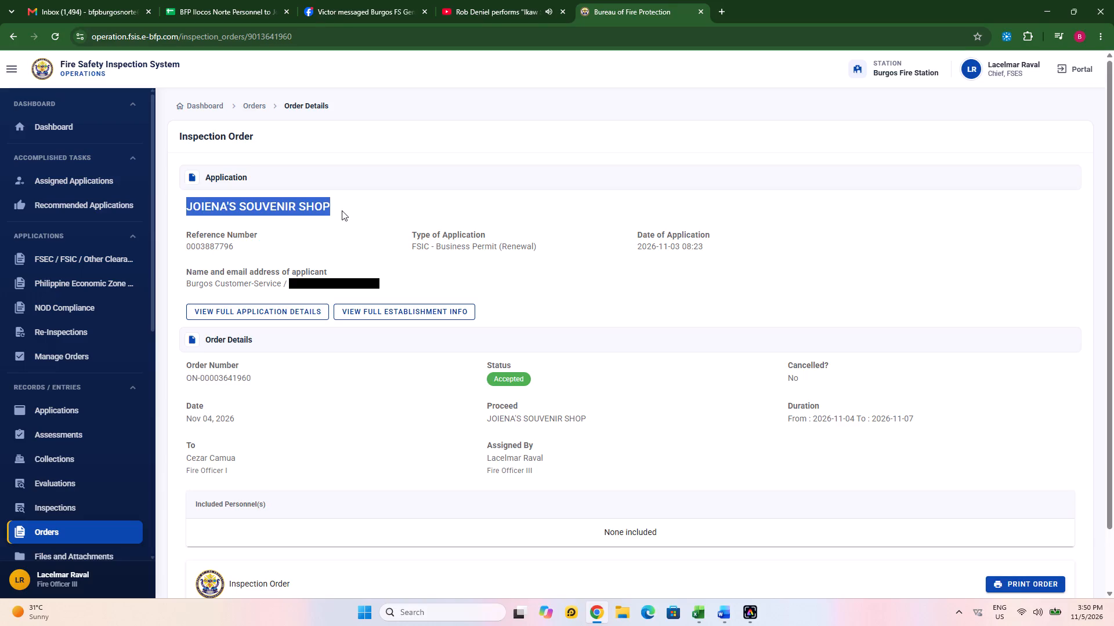
key(ctrl+c)
key(alt+Tab)
click(183, 232)
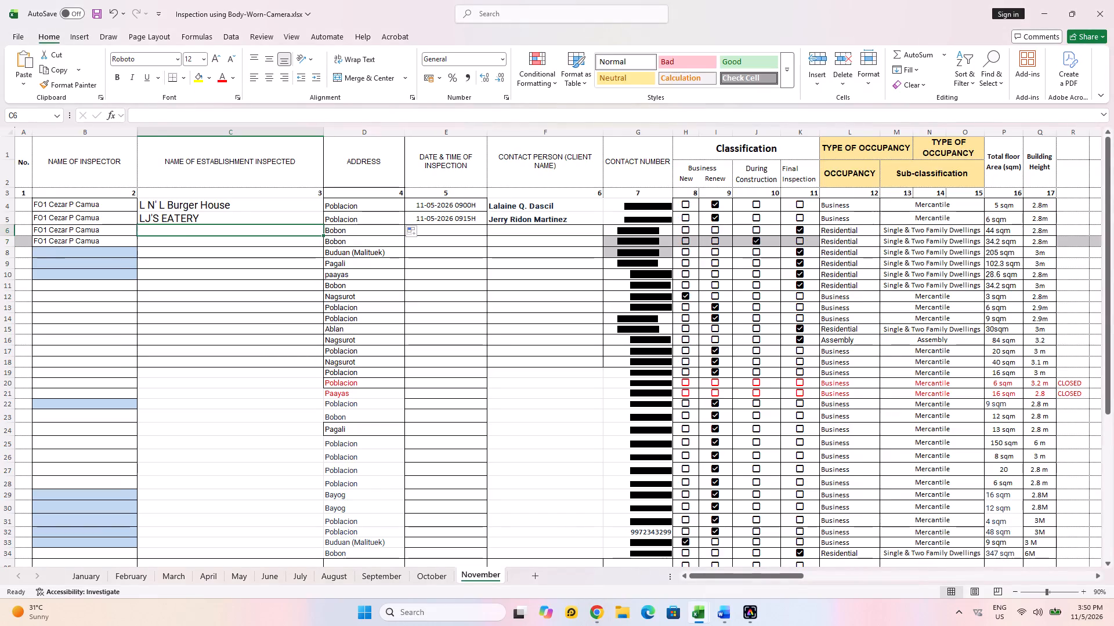
key(ctrl+v)
Copy the mobile number from JOIENA'S SOUVENIR SHOP's full application details in the browser into contact number cell G6.
key(alt+Tab)
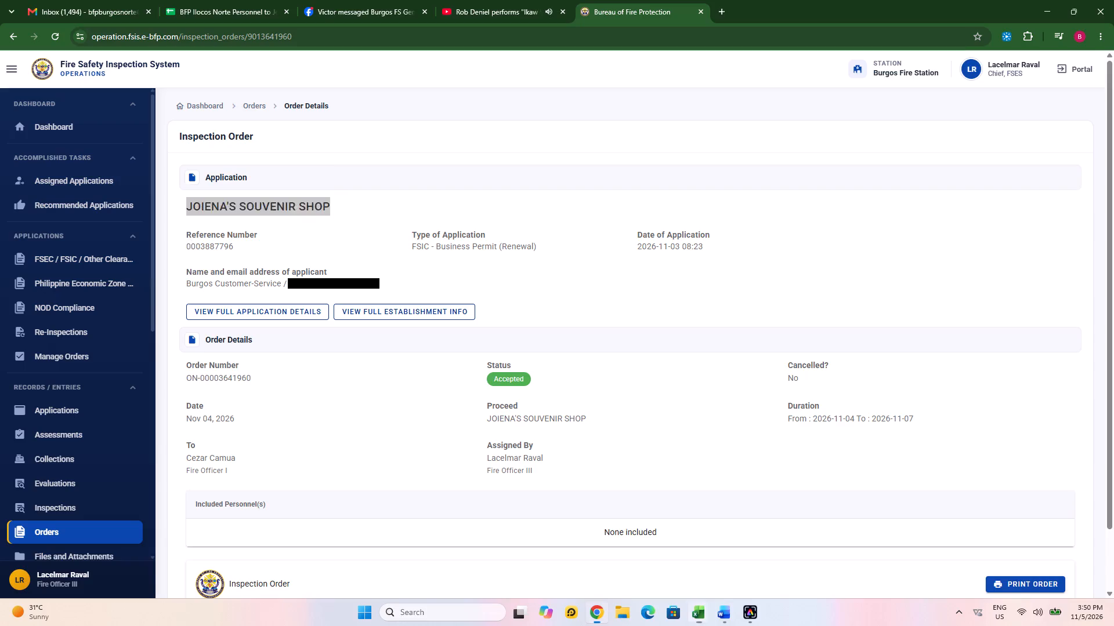
click(287, 314)
click(1087, 506)
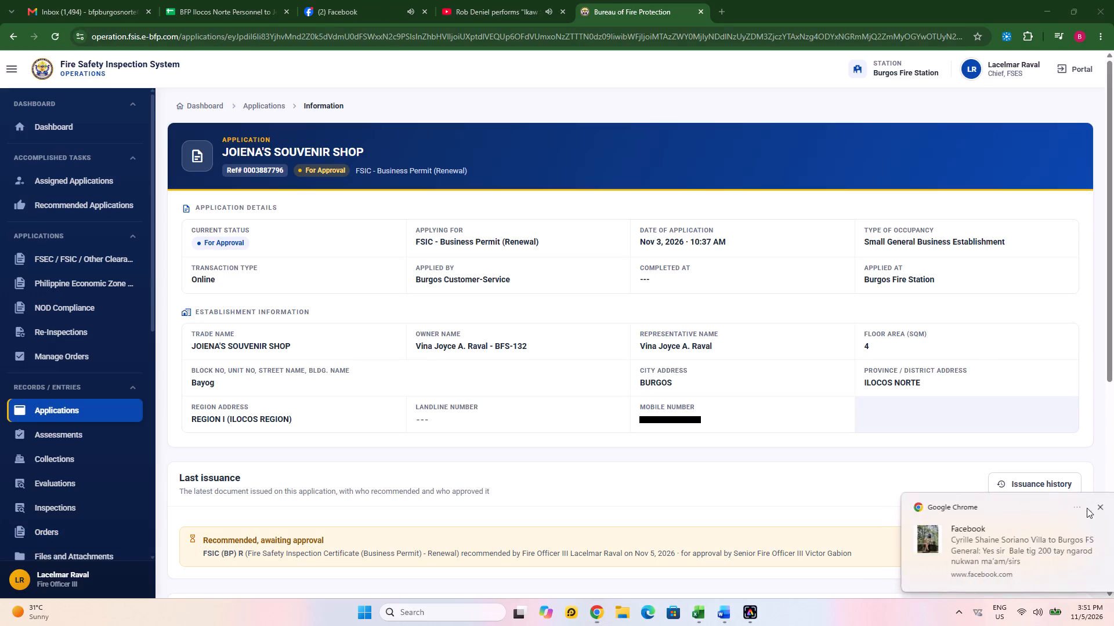
drag(657, 420, 672, 420)
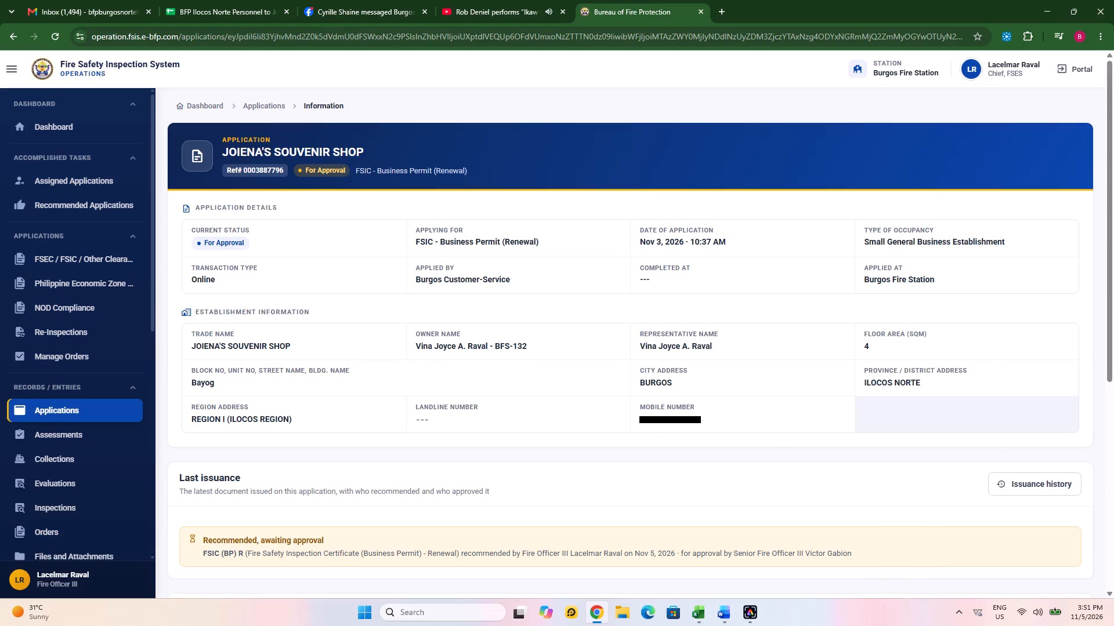
drag(672, 420, 782, 431)
key(ctrl+c)
key(alt+Tab)
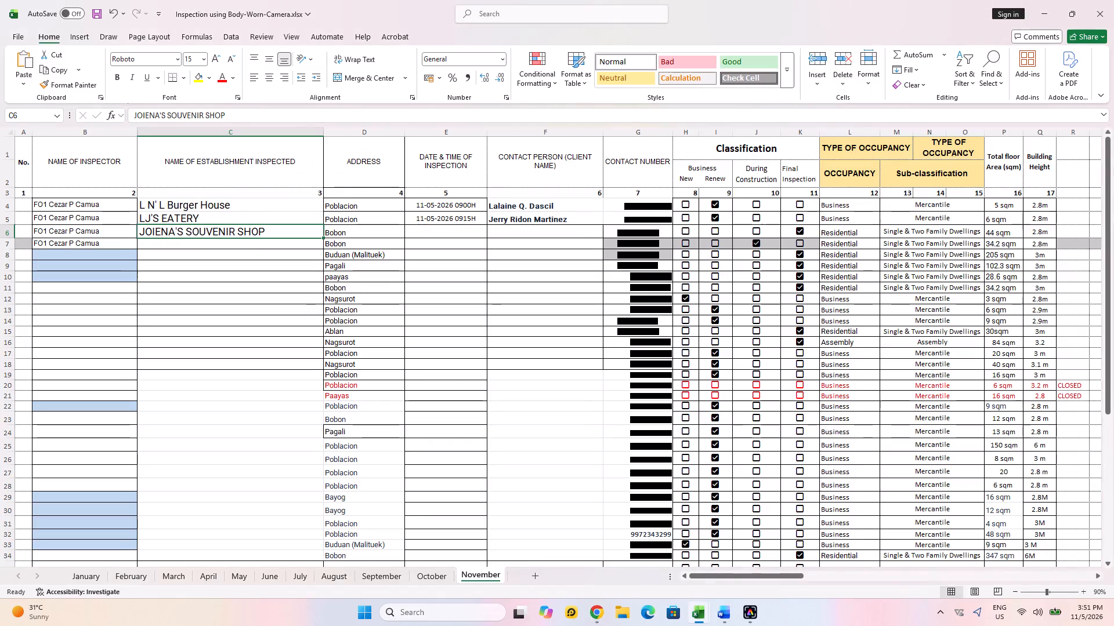
click(635, 230)
key(ctrl+v)
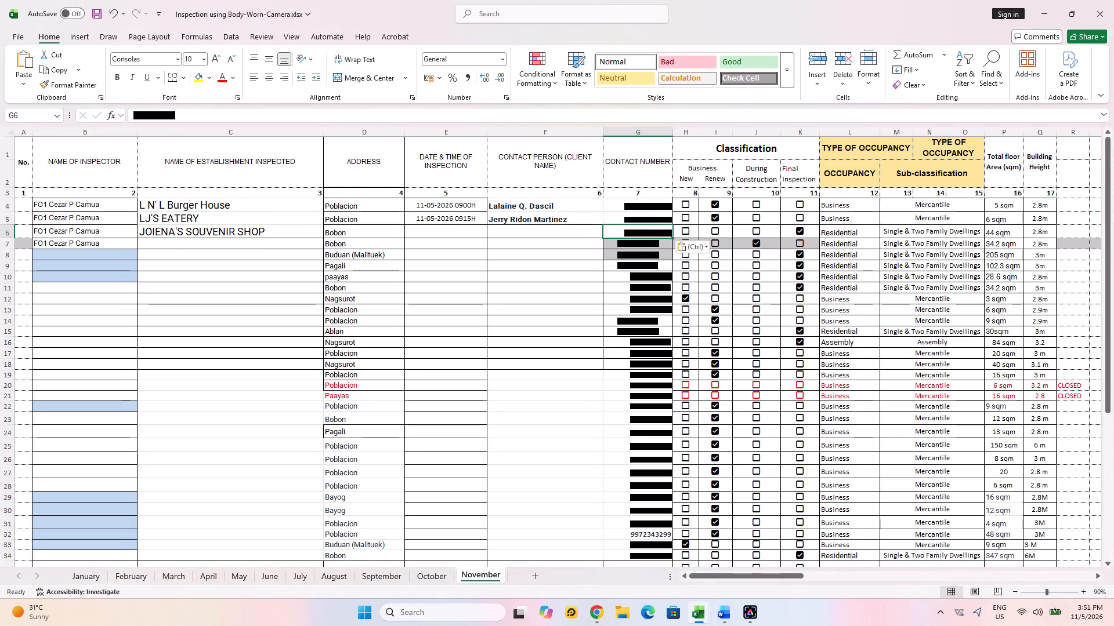
Copy the owner's name, without the BFS number, from JOIENA'S SOUVENIR SHOP's application details into contact person cell F6.
key(alt+Tab)
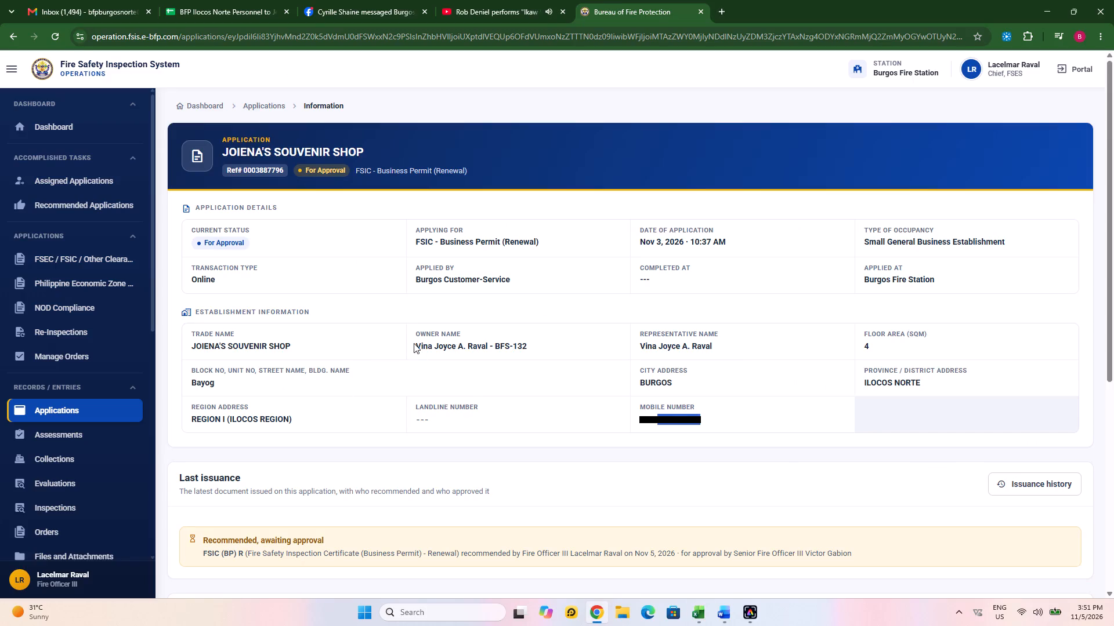
drag(414, 343, 487, 352)
key(ctrl+c)
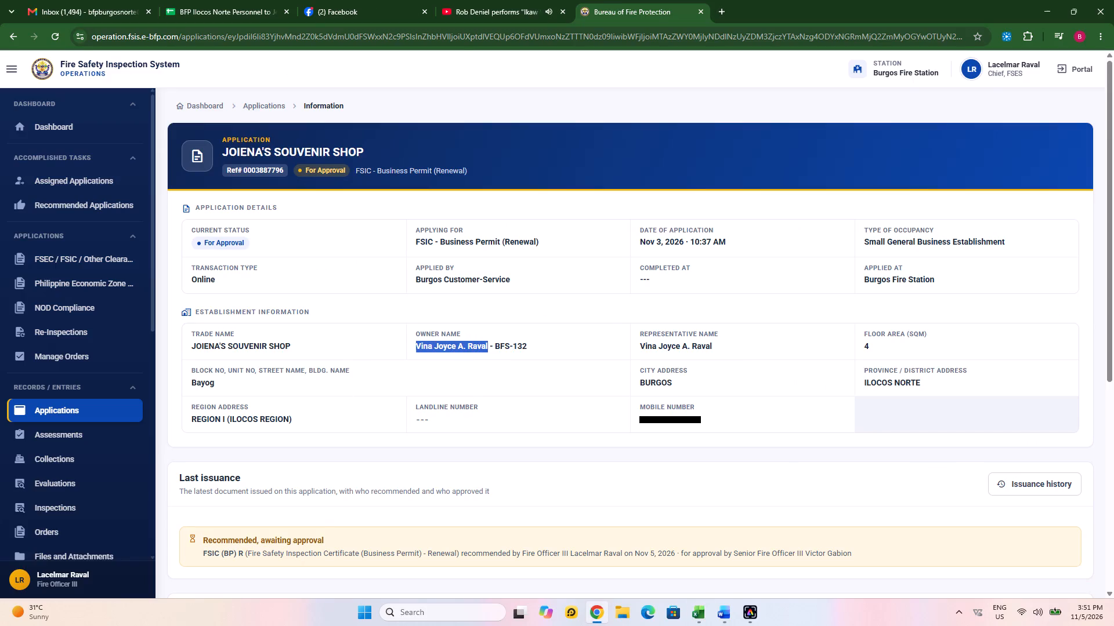
key(alt+Tab)
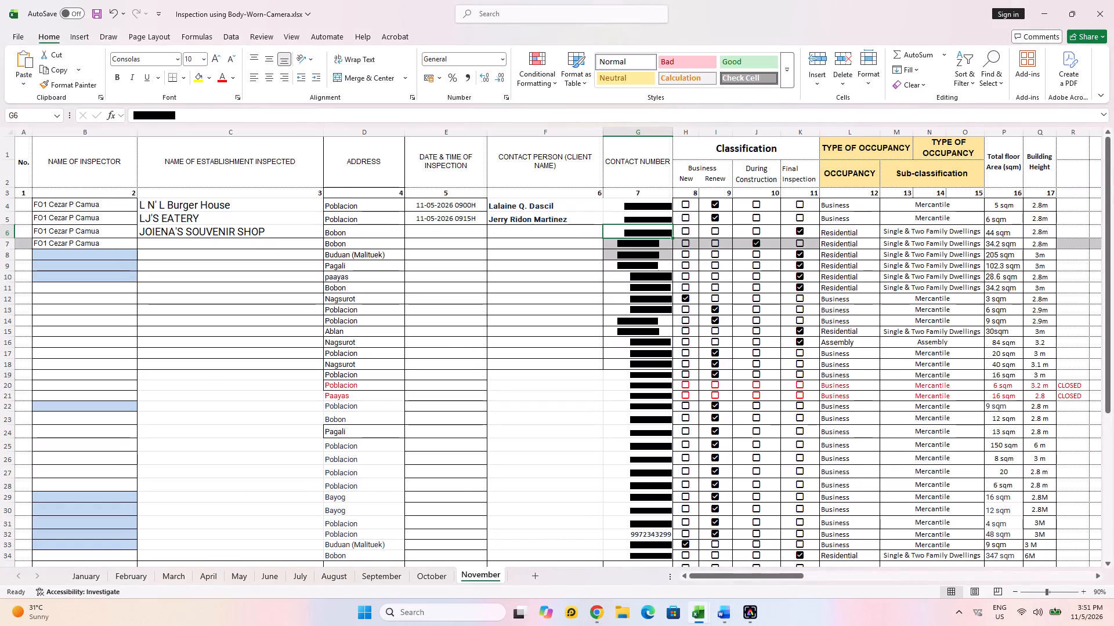
click(503, 229)
key(ctrl+v)
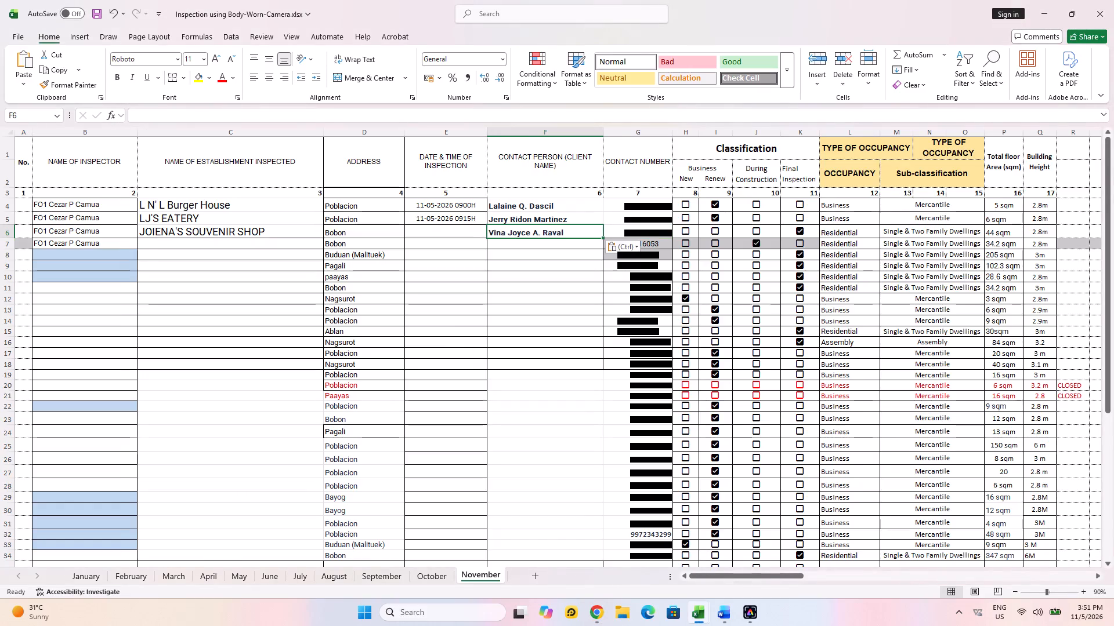
click(454, 219)
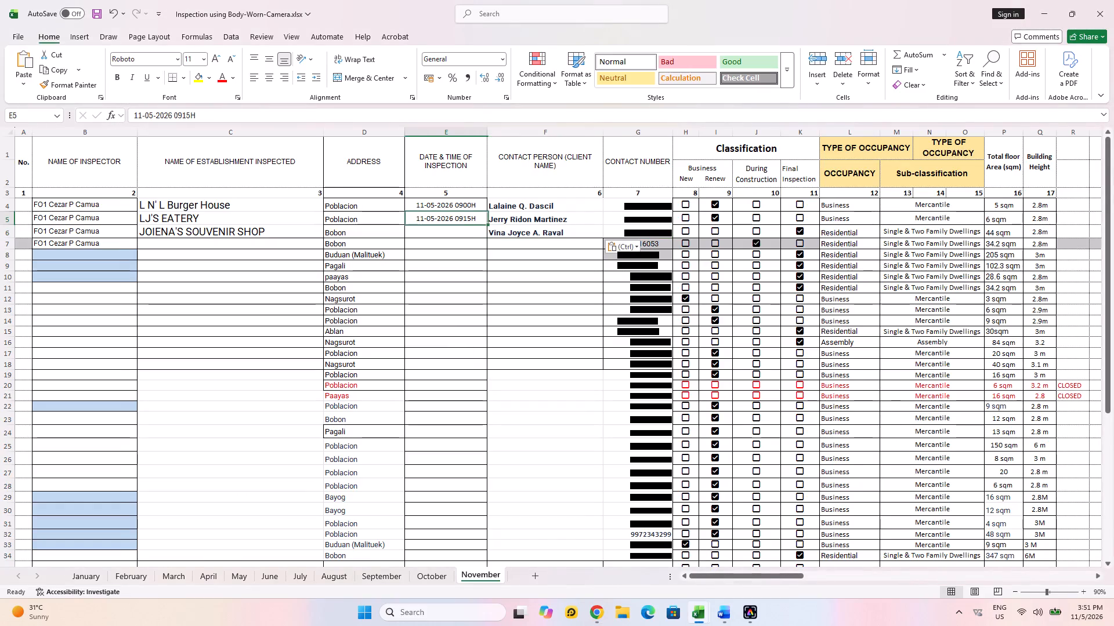
click(430, 232)
click(471, 219)
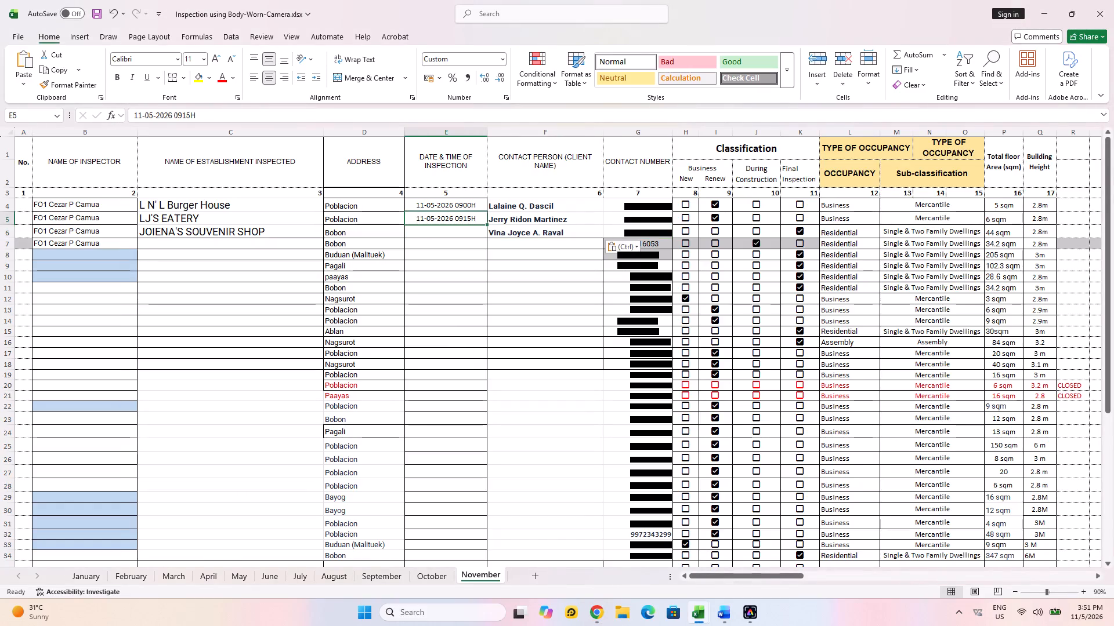
drag(486, 224, 484, 238)
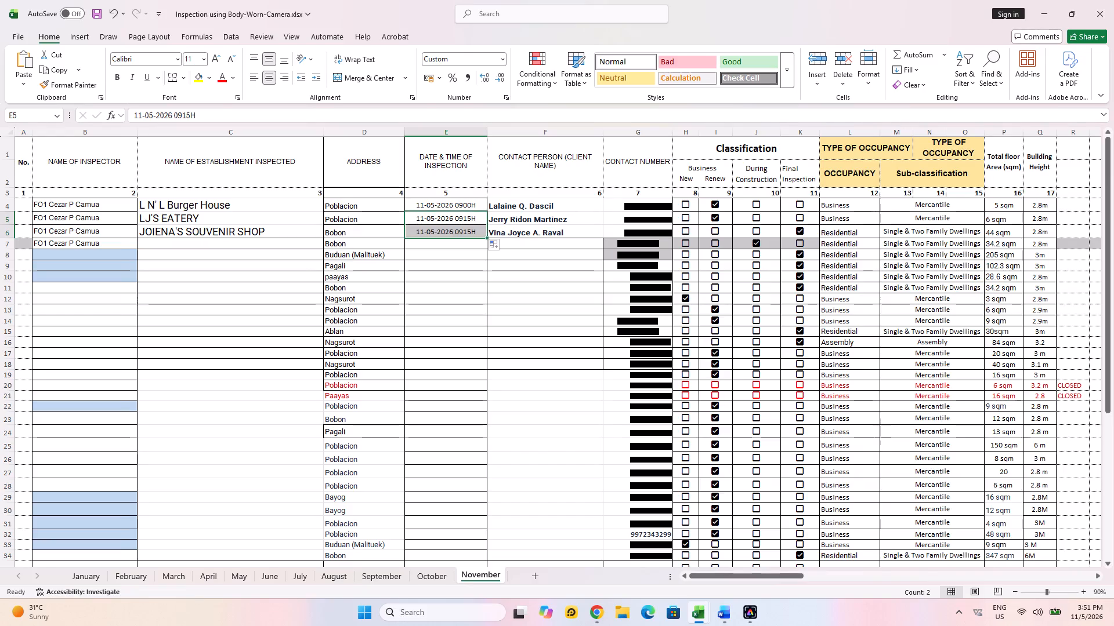
double_click(453, 230)
double_click(462, 232)
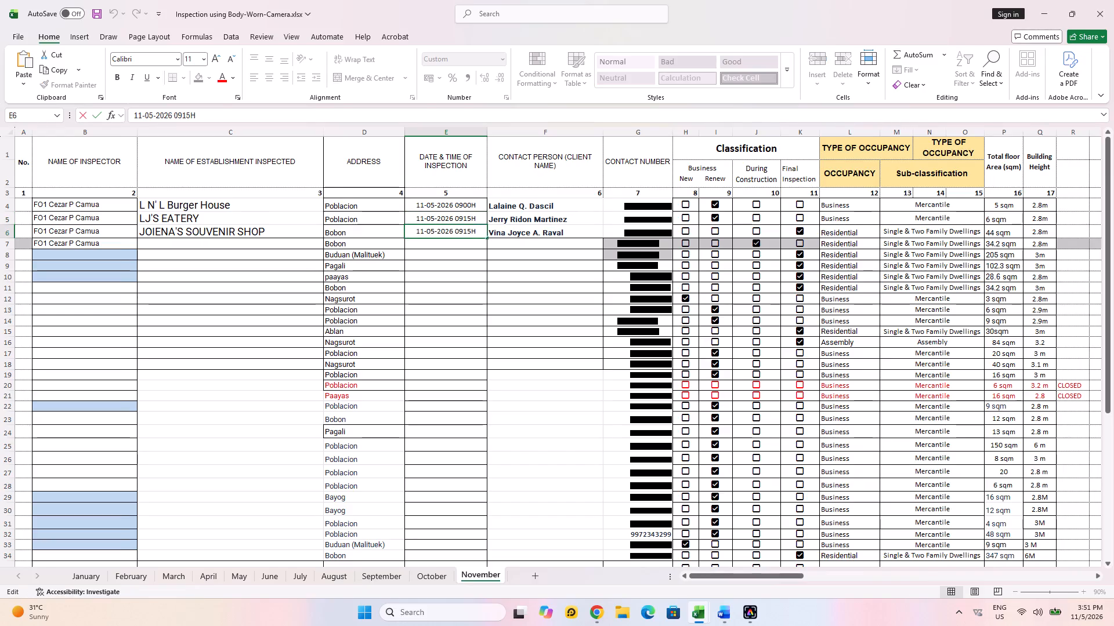
key(BackSpace)
key(BackSpace)
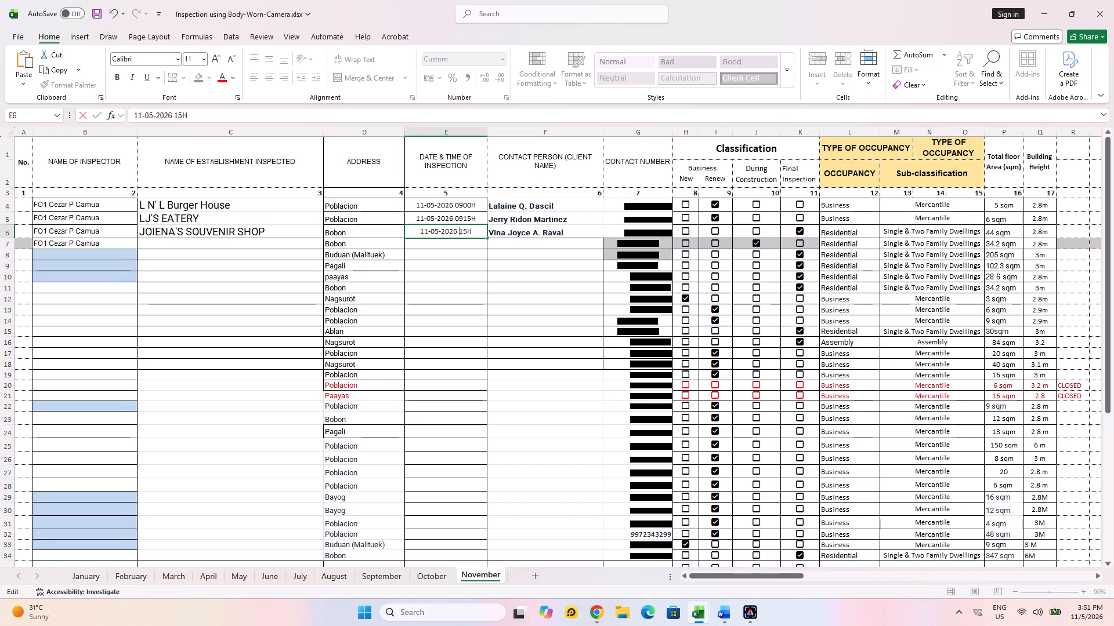
key(Right)
key(BackSpace)
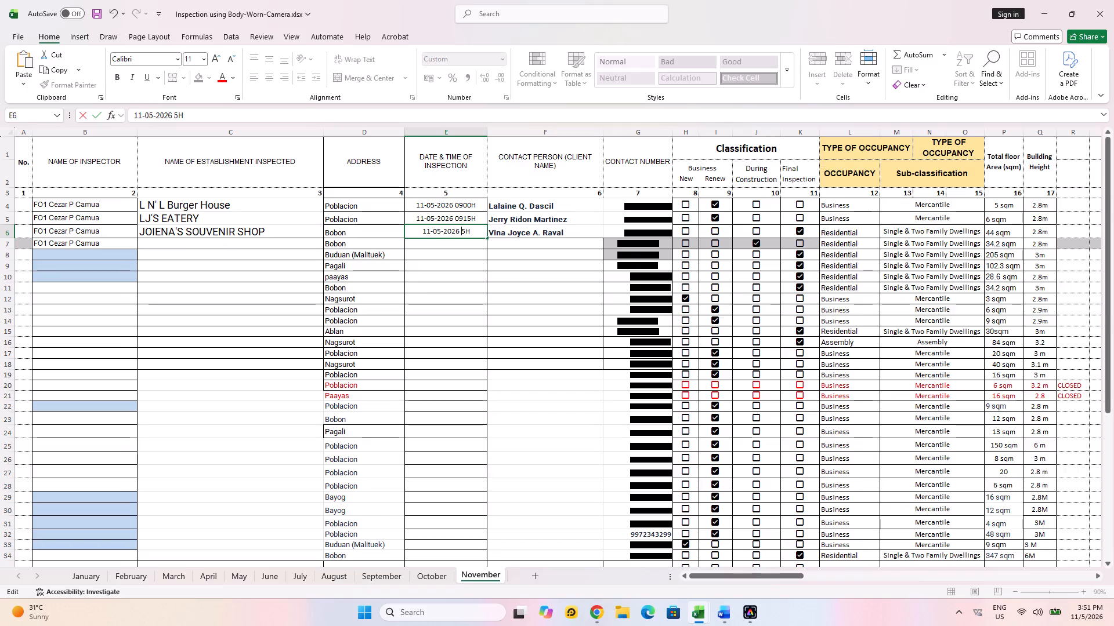
key(Right)
key(BackSpace)
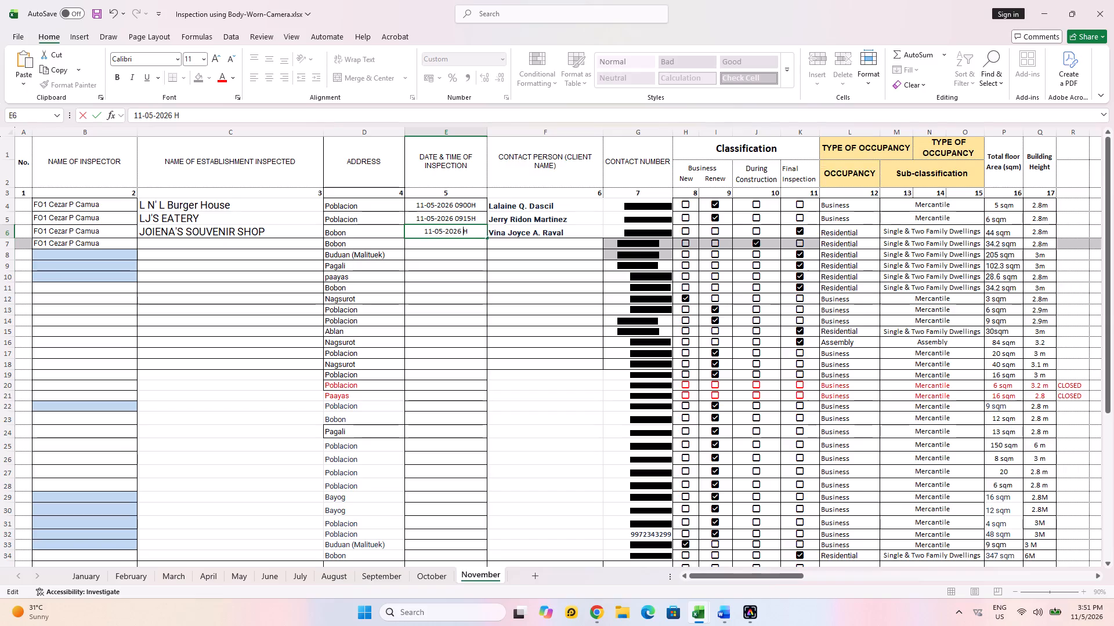
text(1500h)
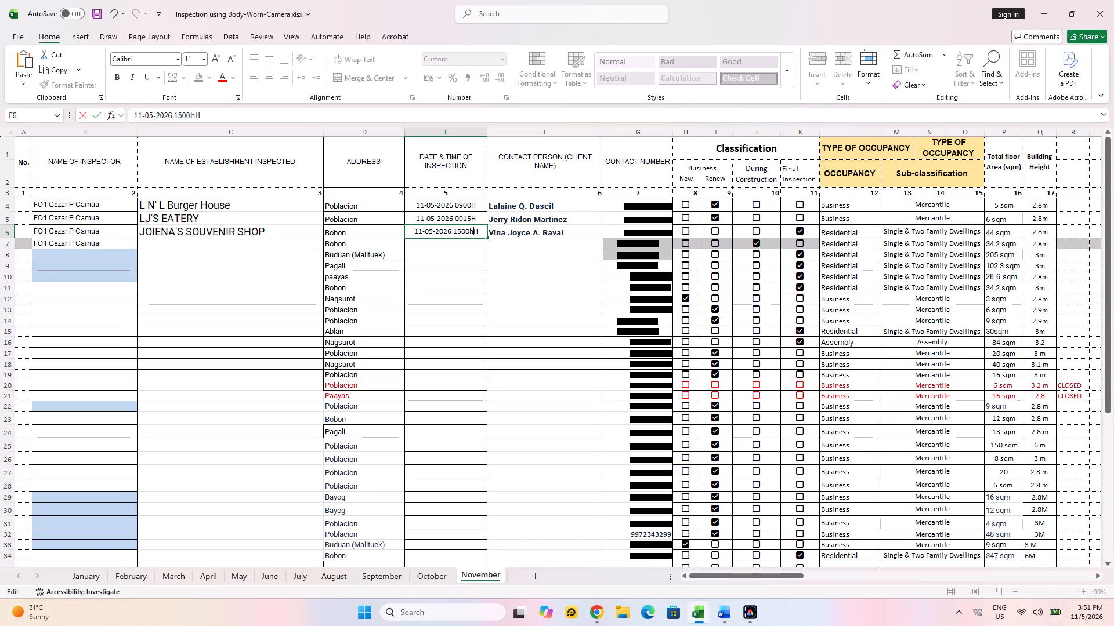
click(478, 249)
double_click(472, 231)
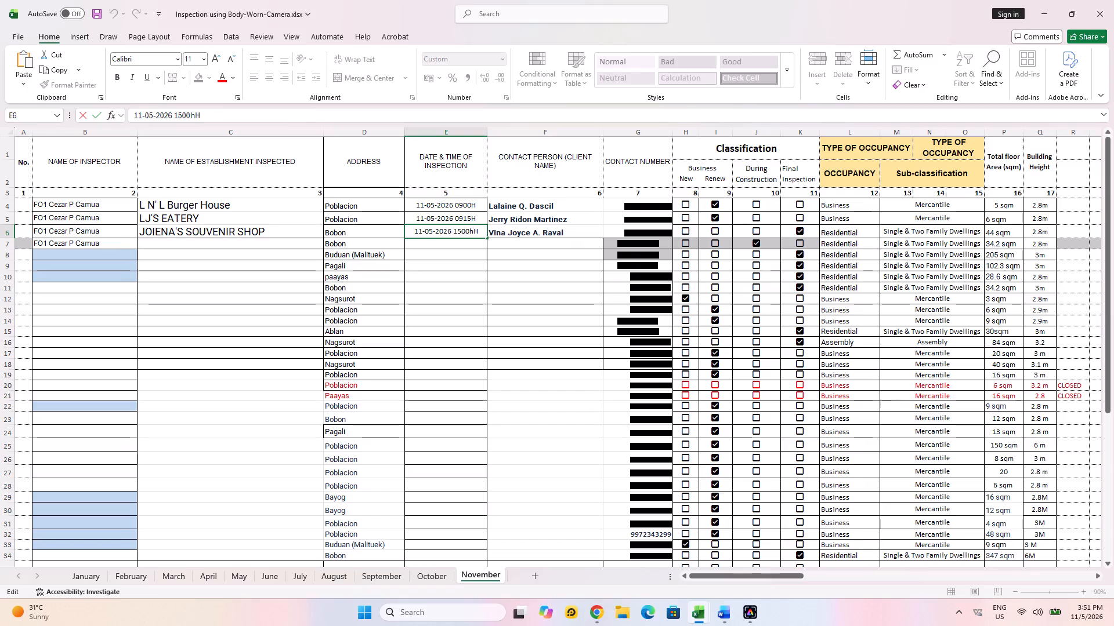
key(BackSpace)
click(447, 243)
click(459, 232)
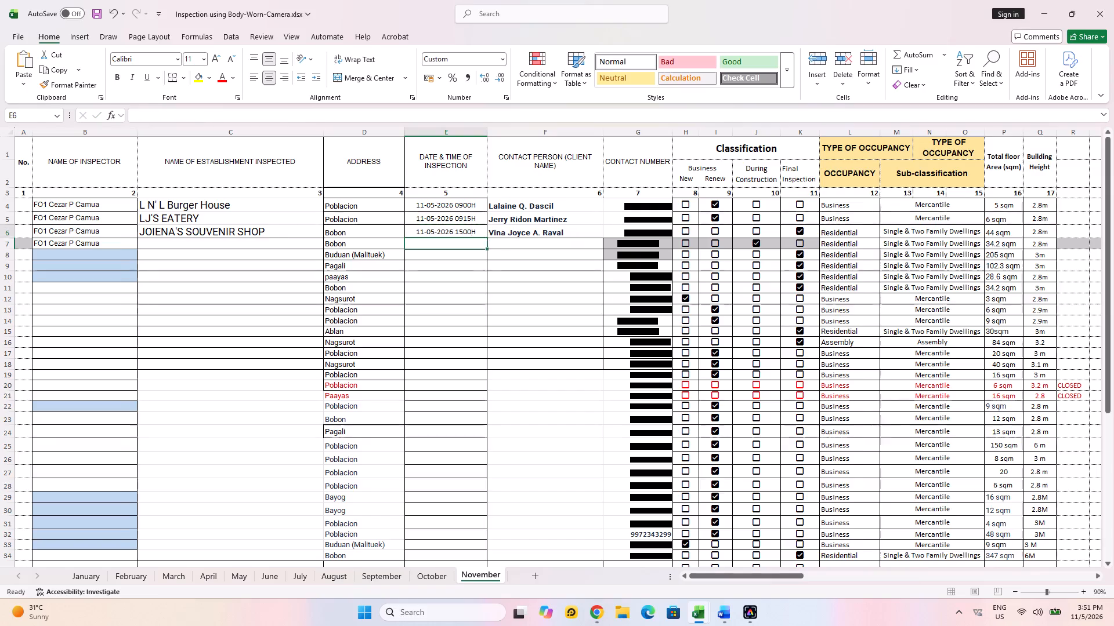
drag(487, 238, 479, 250)
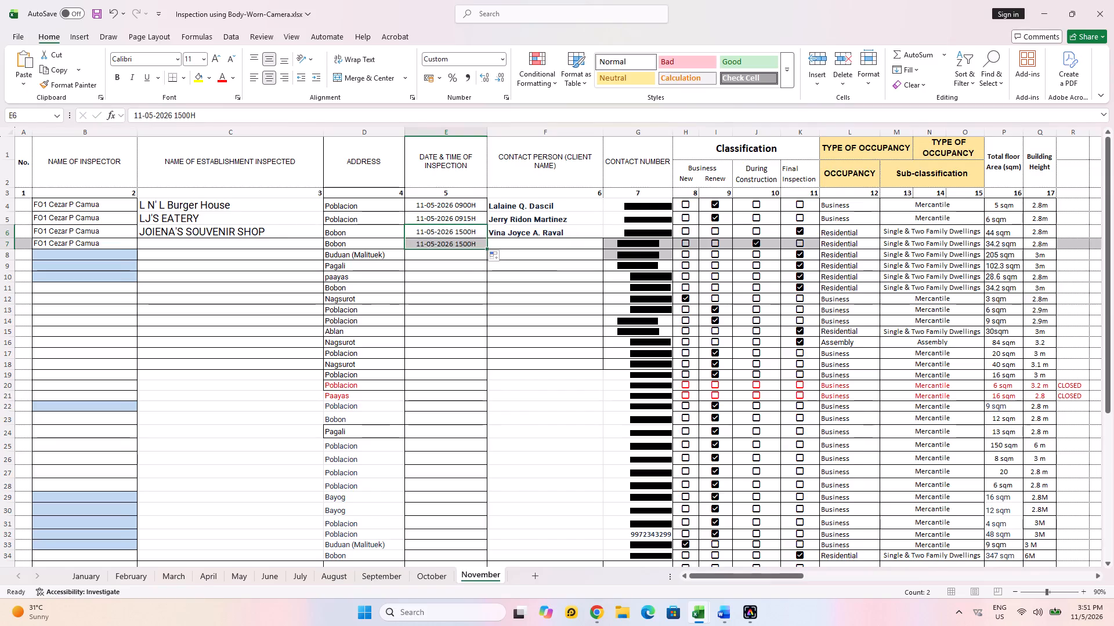
double_click(466, 243)
click(463, 245)
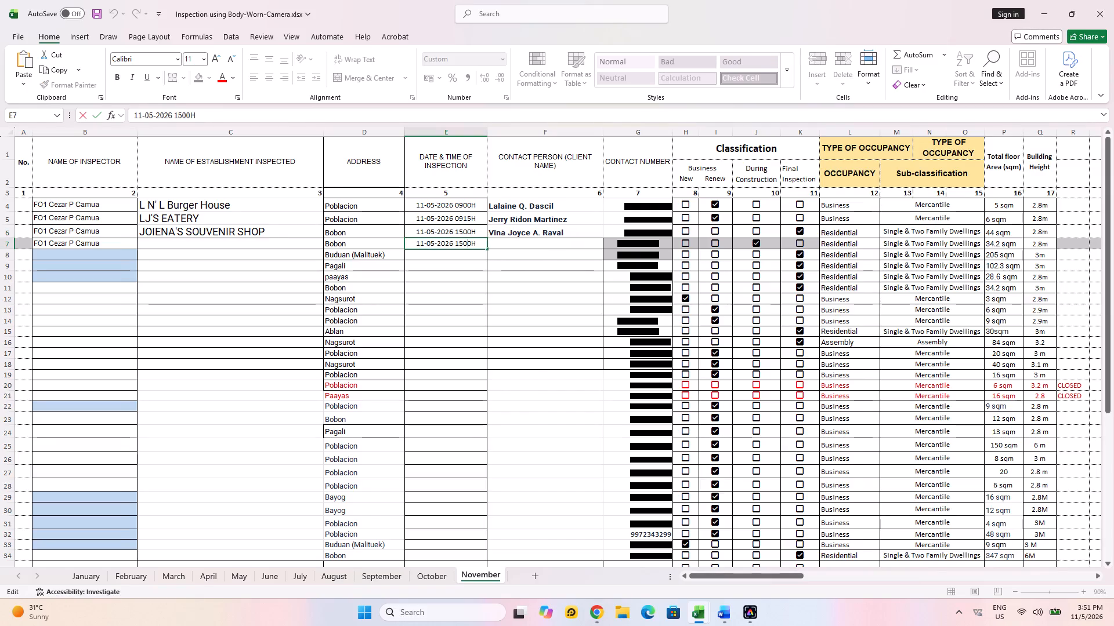
click(466, 245)
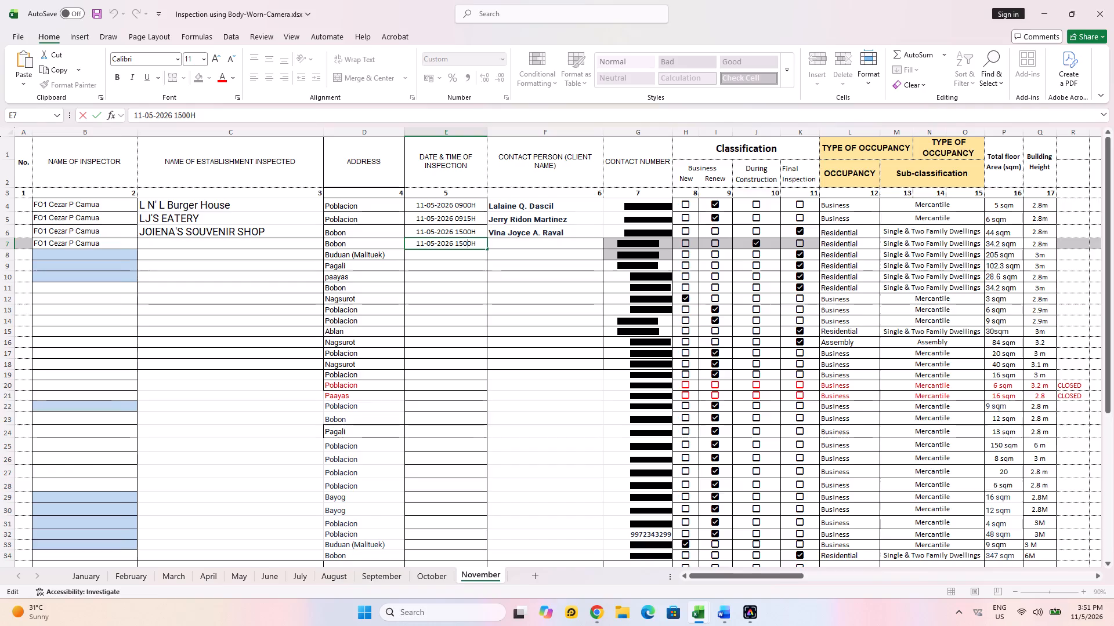
key(BackSpace)
key(3)
click(480, 259)
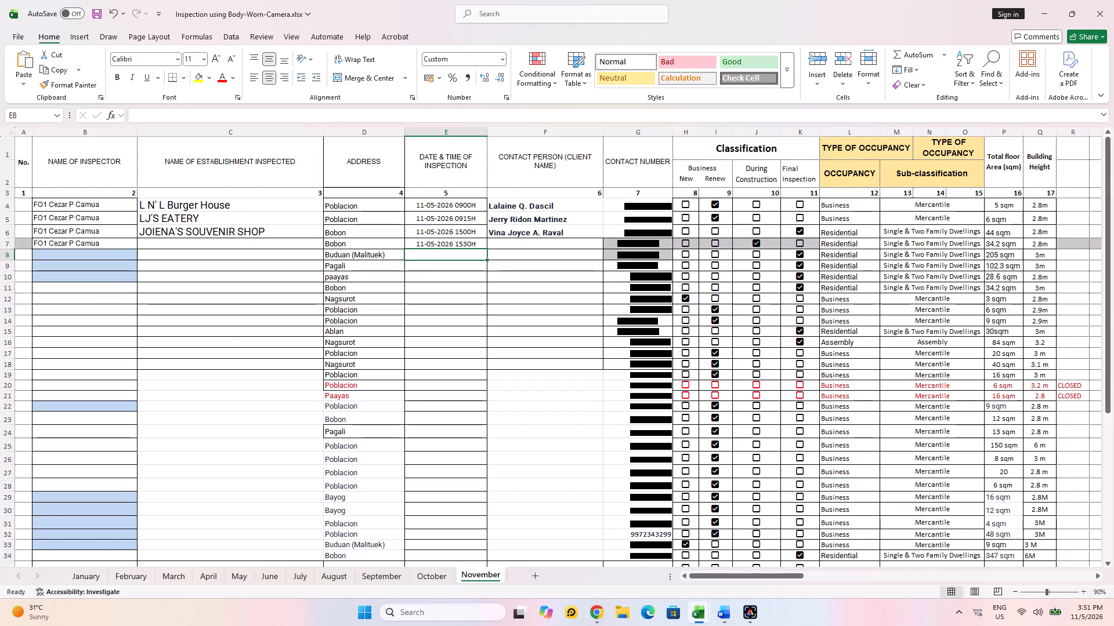
Classify JOIENA'S SOUVENIR SHOP in row 6 as a business renewal and clear its Final Inspection checkbox.
click(717, 232)
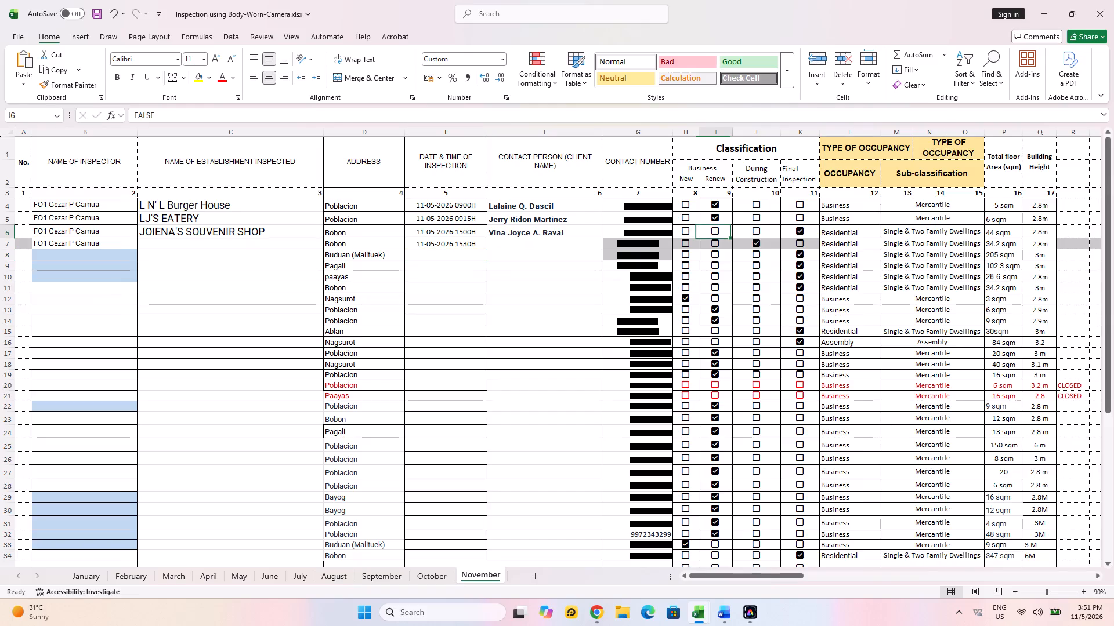
click(755, 244)
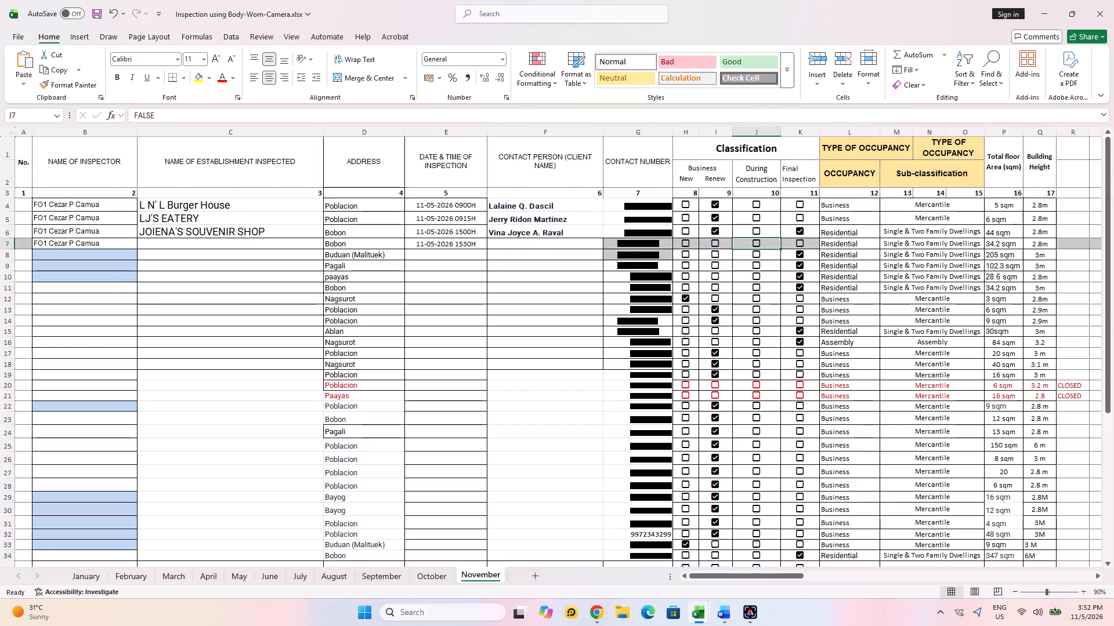
click(757, 243)
click(797, 228)
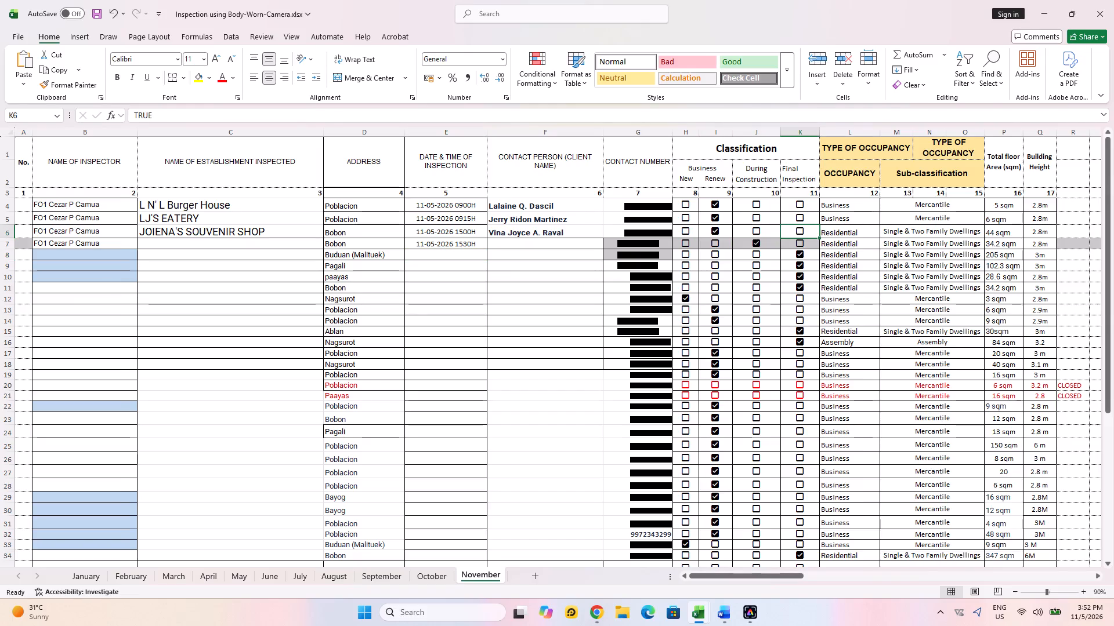
Fill the occupancy Business and sub-classification Mercantile from row 5 down into JOIENA'S SOUVENIR SHOP's row 6.
click(848, 220)
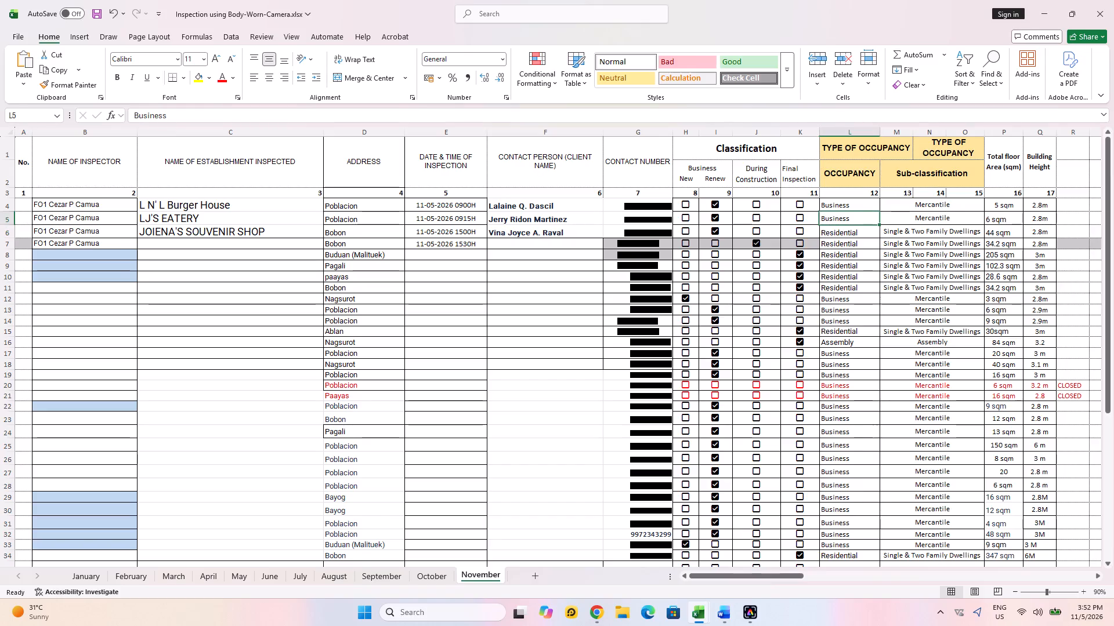
drag(878, 224, 877, 232)
click(925, 221)
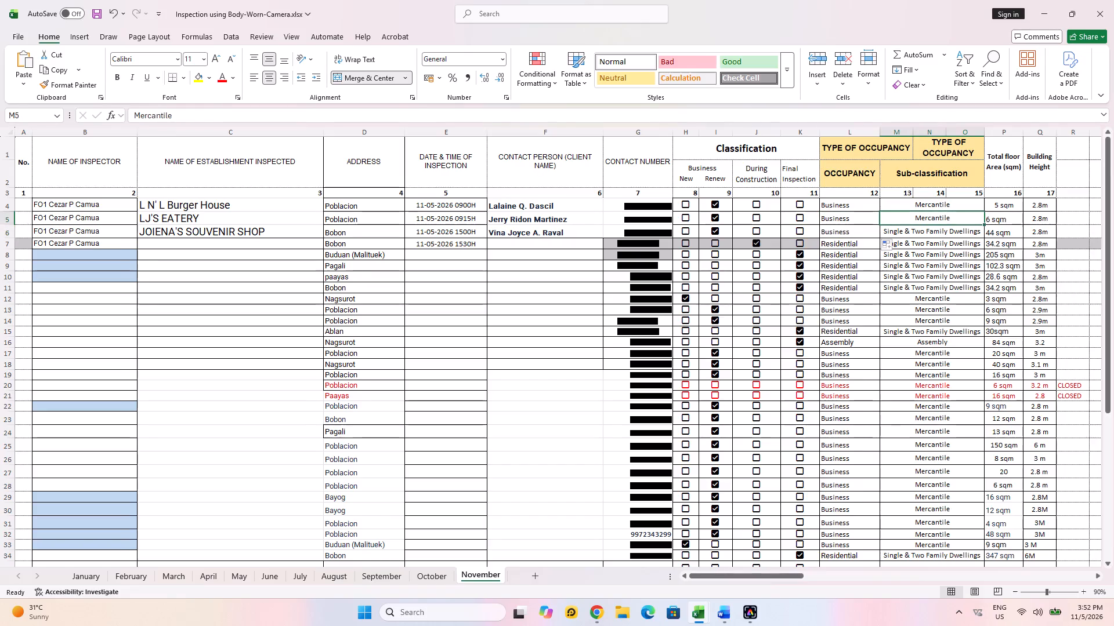
drag(983, 225, 982, 233)
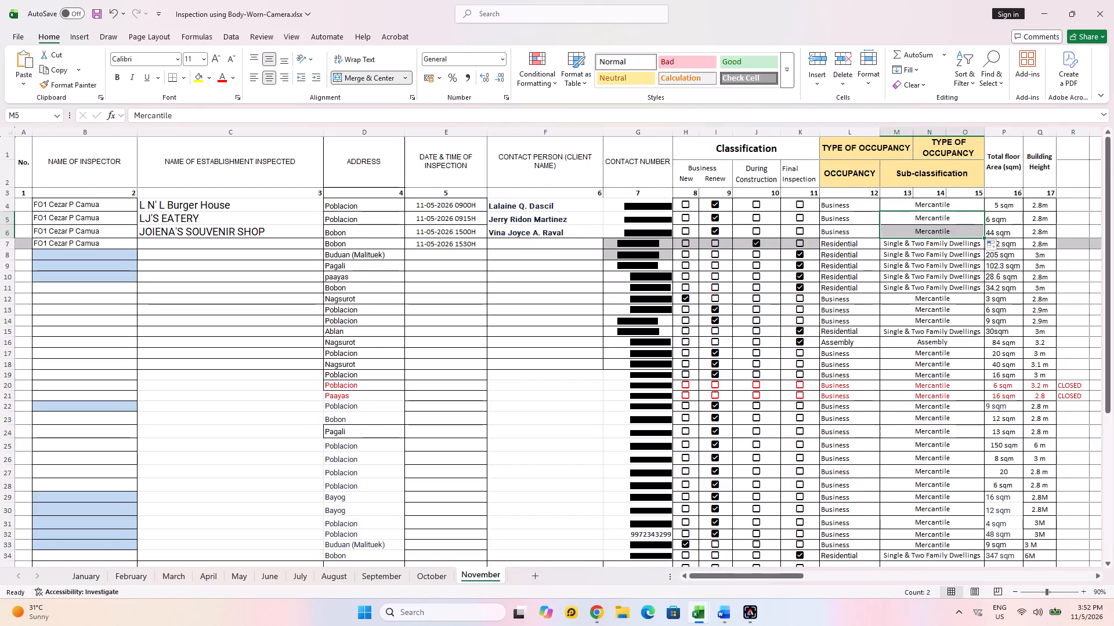
Check the shop's floor area in the browser and set JOIENA'S SOUVENIR SHOP's total floor area in cell P6 to 4 sqm.
key(alt+Tab)
key(alt+Tab)
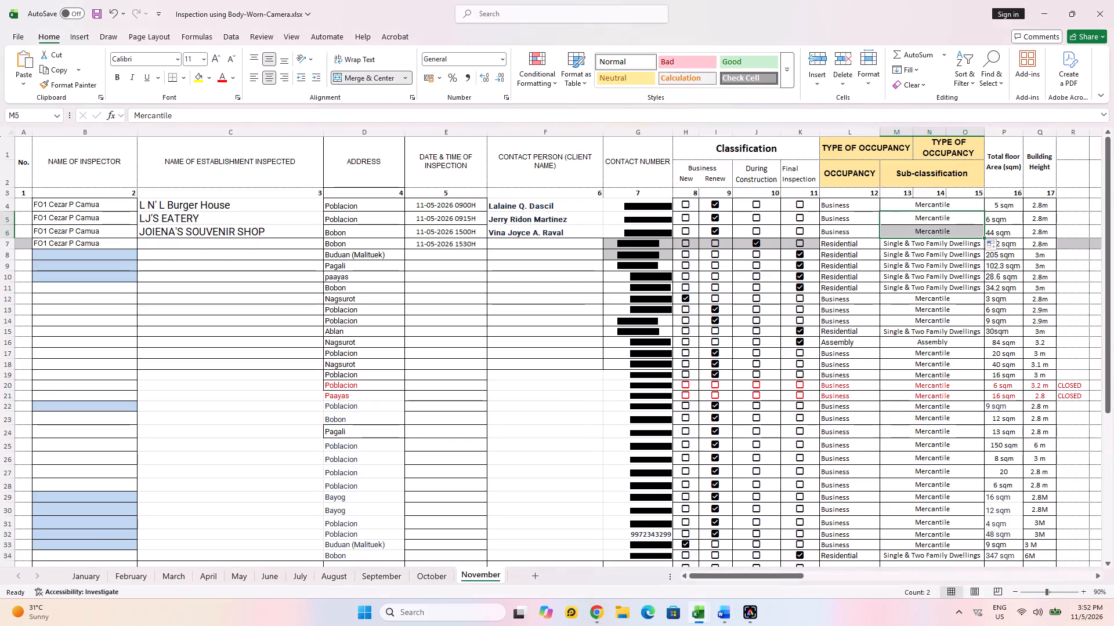
double_click(990, 234)
key(BackSpace)
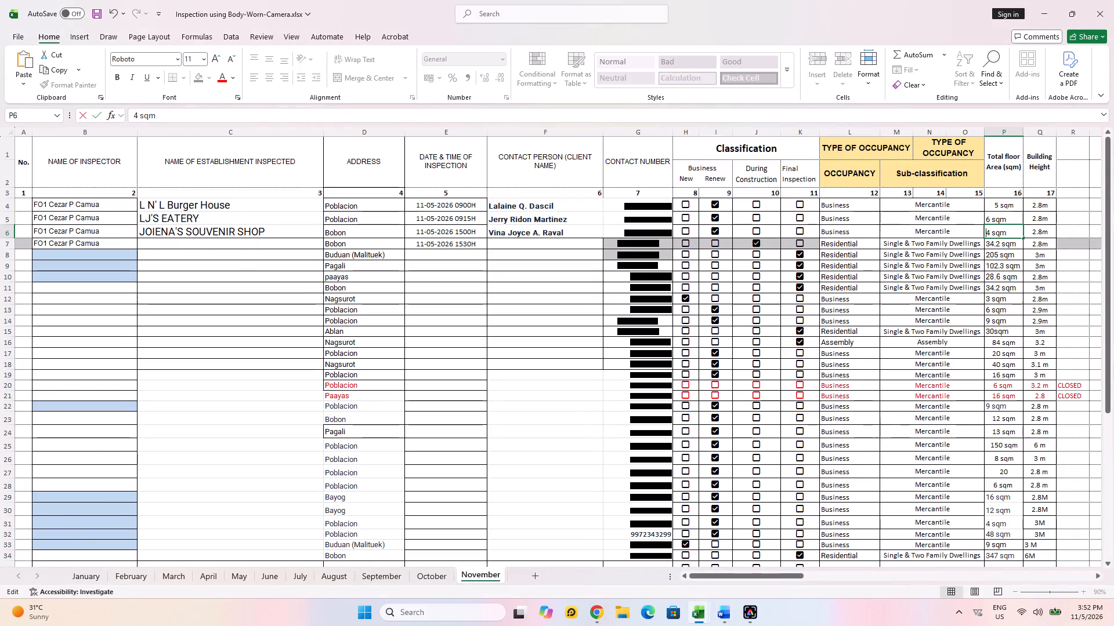
click(1031, 266)
Set JOIENA'S SOUVENIR SHOP's building height in cell Q6 to 2.7m.
double_click(1040, 233)
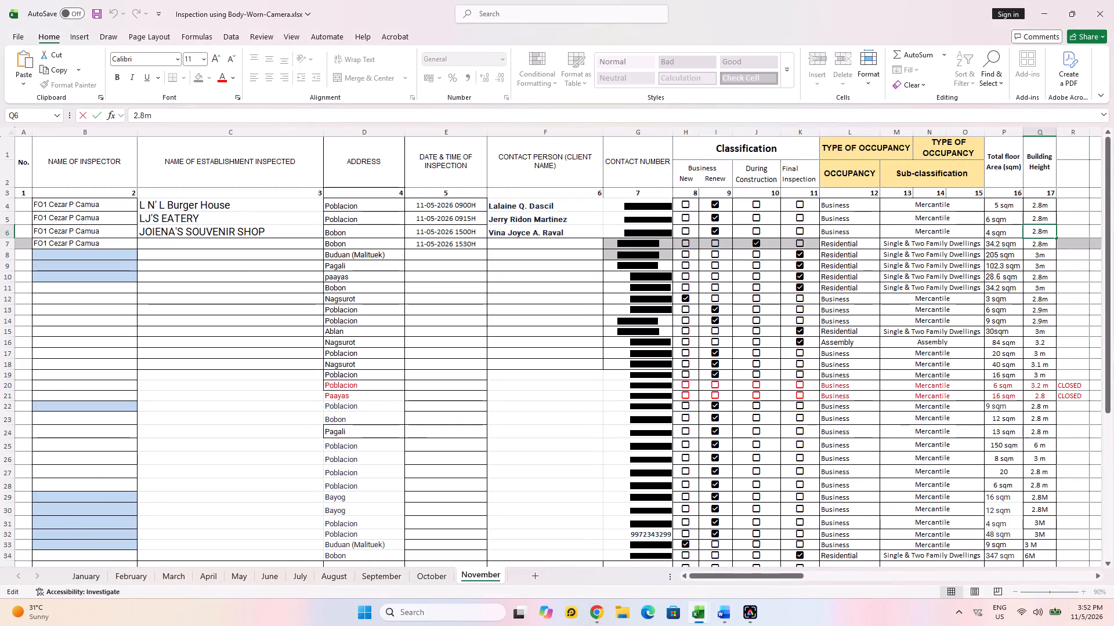
key(Right)
key(BackSpace)
key(7)
key(Return)
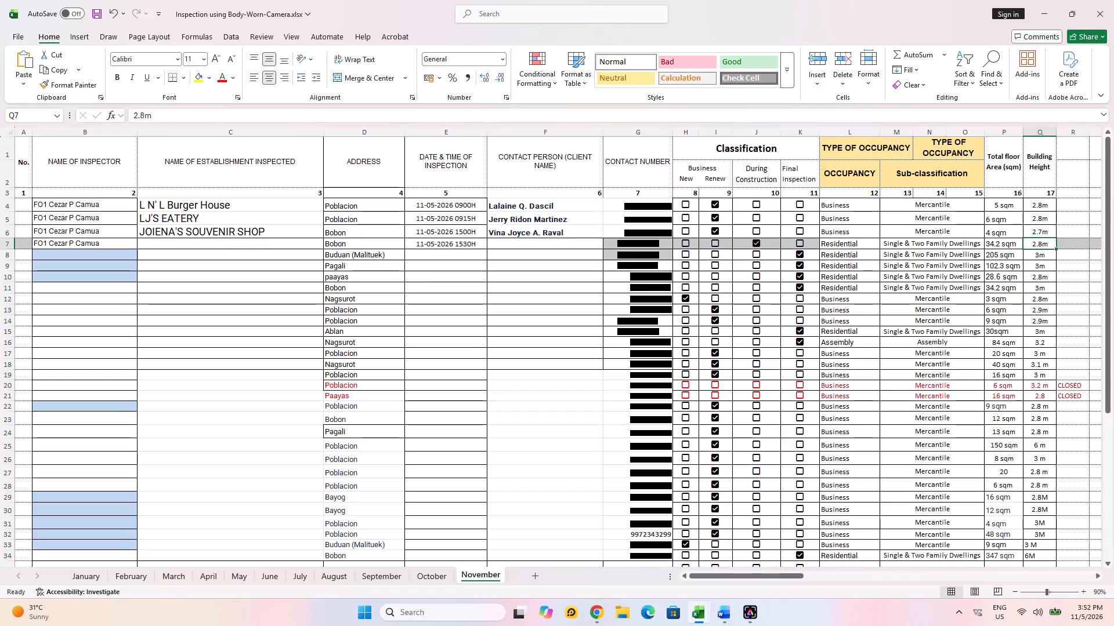
Open the FOUR BEDROOM TWO STOREY RESIDENTIAL order in the browser and copy its establishment name into cell C7 of the November sheet.
key(alt+Tab)
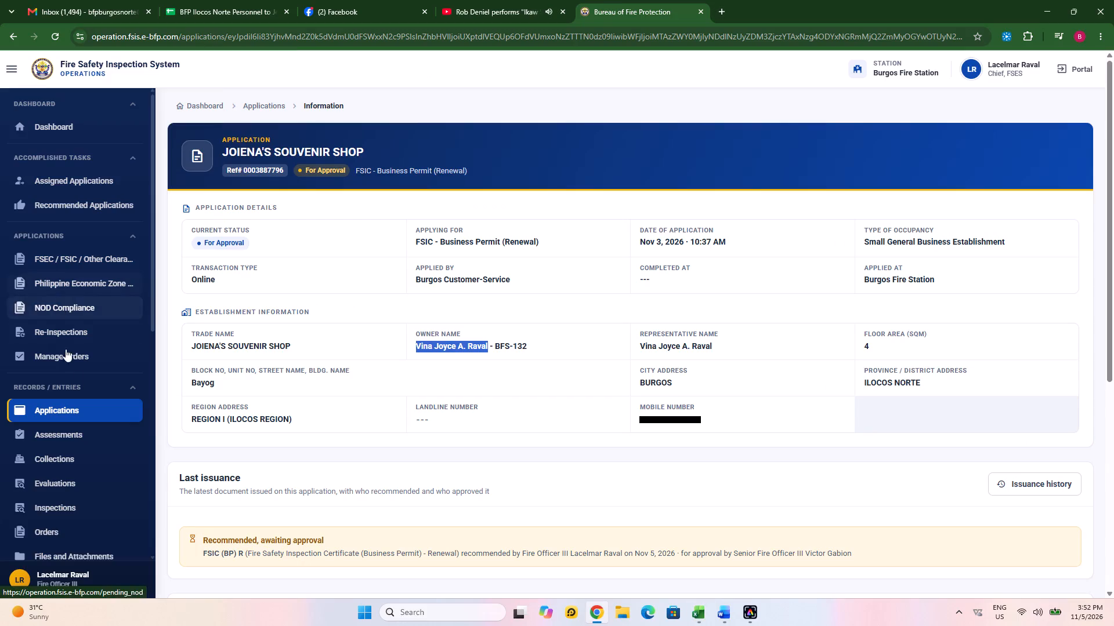
click(68, 527)
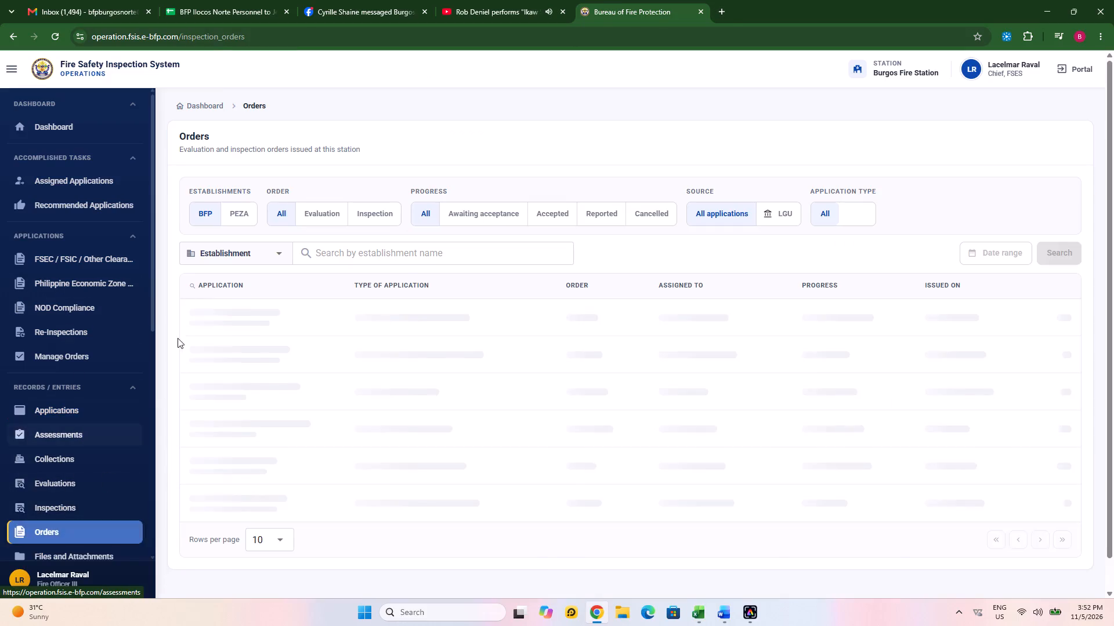
click(1042, 350)
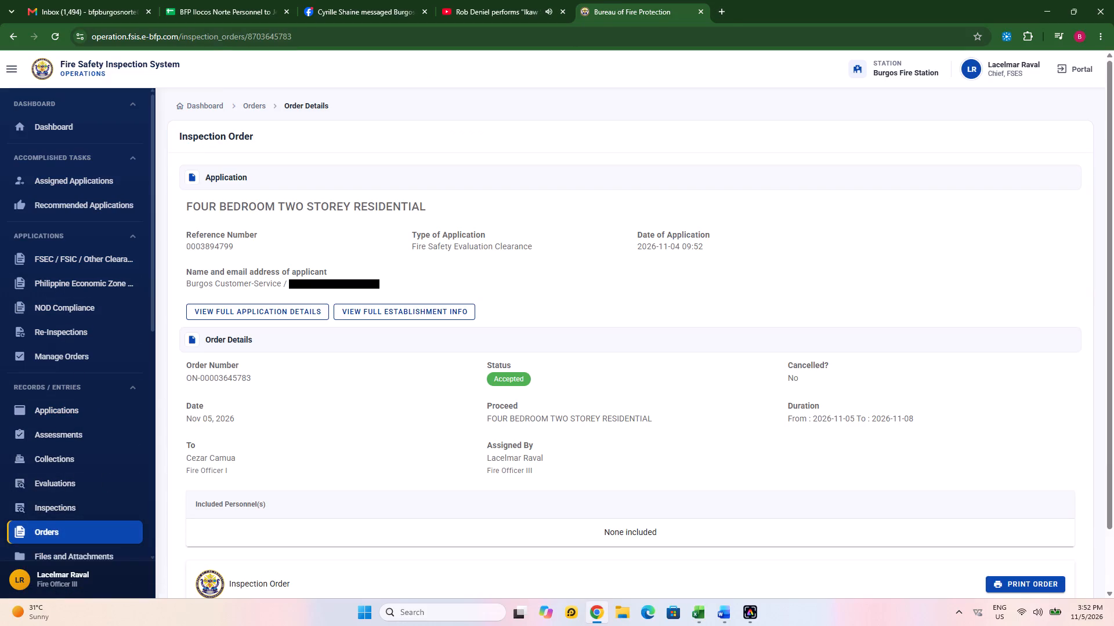
drag(186, 203, 453, 212)
key(ctrl+c)
key(alt+Tab)
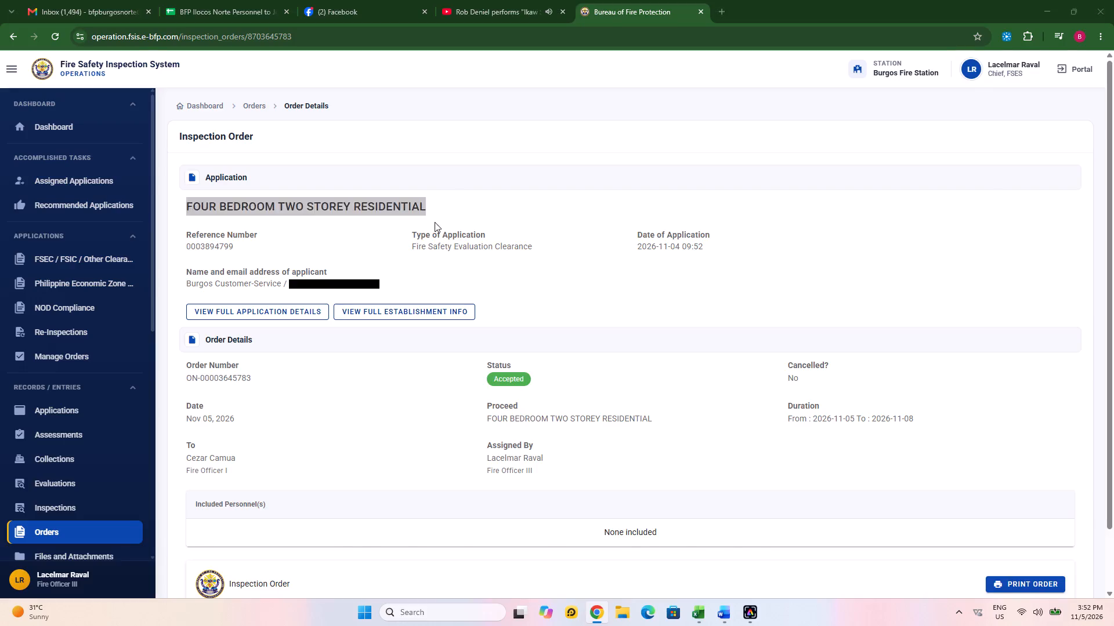
click(209, 243)
key(ctrl+v)
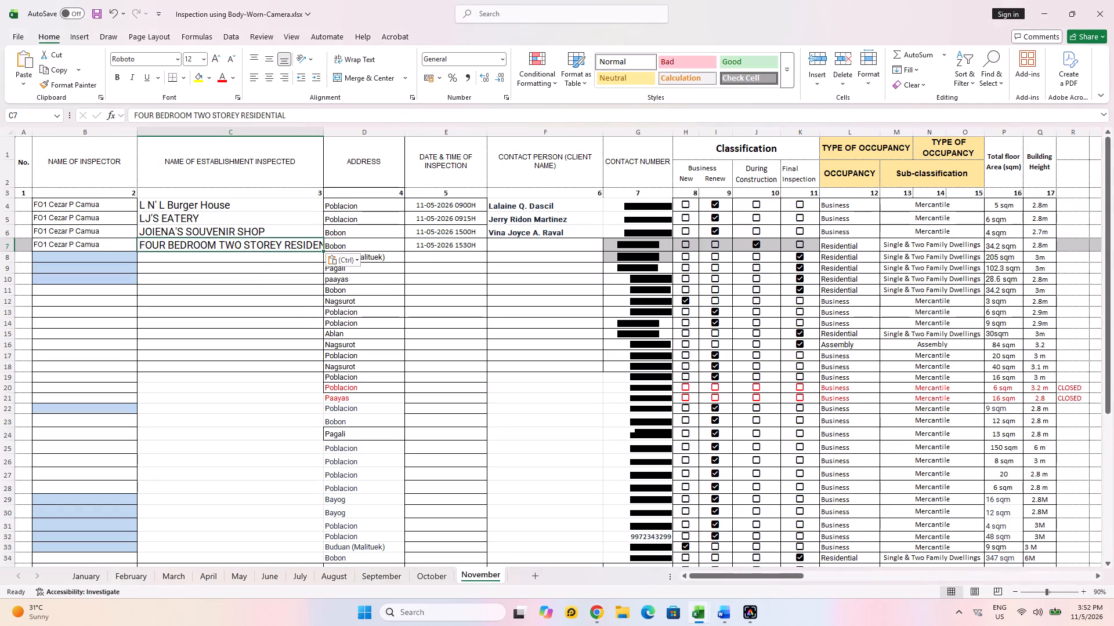
Change JOIENA'S SOUVENIR SHOP's address in cell D6 to Bayog.
click(384, 246)
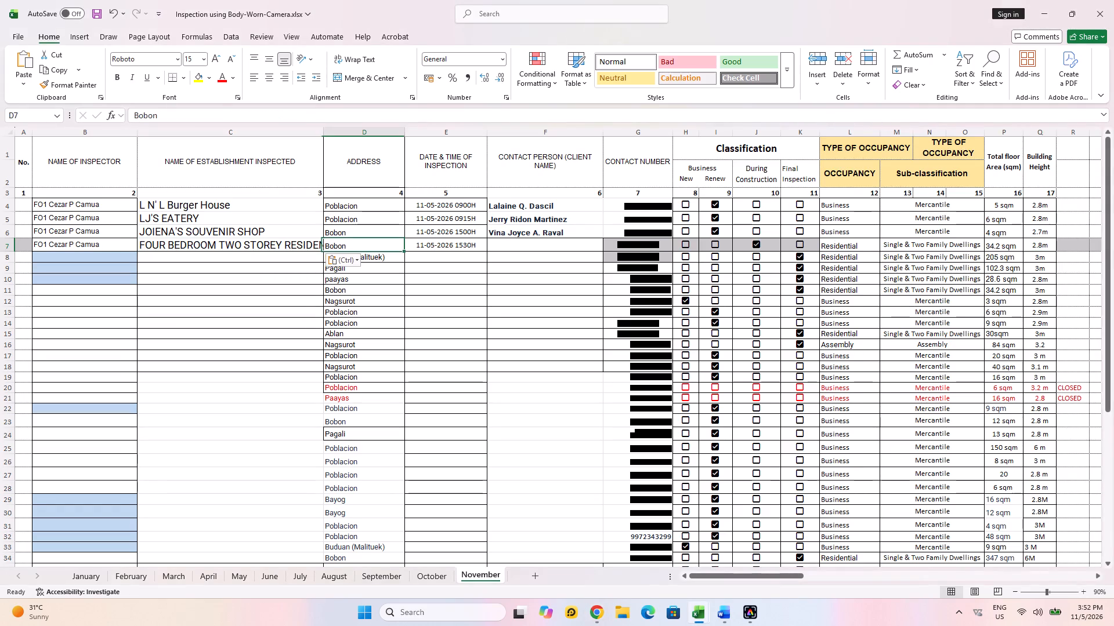
double_click(378, 230)
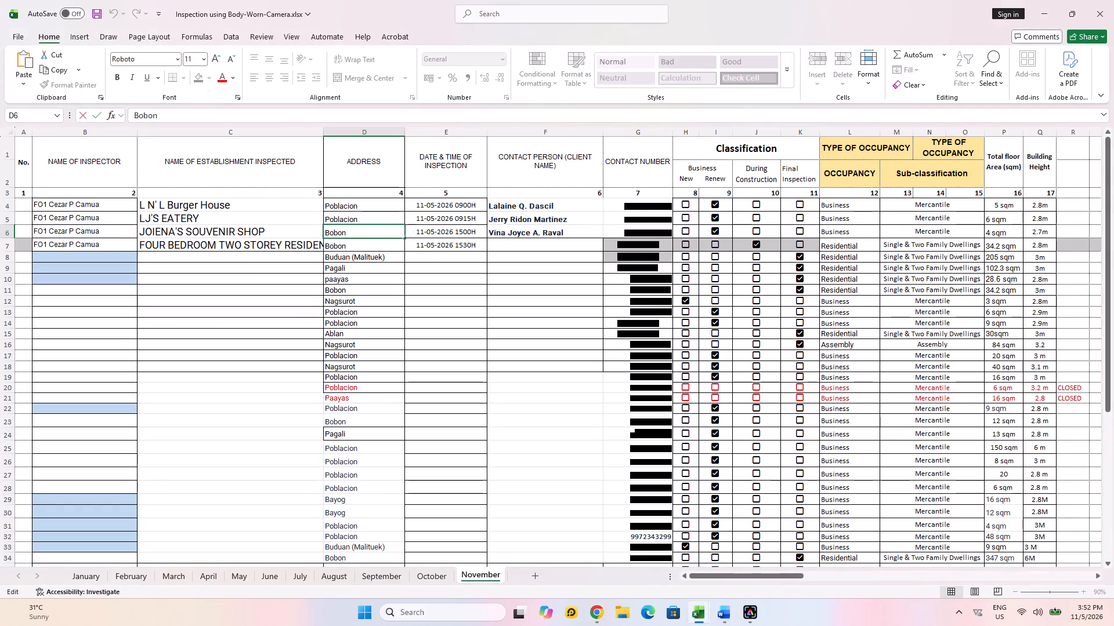
key(BackSpace)
key(BackSpace)
key(BackSpace)
key(BackSpace)
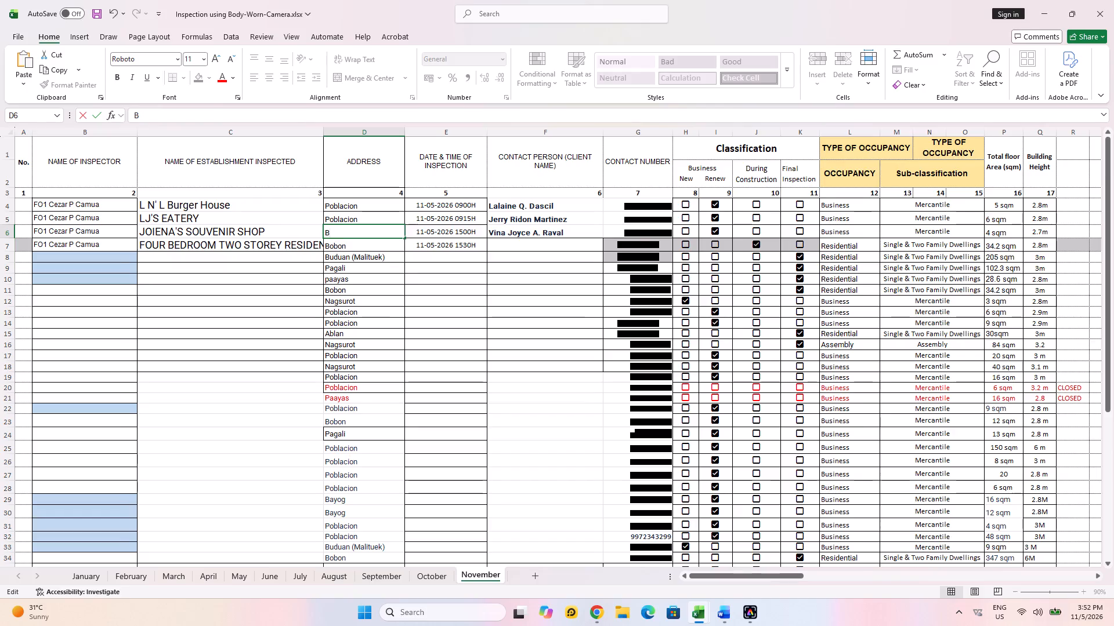
text(ay)
key(o)
key(g)
Change the FOUR BEDROOM TWO STOREY RESIDENTIAL address in cell D7 to Ablan.
double_click(356, 244)
key(BackSpace)
key(BackSpace)
key(BackSpace)
key(BackSpace)
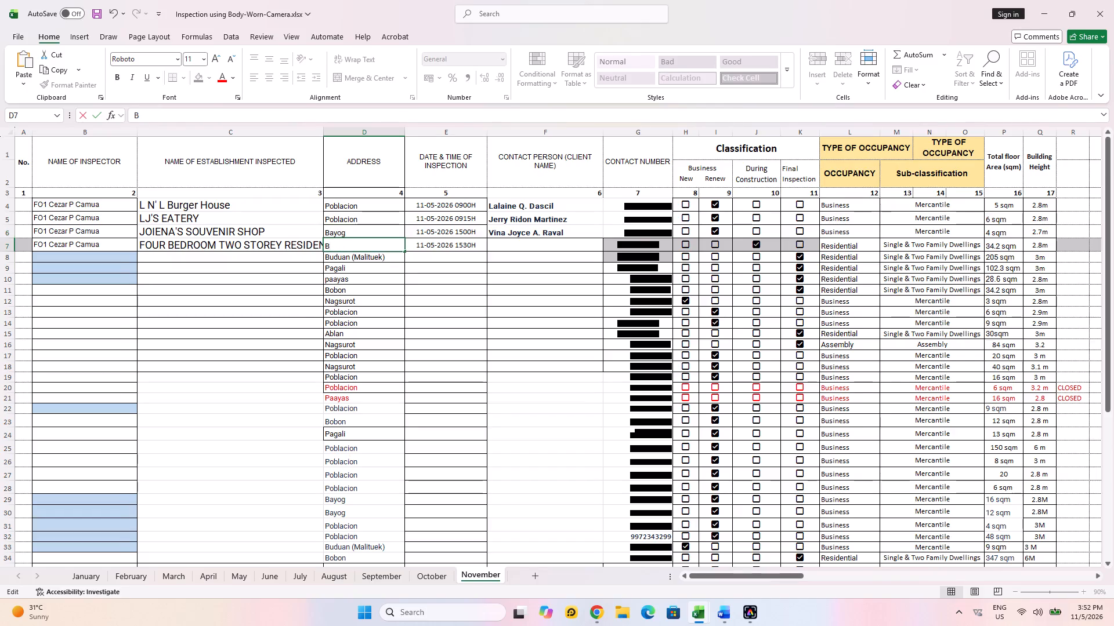
key(BackSpace)
text(Ablan)
key(Return)
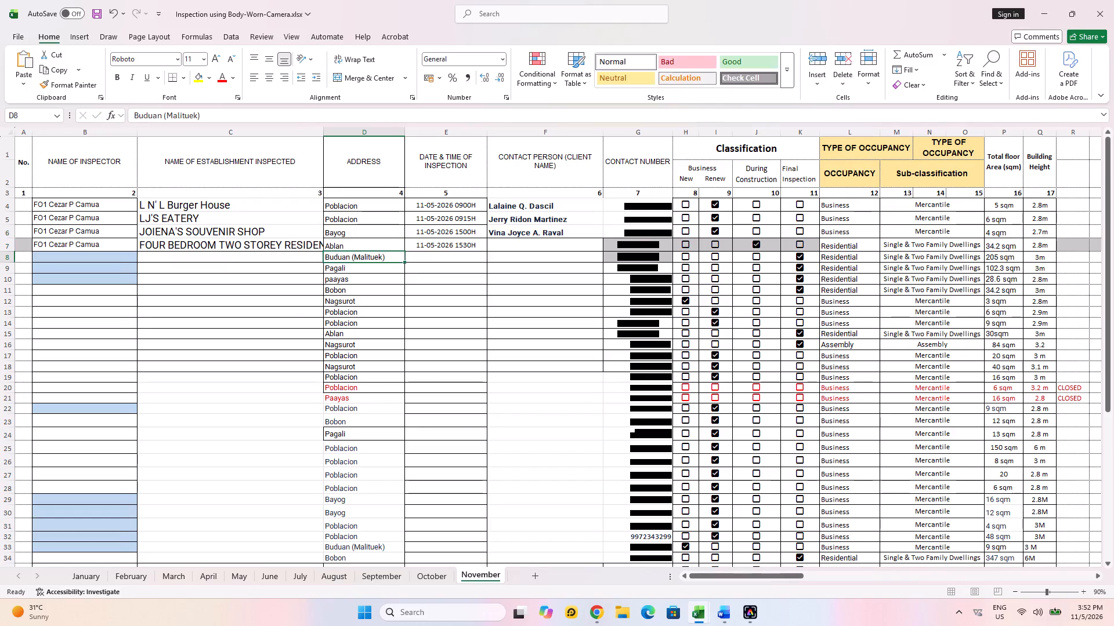
Open the residence's full application details in the browser and copy its mobile number into contact number cell G7 of the November sheet.
key(alt+Tab)
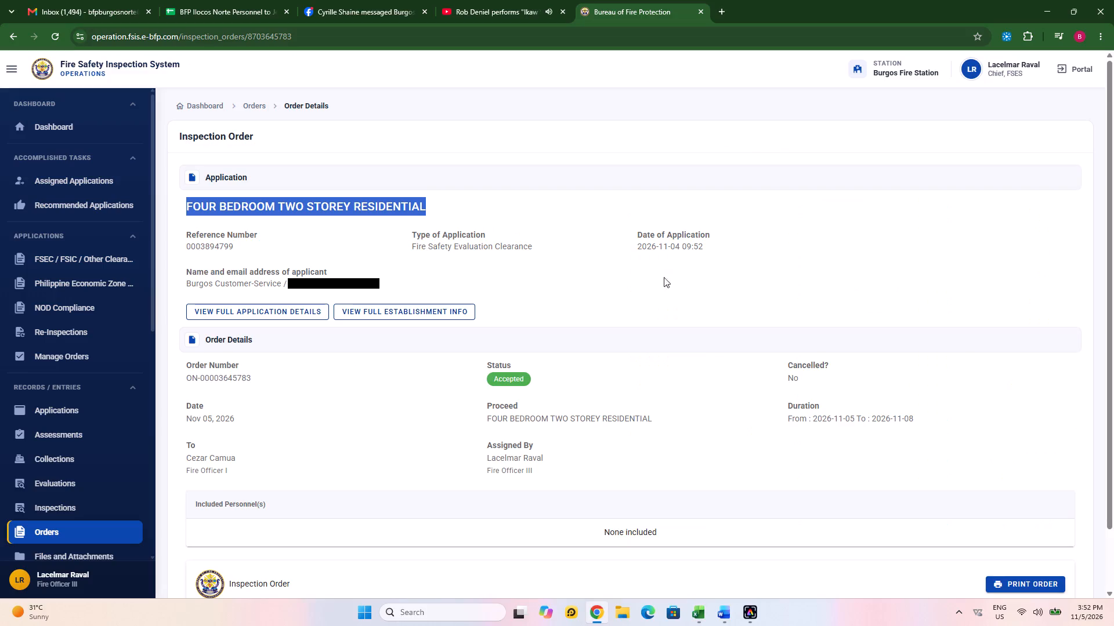
click(266, 307)
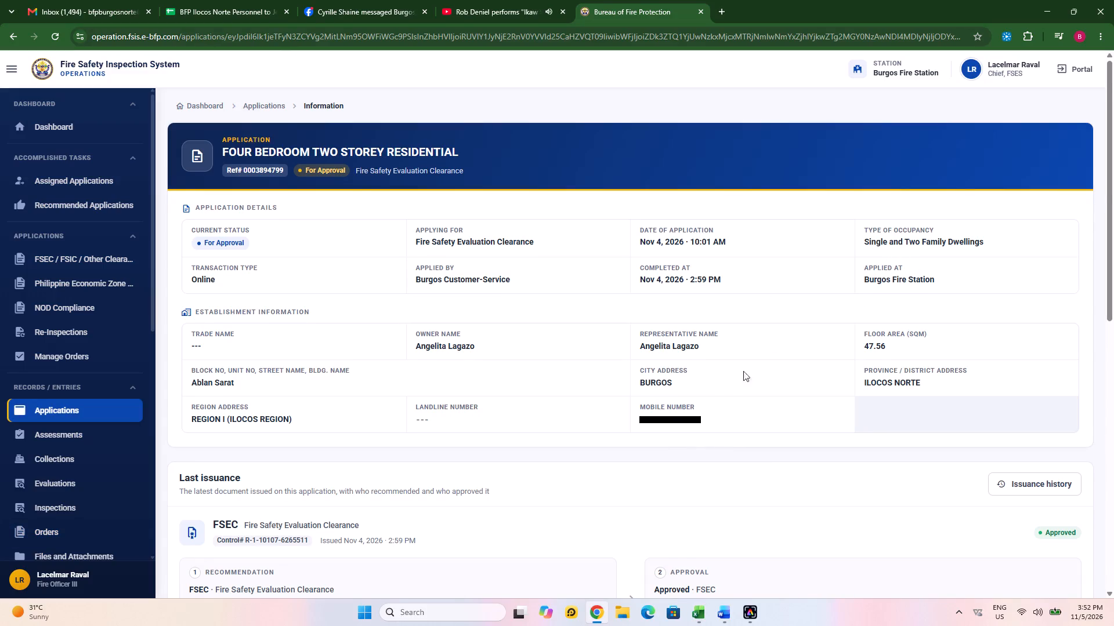
scroll(723, 392, down, 1)
drag(657, 362, 721, 364)
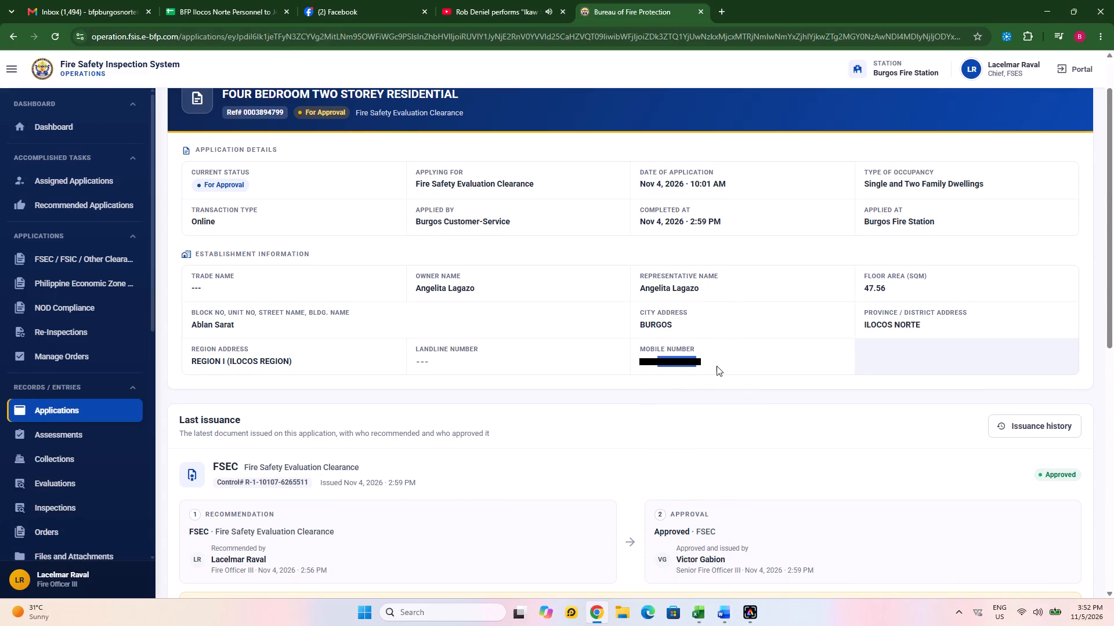
key(ctrl+c)
key(alt+Tab)
double_click(655, 246)
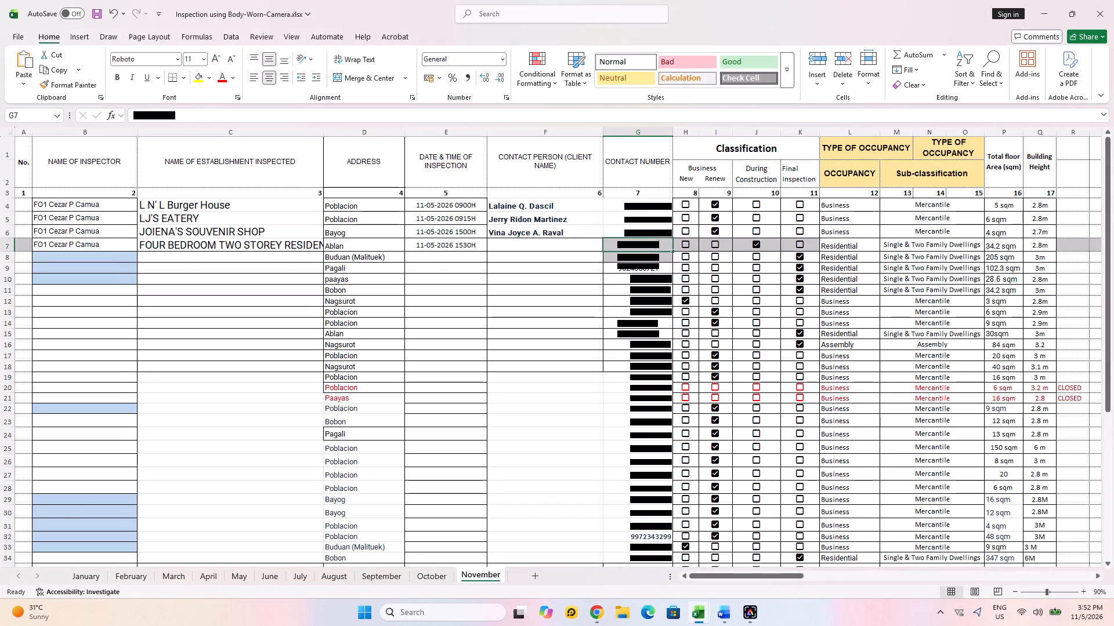
key(ctrl+v)
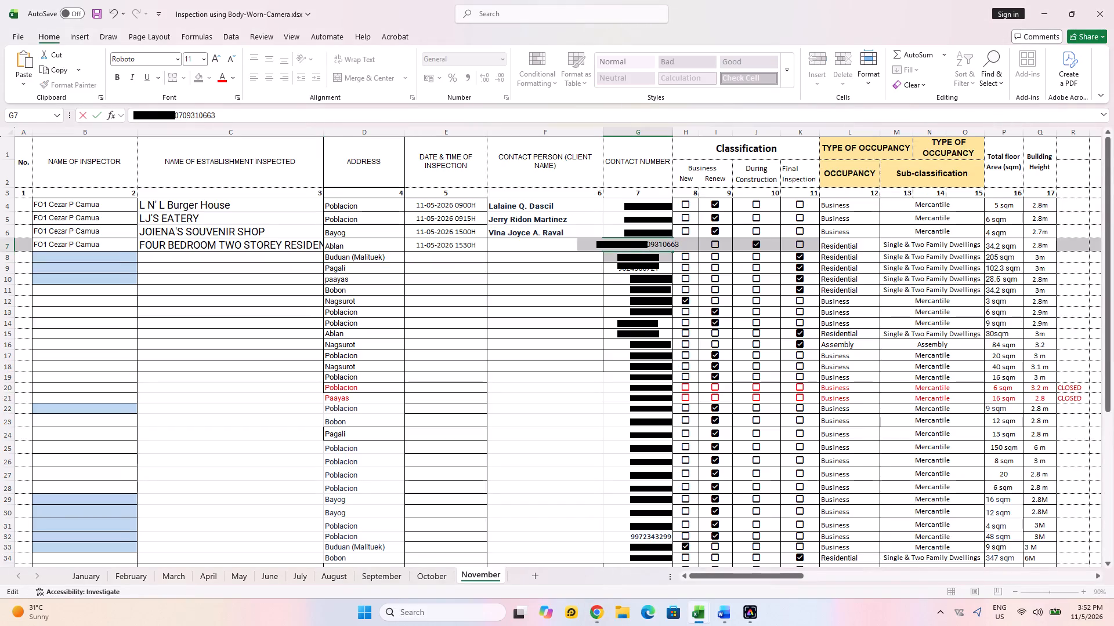
key(ctrl+z)
click(650, 268)
click(654, 248)
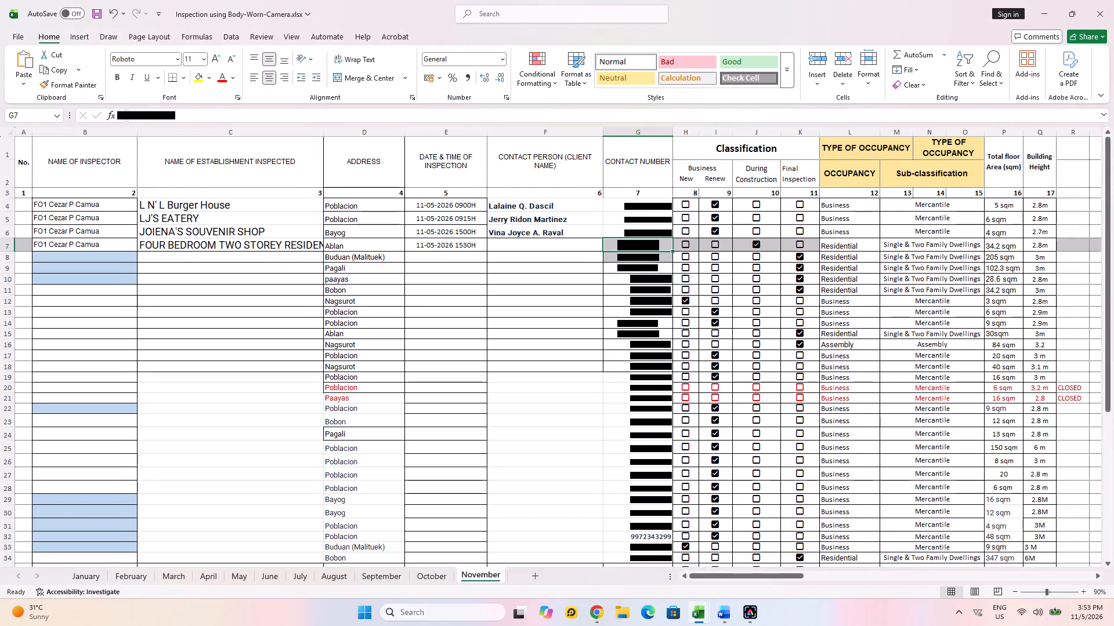
key(ctrl+v)
Copy the representative's name from the application details in the browser into contact person cell F7 of the workbook.
key(alt+Tab)
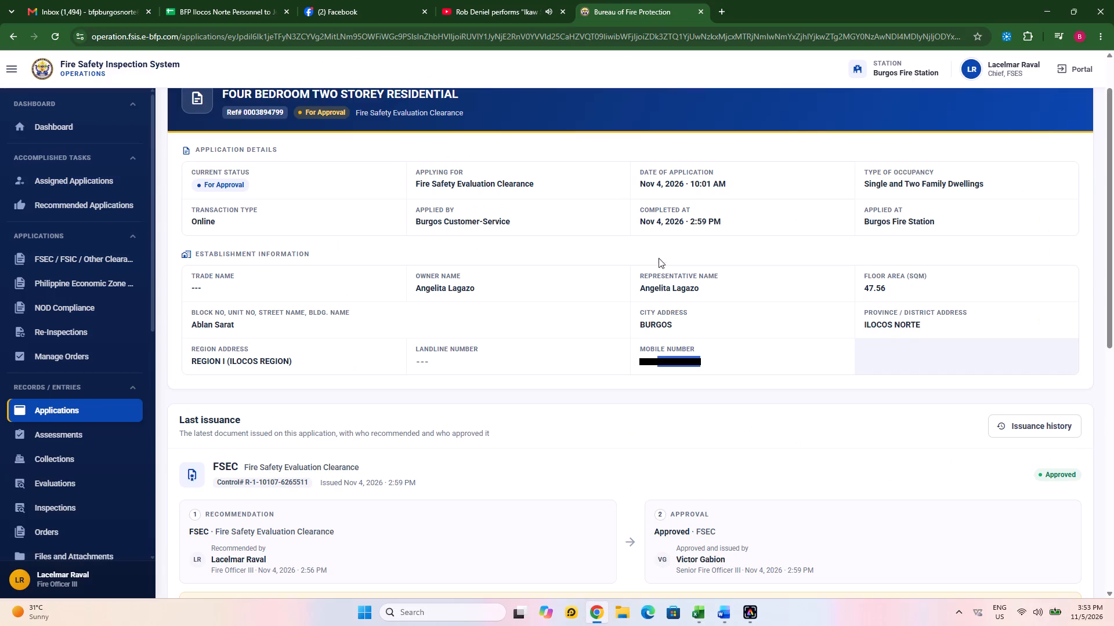
drag(640, 287, 727, 292)
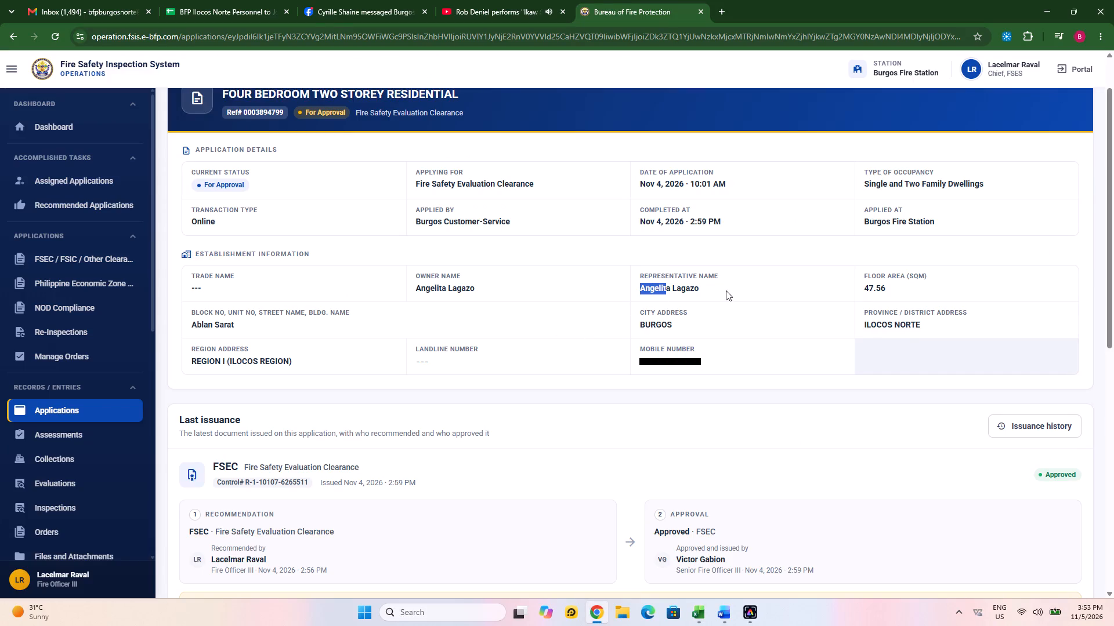
key(ctrl+c)
key(alt+Tab)
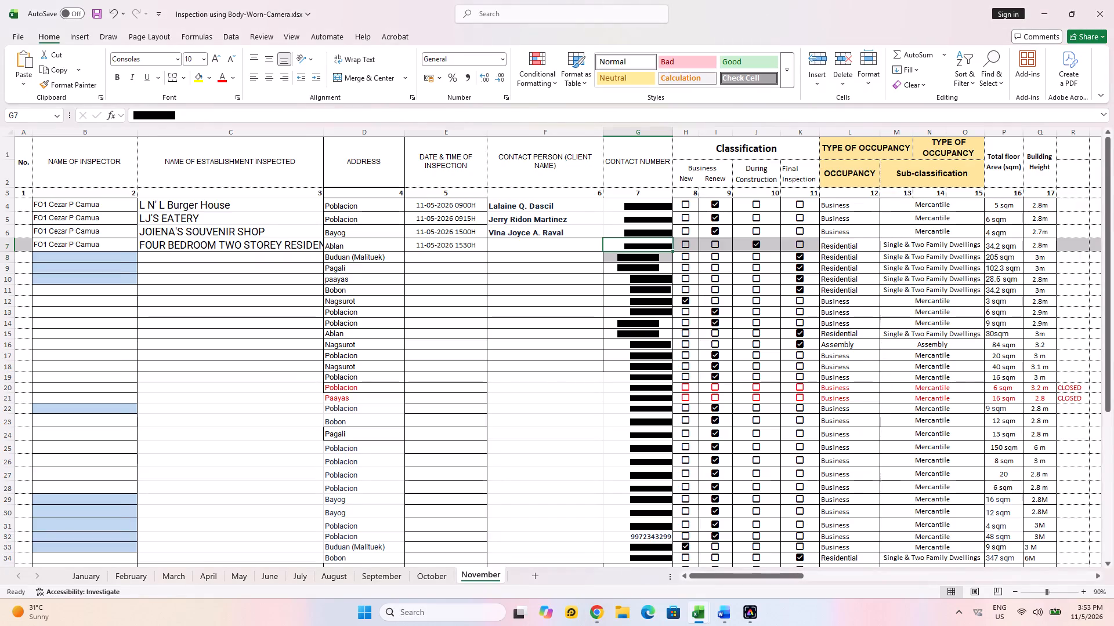
click(448, 254)
click(521, 246)
key(ctrl+v)
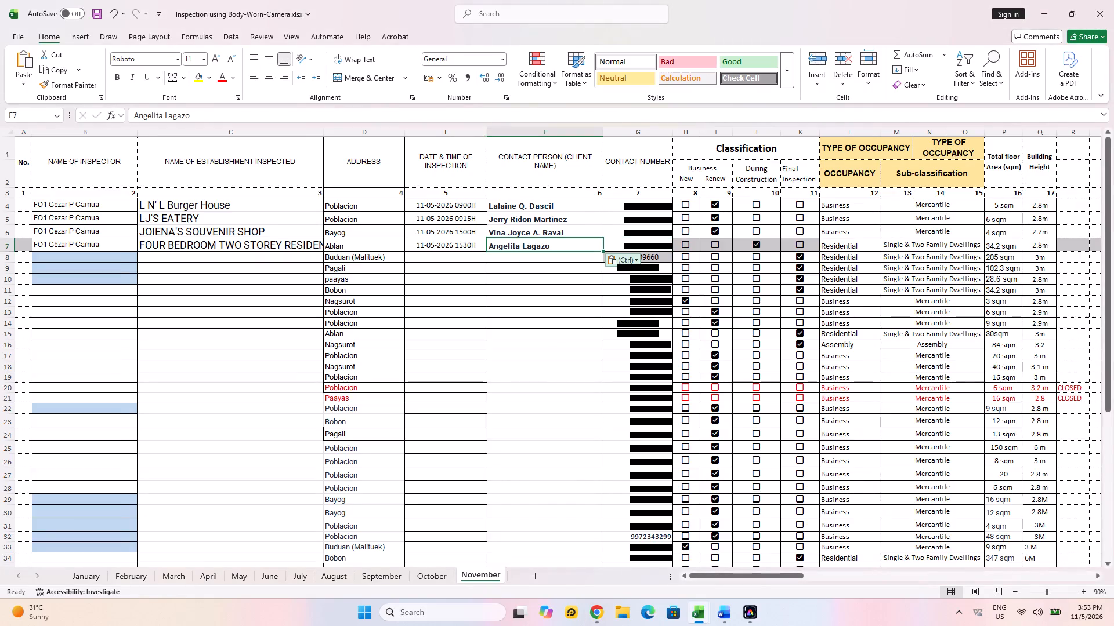
Copy the floor area from the browser and set the residence's total floor area in cell P7 to 47.56 sqm.
key(alt+Tab)
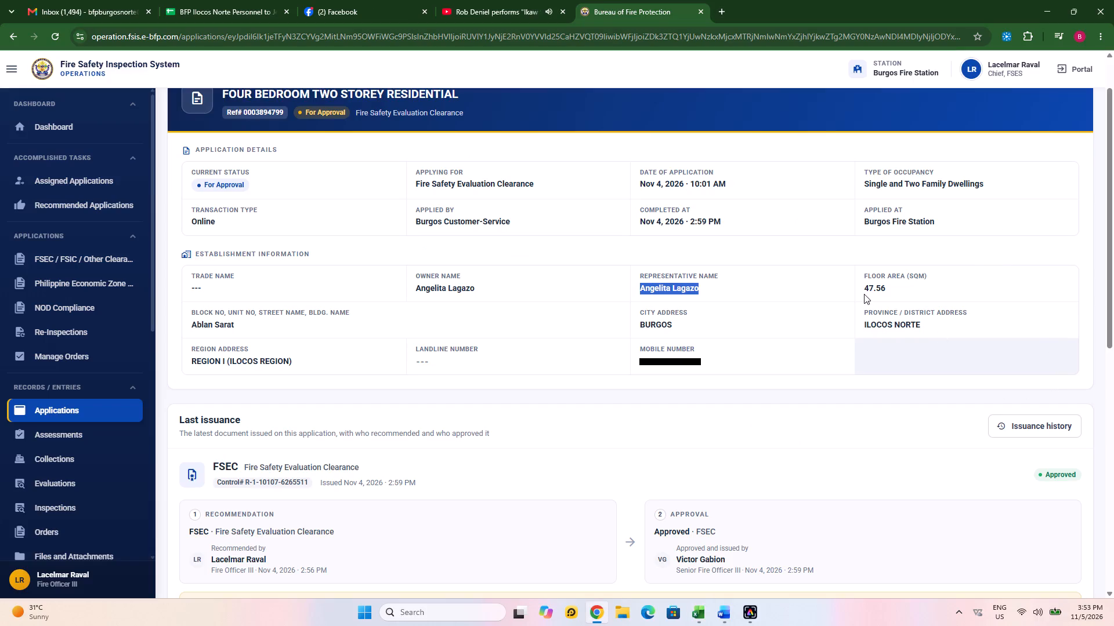
drag(865, 289, 901, 291)
key(ctrl+c)
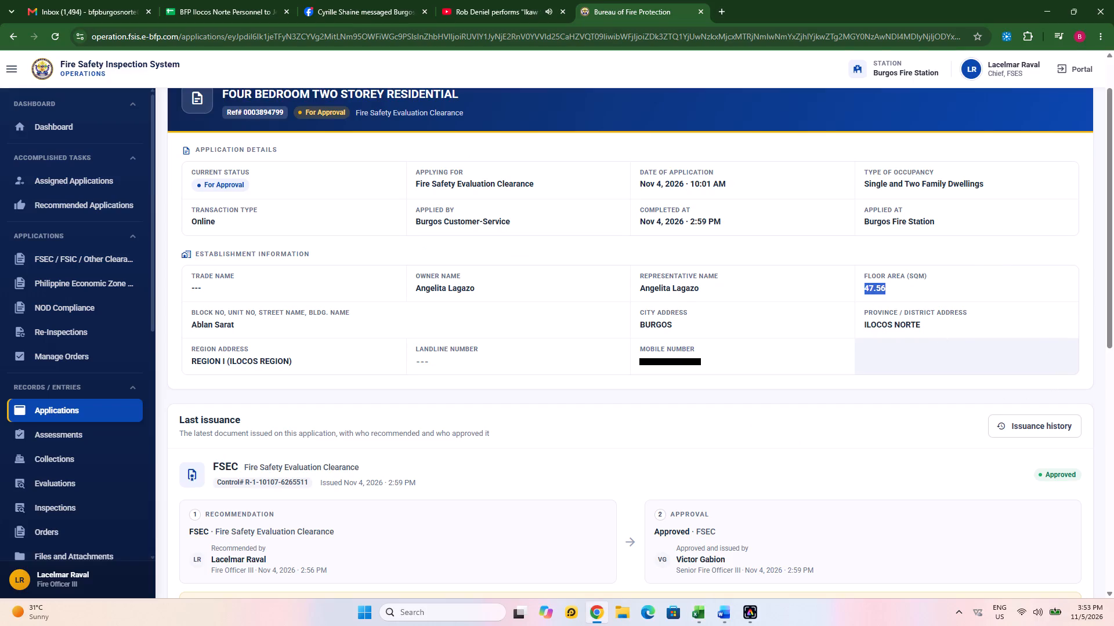
key(alt+Tab)
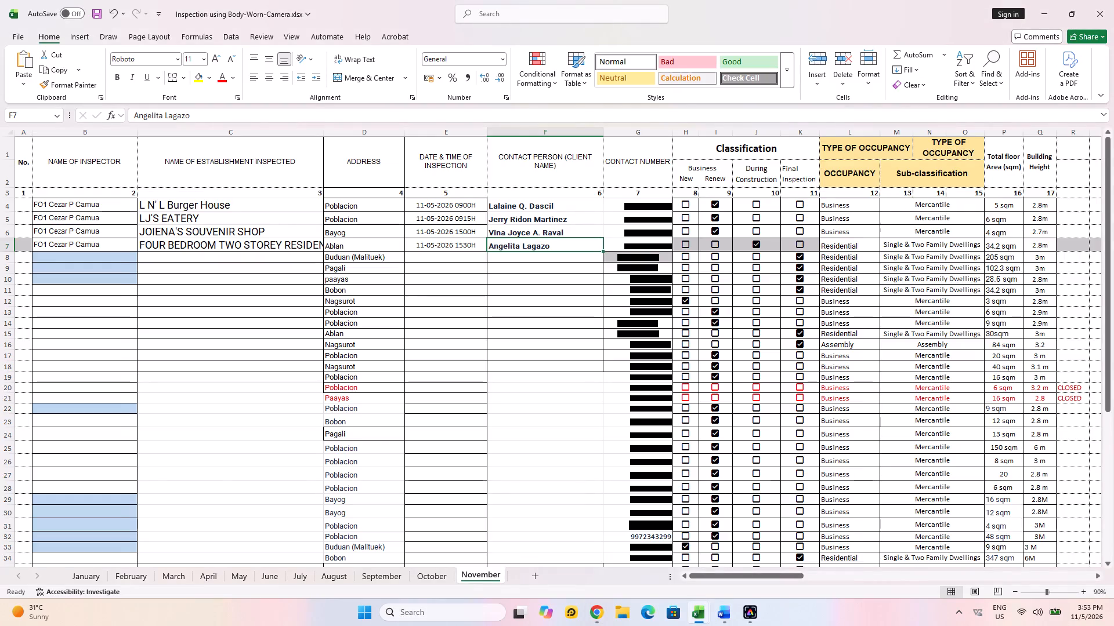
double_click(997, 245)
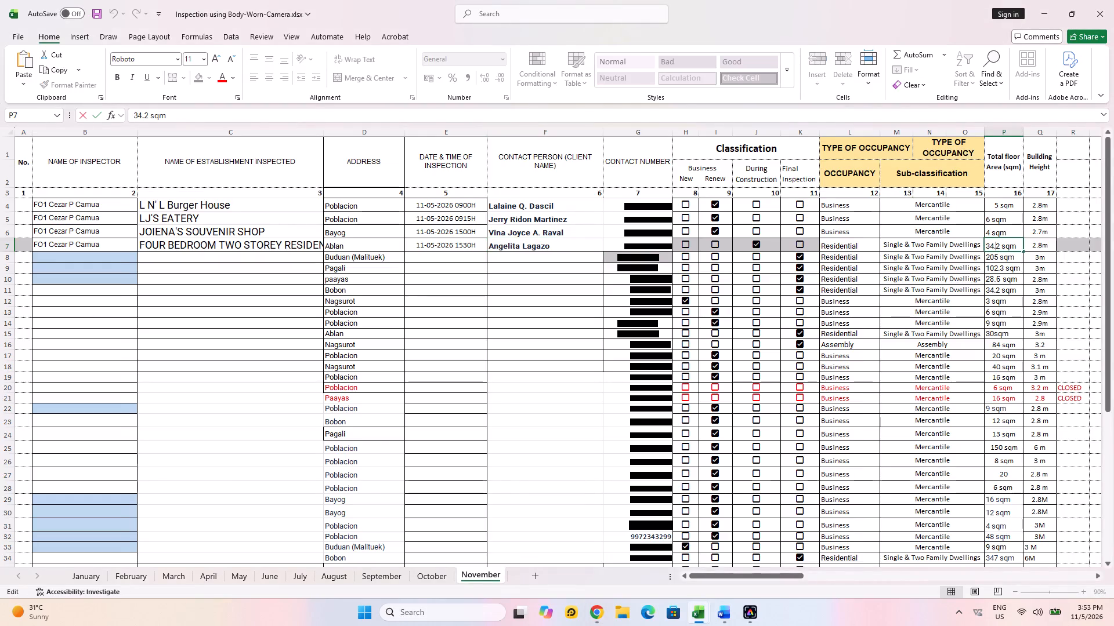
click(999, 247)
click(999, 248)
key(BackSpace)
key(BackSpace)
key(BackSpace)
key(BackSpace)
key(ctrl+v)
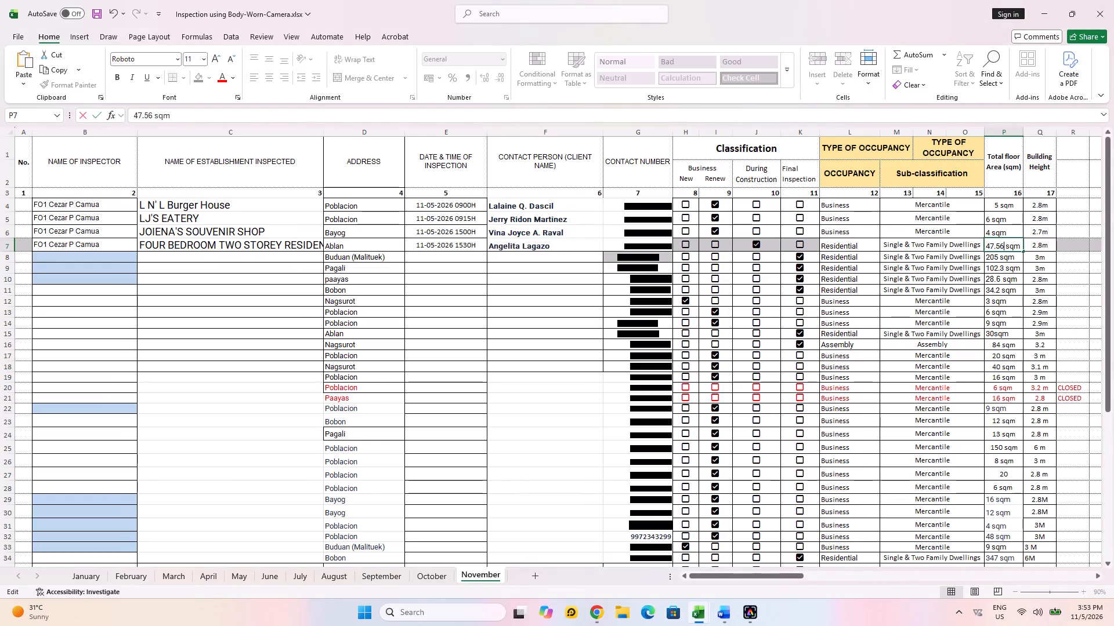
click(1038, 247)
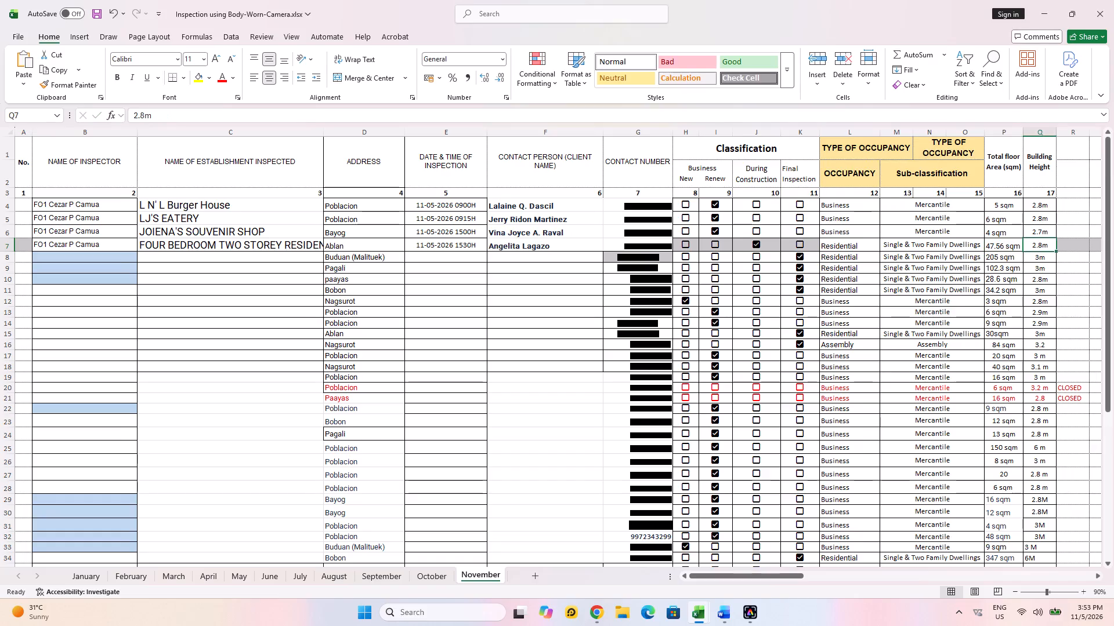
Set the FOUR BEDROOM TWO STOREY RESIDENTIAL building height in cell Q7 to 6m.
key(alt+Tab)
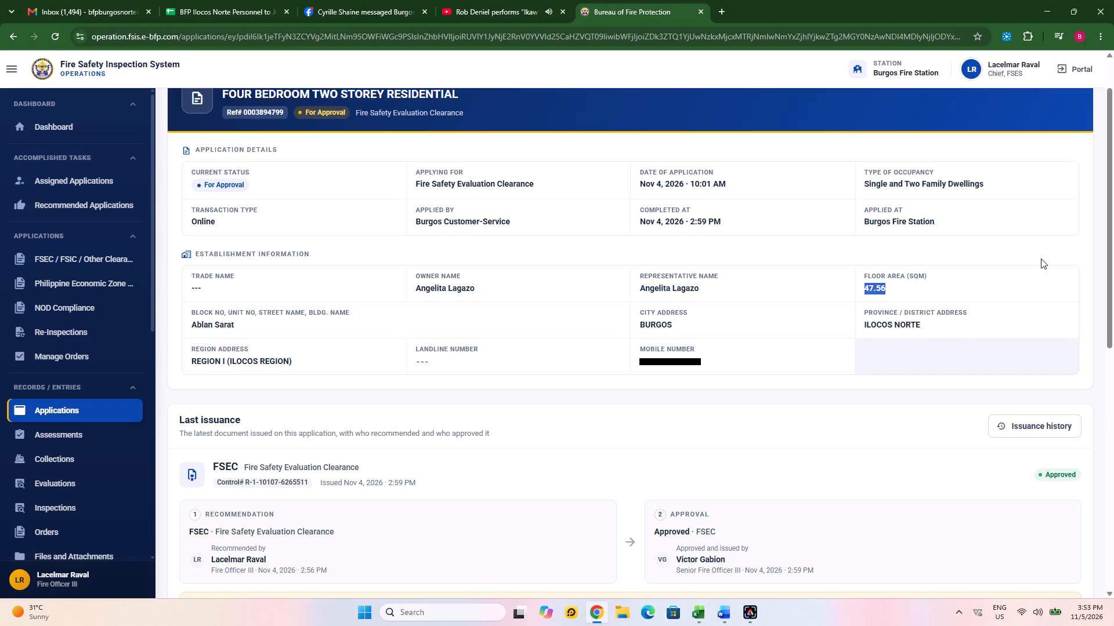
key(alt+Tab)
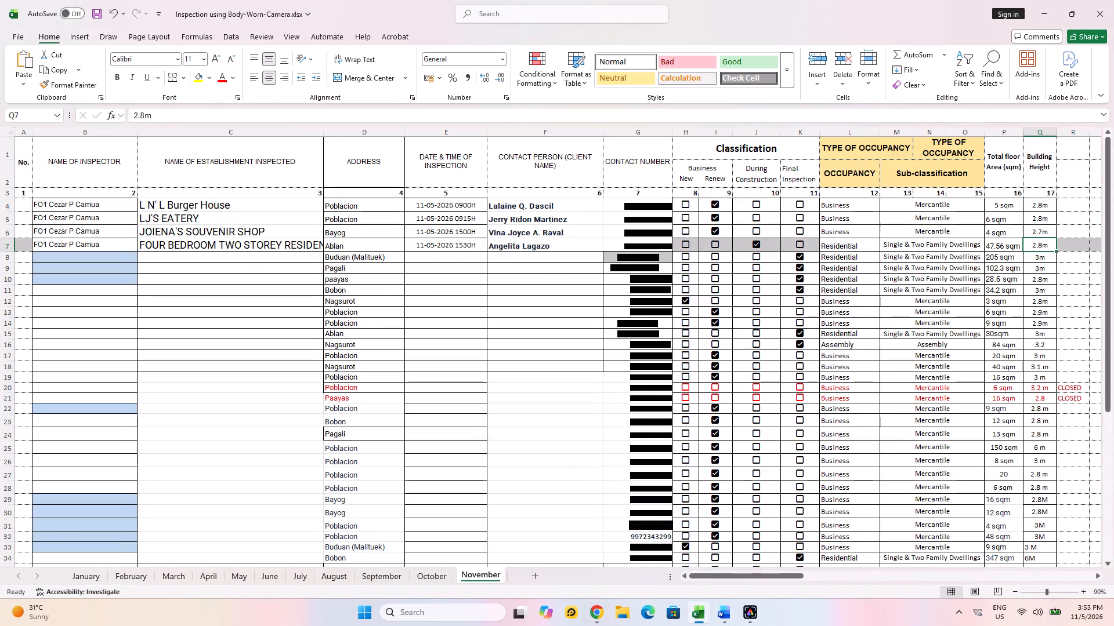
double_click(1040, 244)
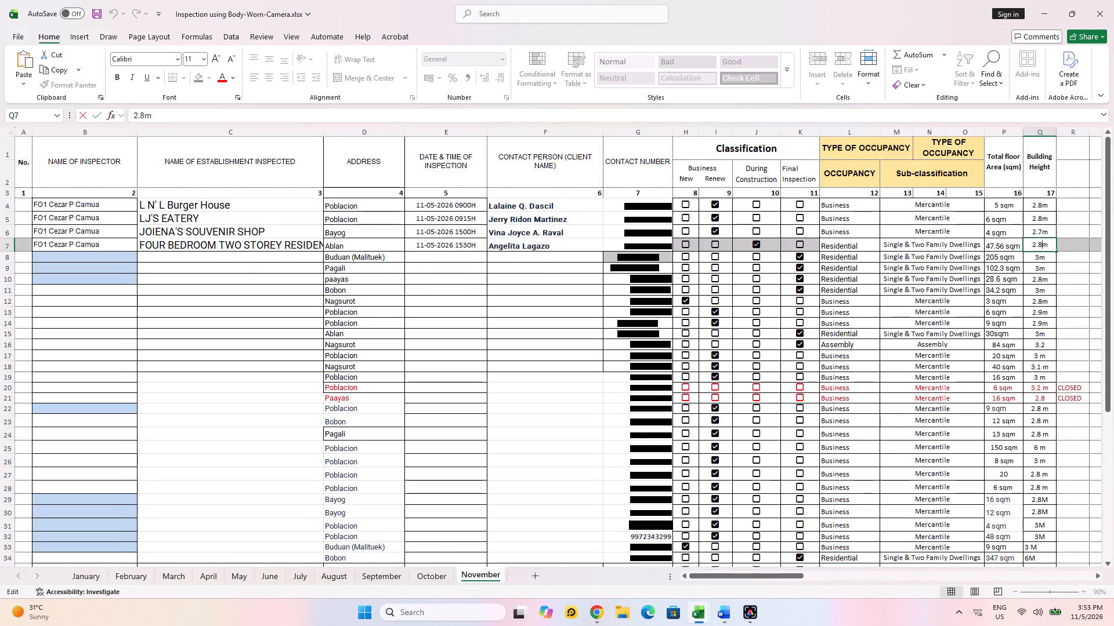
key(BackSpace)
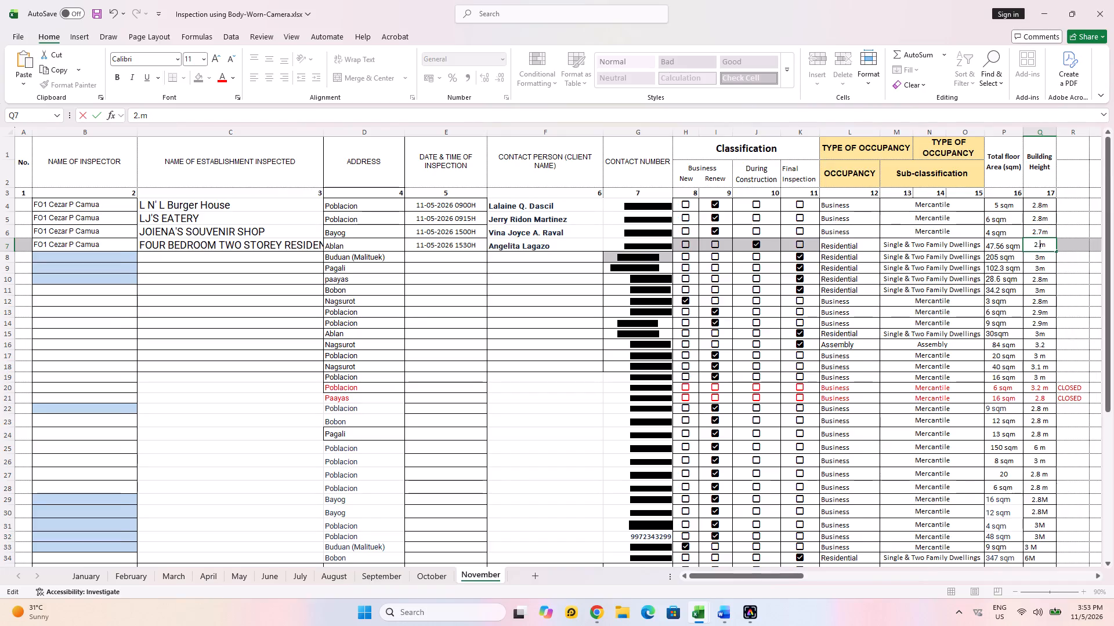
key(BackSpace)
key(BackSpace)
key(6)
key(Return)
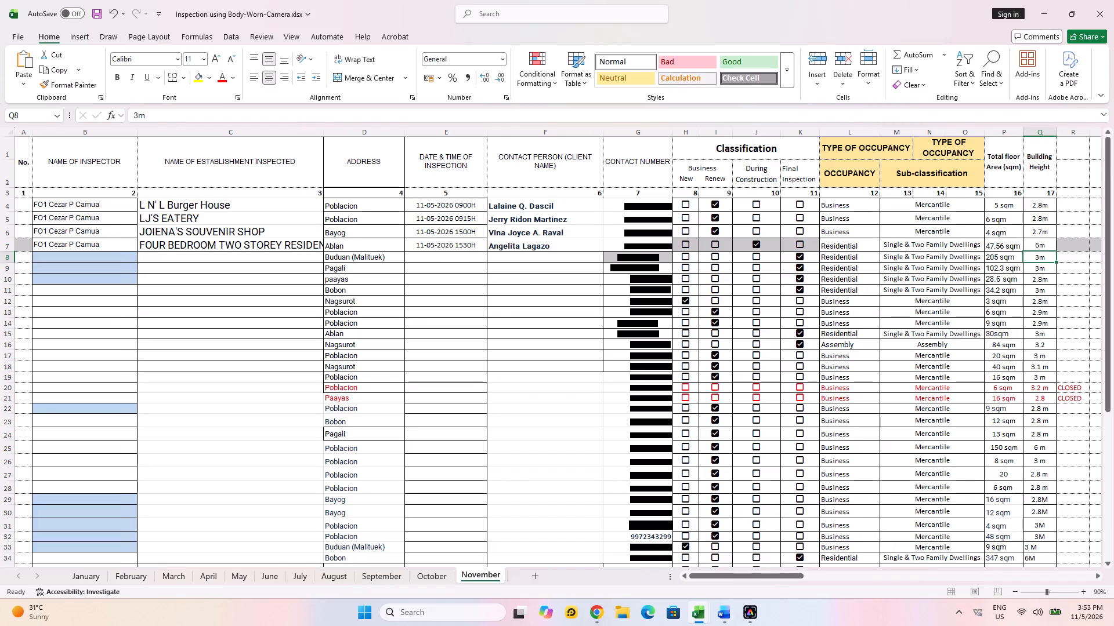
Clear the leftover addresses in cells D8:D28 and the leftover contact numbers in cells G8:G24.
drag(343, 256, 350, 481)
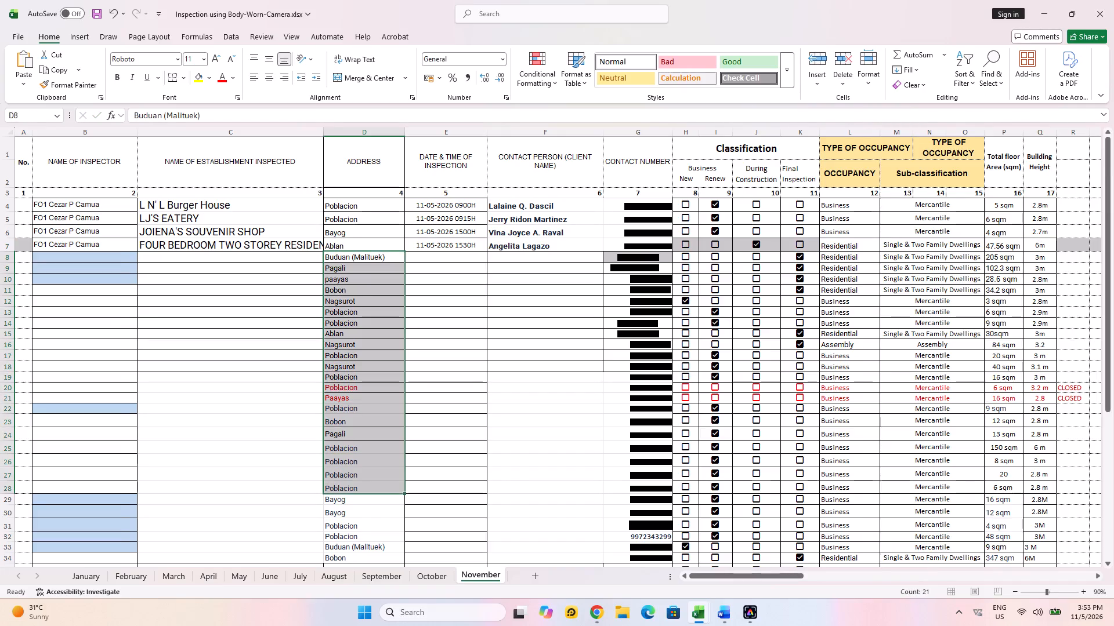
key(Delete)
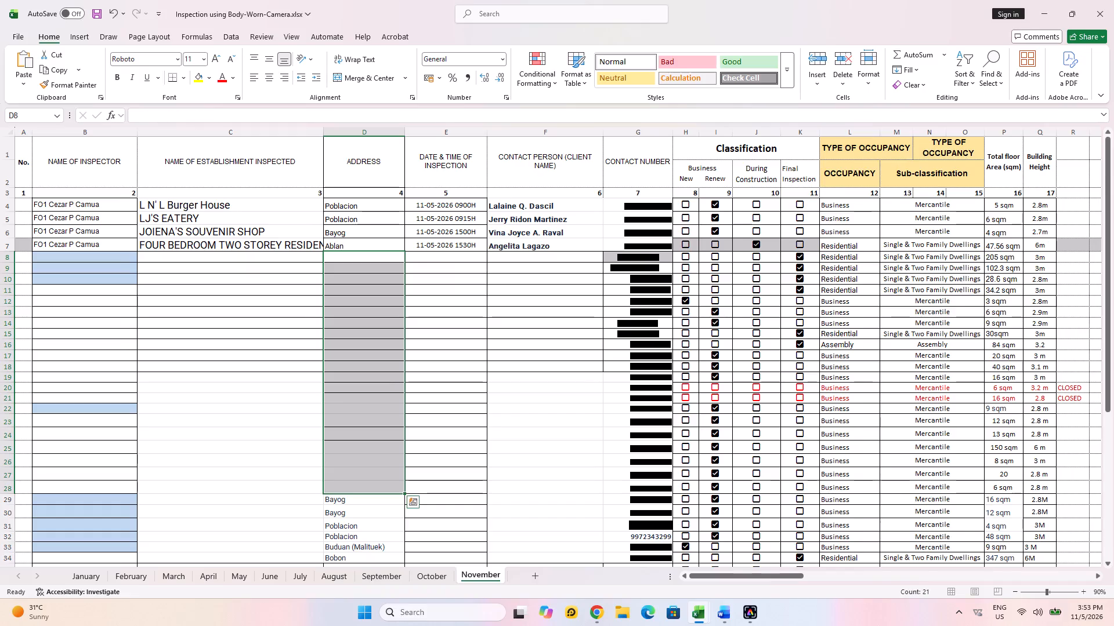
drag(646, 257, 645, 439)
key(Delete)
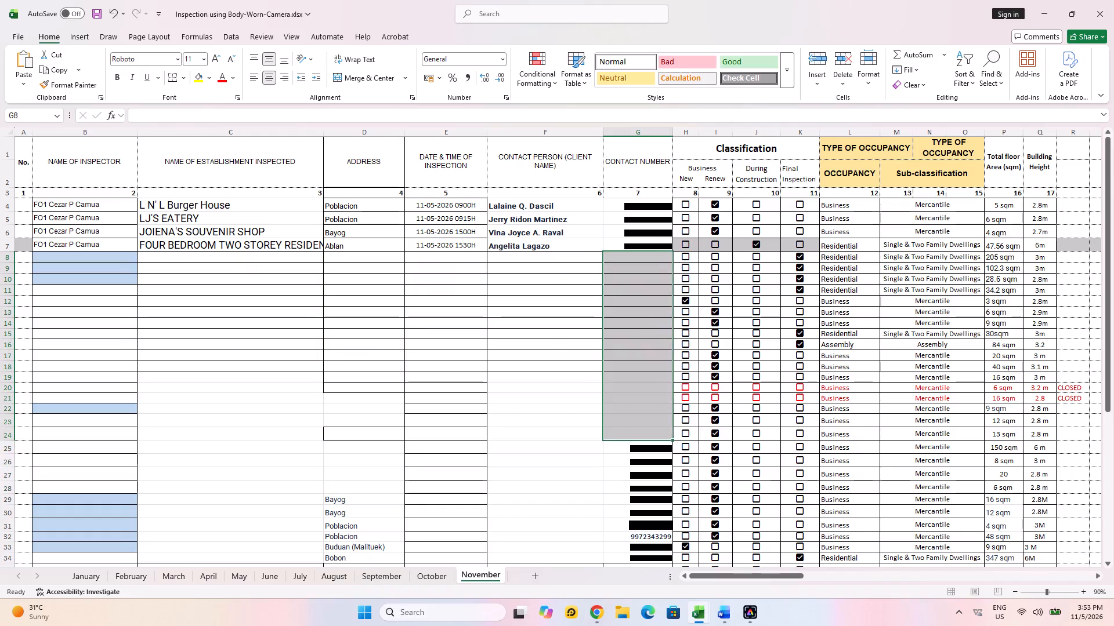
Uncheck the leftover classification boxes: Final Inspection in K8:K11 and K15, New in H12, and Renew in I13.
click(801, 257)
click(801, 267)
click(802, 277)
click(801, 292)
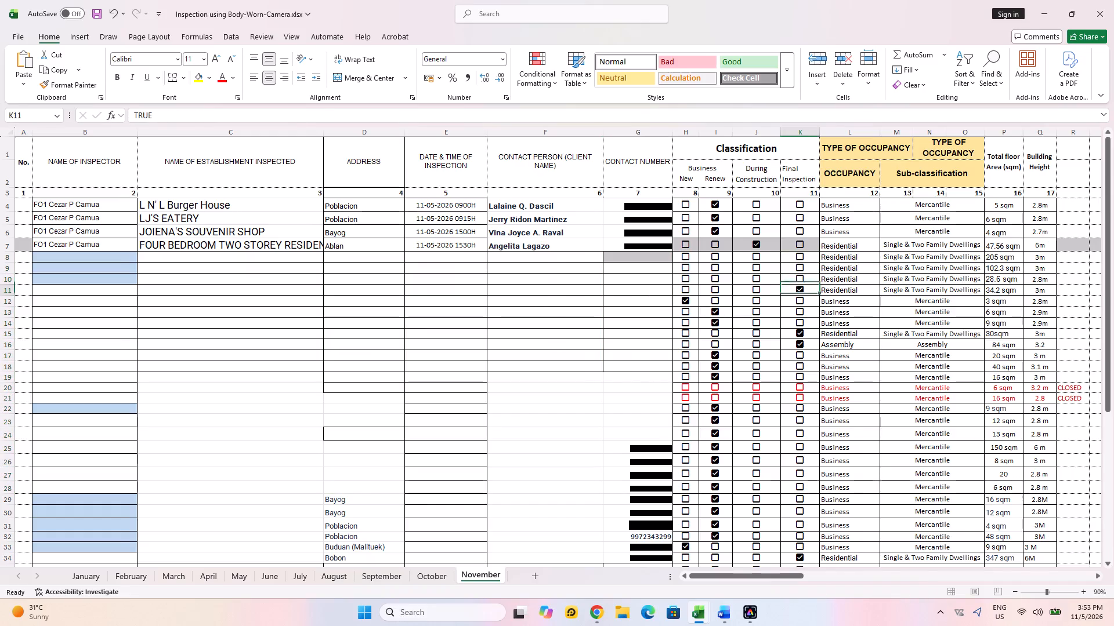
click(799, 333)
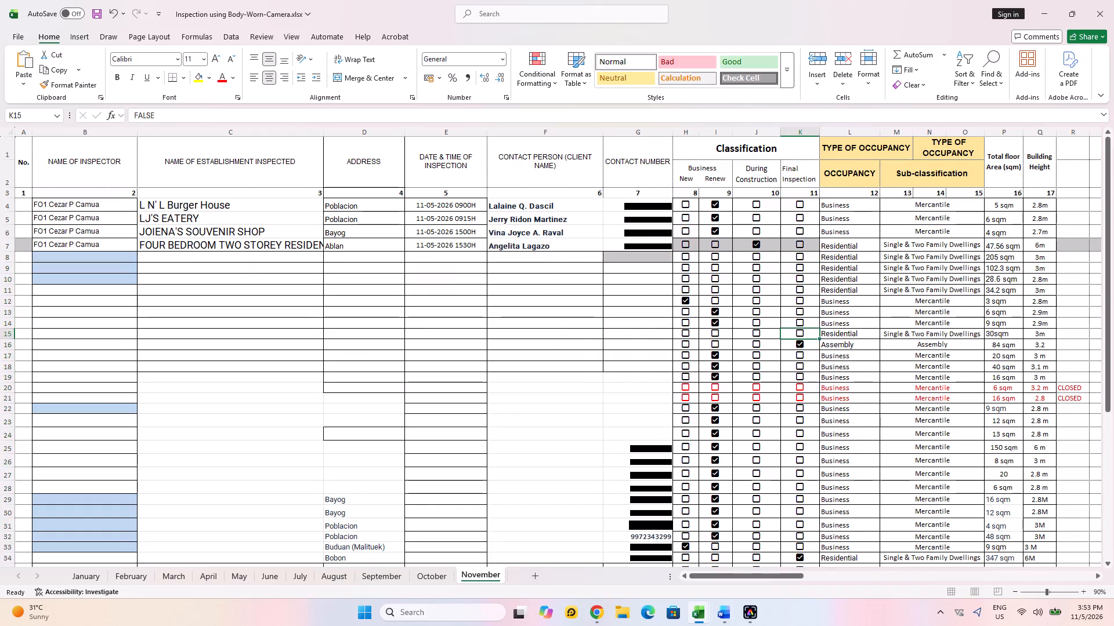
click(689, 301)
click(718, 315)
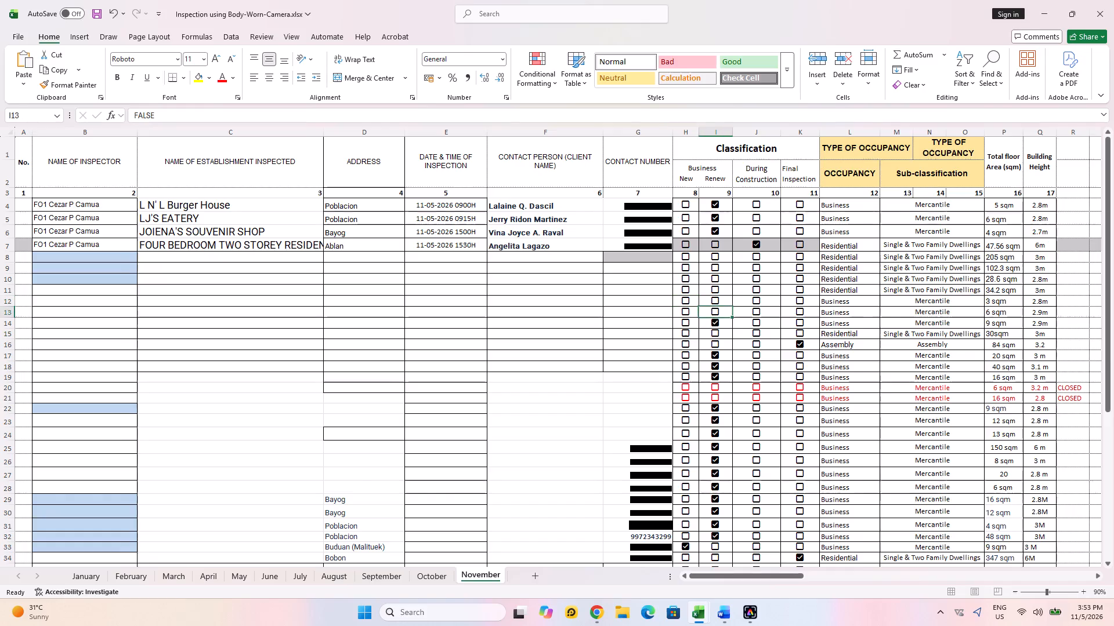
click(711, 323)
Save the body-worn-camera inspection workbook and close it.
click(230, 286)
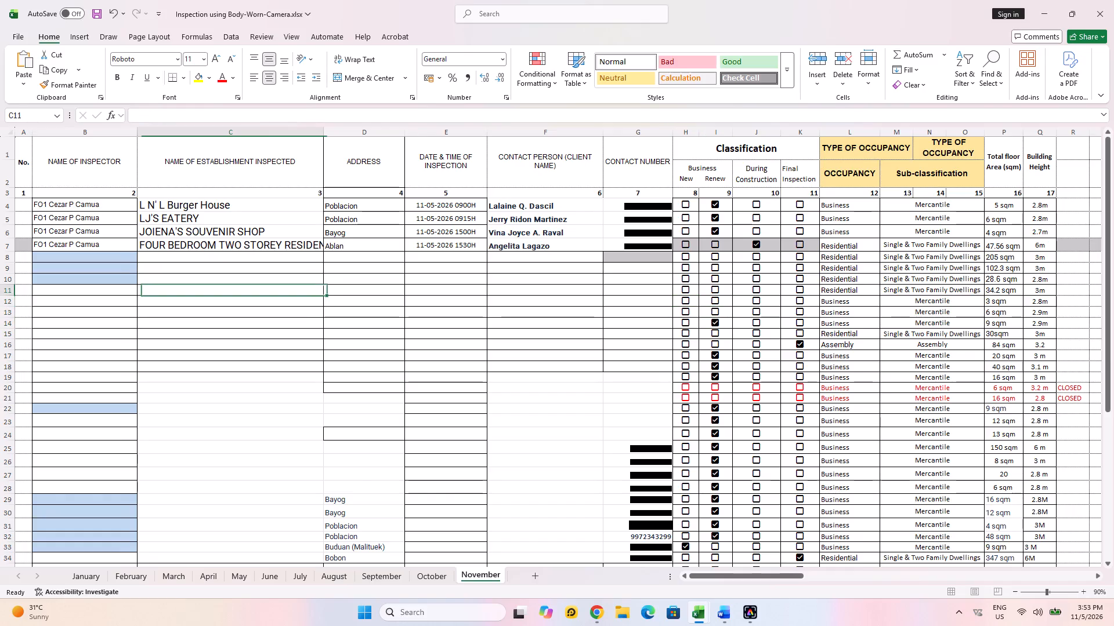
key(ctrl+s)
click(1098, 3)
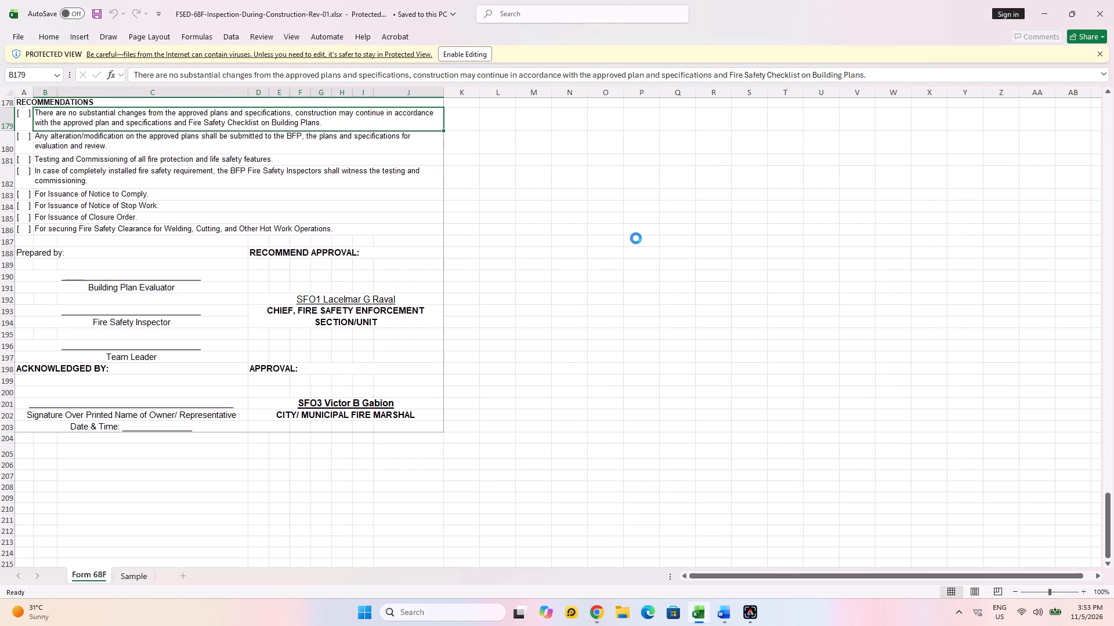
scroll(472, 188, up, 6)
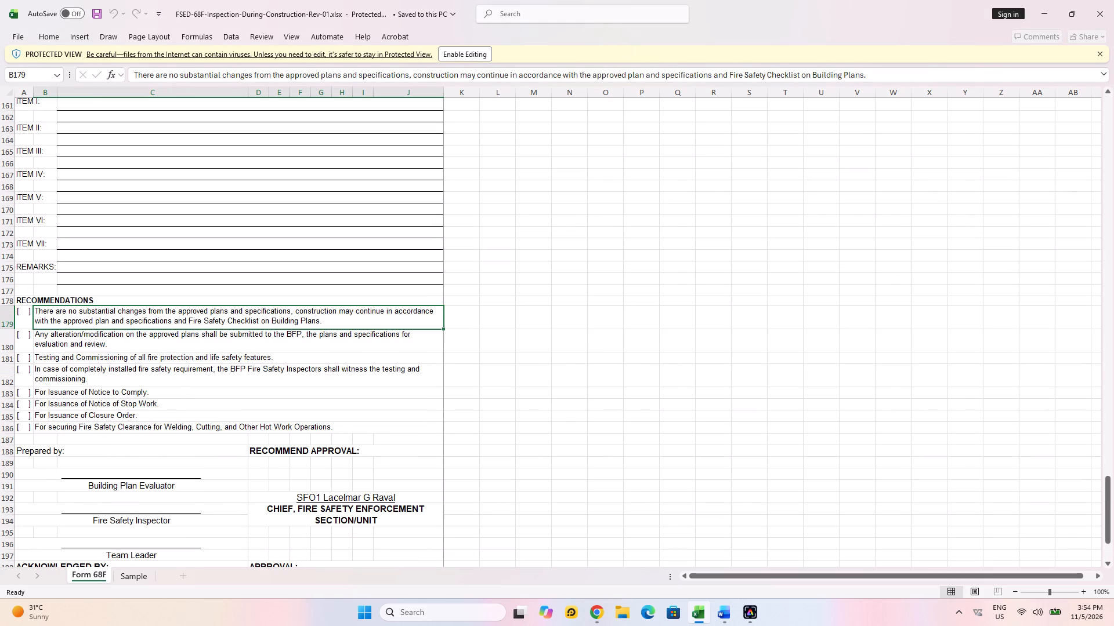
Minimize the FSED-68F inspection workbook and switch to the open Facebook page in Chrome.
click(1037, 13)
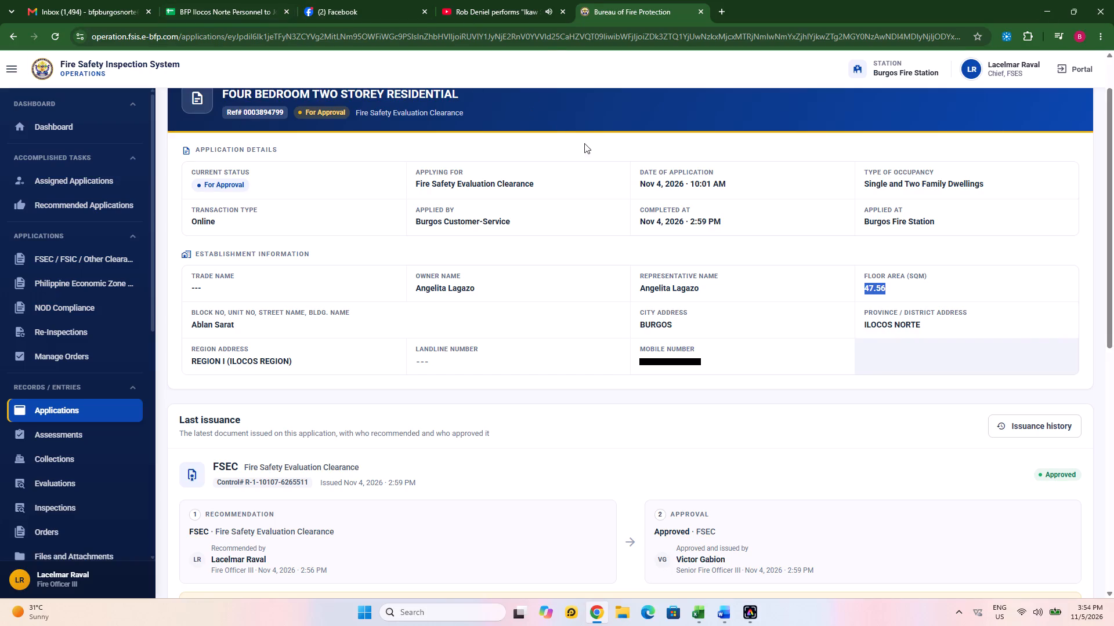
click(509, 1)
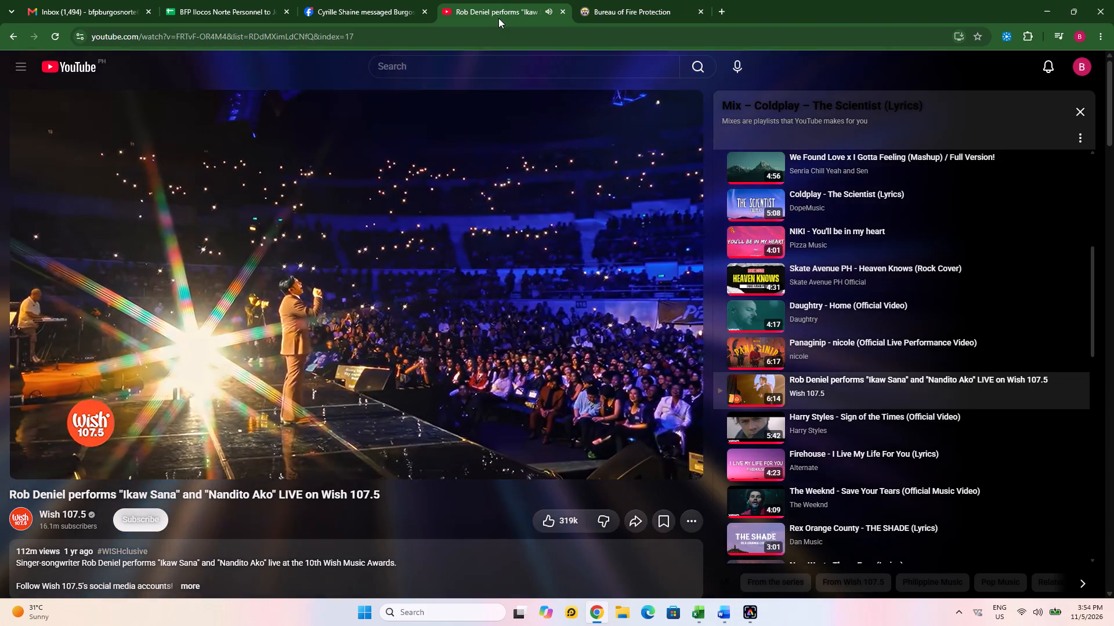
click(364, 0)
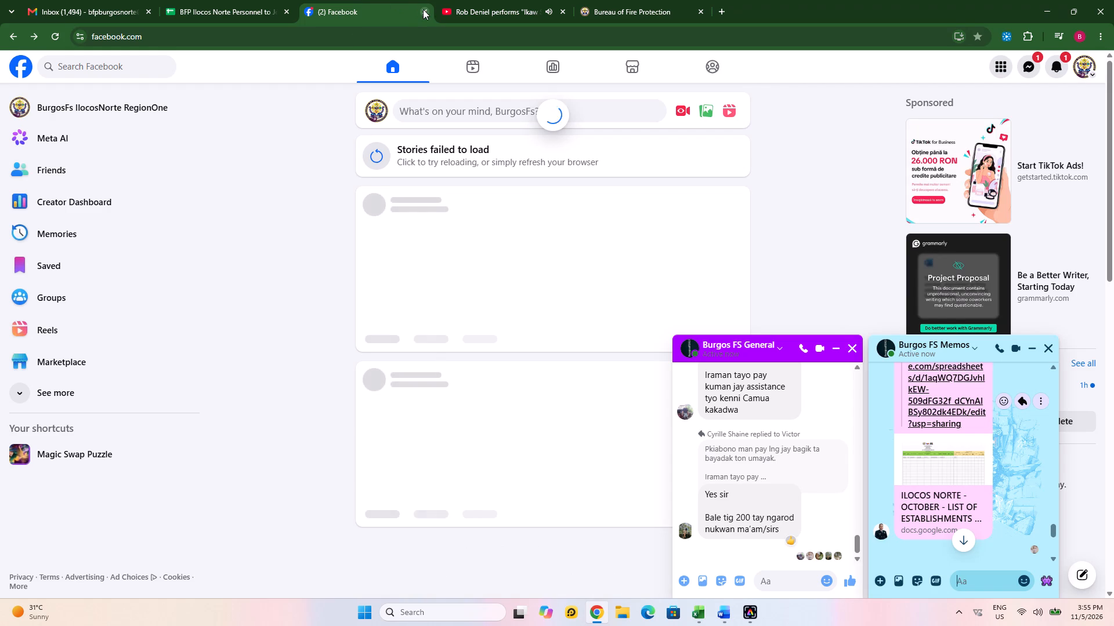